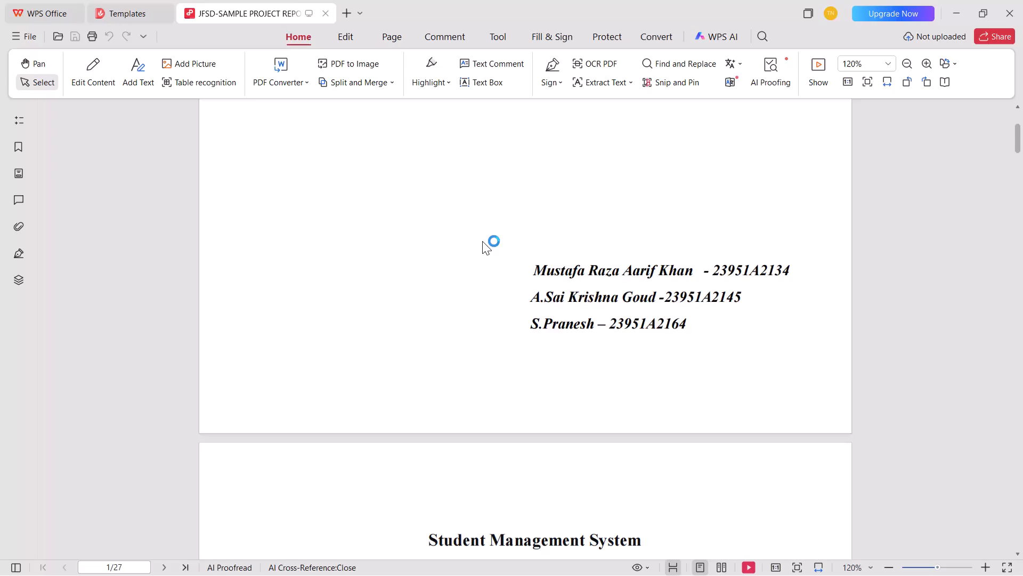
Look through the opening pages of the Student Management System project report, from the title page past the certificate to the abstract.
{"action": "scroll", "coordinate": [482, 241], "scroll_direction": "down", "scroll_amount": 6}
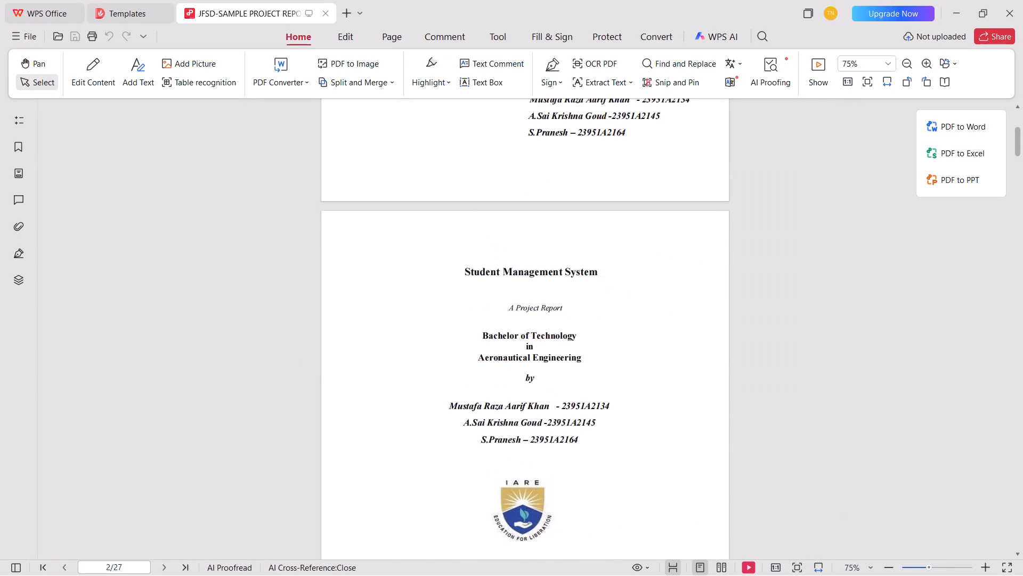
{"action": "scroll", "coordinate": [475, 280], "scroll_direction": "down", "scroll_amount": 14}
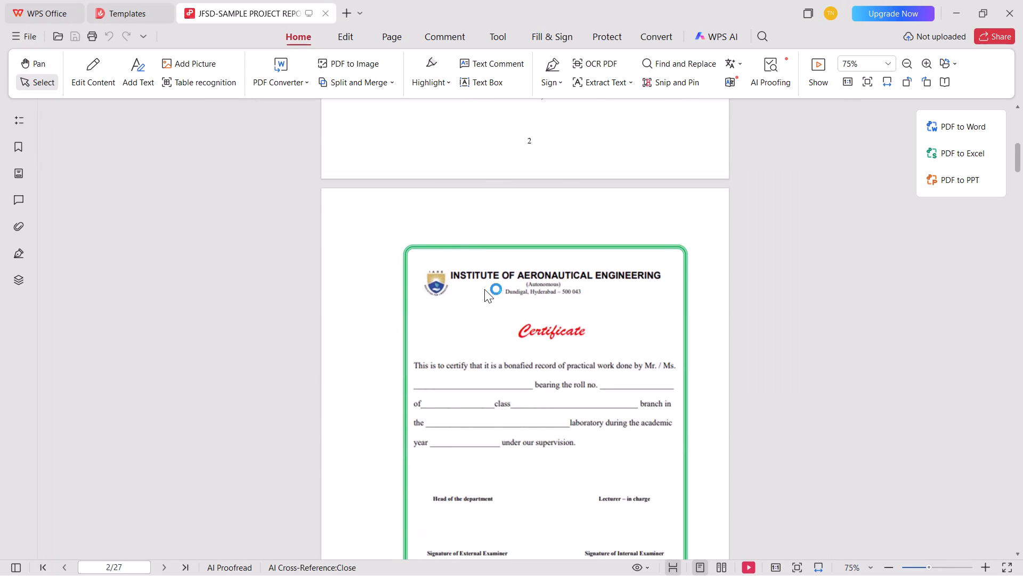
{"action": "scroll", "coordinate": [484, 287], "scroll_direction": "down", "scroll_amount": 5}
{"action": "scroll", "coordinate": [484, 286], "scroll_direction": "up", "scroll_amount": 1}
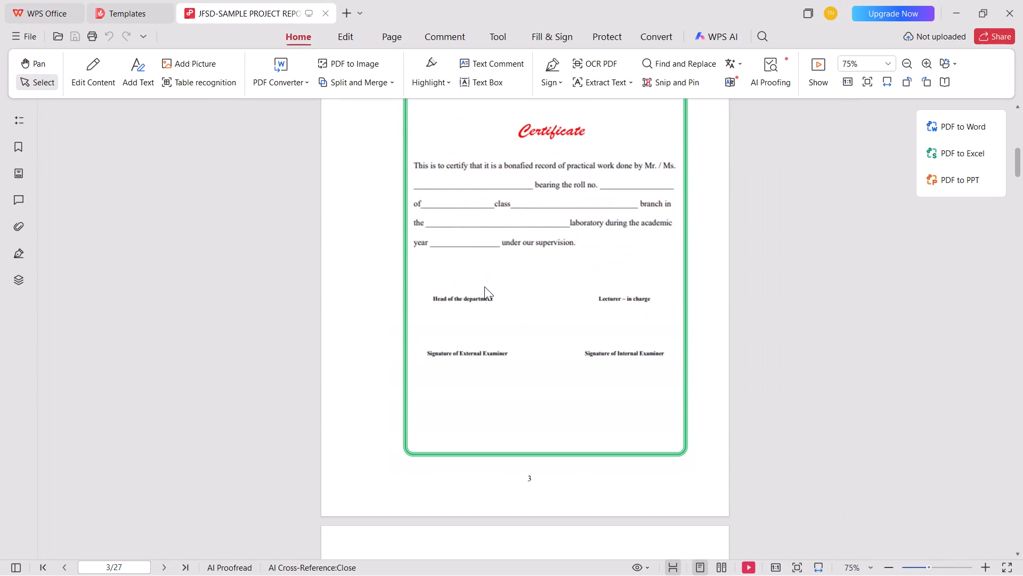
{"action": "scroll", "coordinate": [484, 286], "scroll_direction": "down", "scroll_amount": 9}
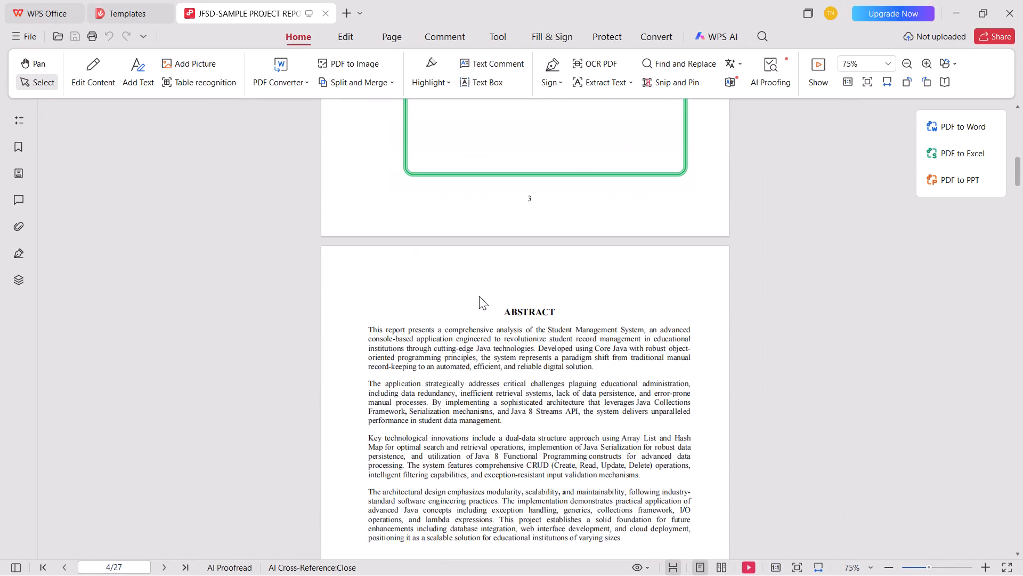
Look through the report from the contents page past the introduction and problem statement to the system architecture's component responsibilities.
{"action": "scroll", "coordinate": [479, 296], "scroll_direction": "down", "scroll_amount": 14}
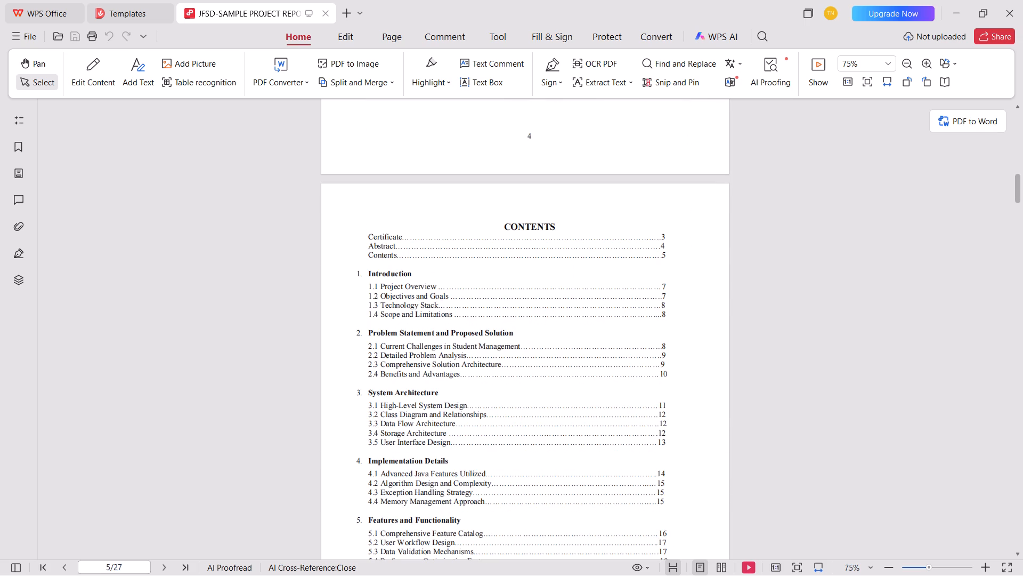
{"action": "scroll", "coordinate": [470, 257], "scroll_direction": "down", "scroll_amount": 13}
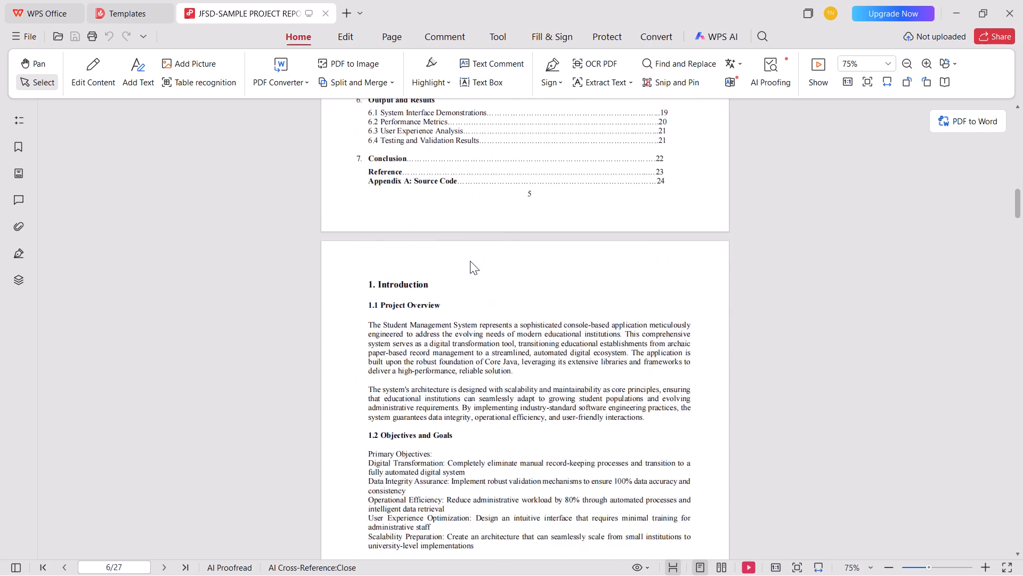
{"action": "scroll", "coordinate": [470, 262], "scroll_direction": "down", "scroll_amount": 20}
{"action": "scroll", "coordinate": [468, 263], "scroll_direction": "up", "scroll_amount": 1}
{"action": "scroll", "coordinate": [468, 263], "scroll_direction": "down", "scroll_amount": 8}
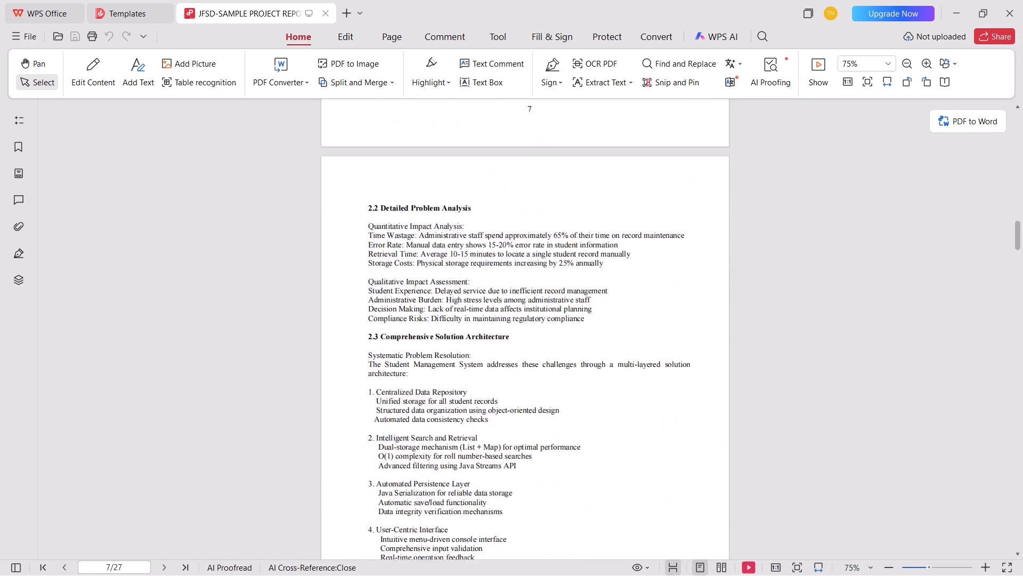
{"action": "scroll", "coordinate": [467, 263], "scroll_direction": "down", "scroll_amount": 7}
{"action": "scroll", "coordinate": [465, 263], "scroll_direction": "up", "scroll_amount": 1}
{"action": "scroll", "coordinate": [465, 263], "scroll_direction": "down", "scroll_amount": 12}
{"action": "scroll", "coordinate": [463, 270], "scroll_direction": "down", "scroll_amount": 9}
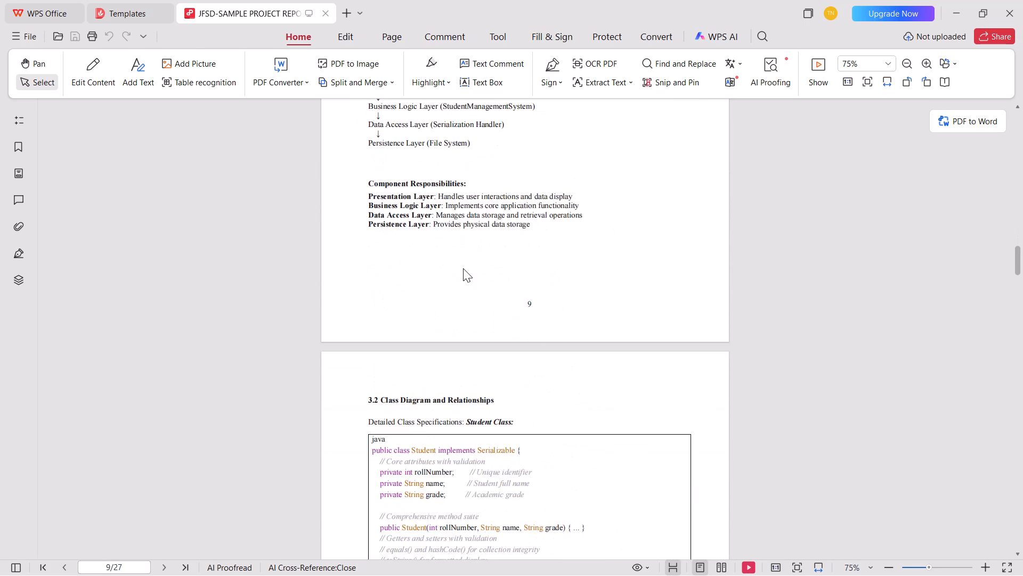
Look through the report from the class diagram, data flow and storage architecture past implementation and features to Output and Results.
{"action": "scroll", "coordinate": [463, 268], "scroll_direction": "down", "scroll_amount": 20}
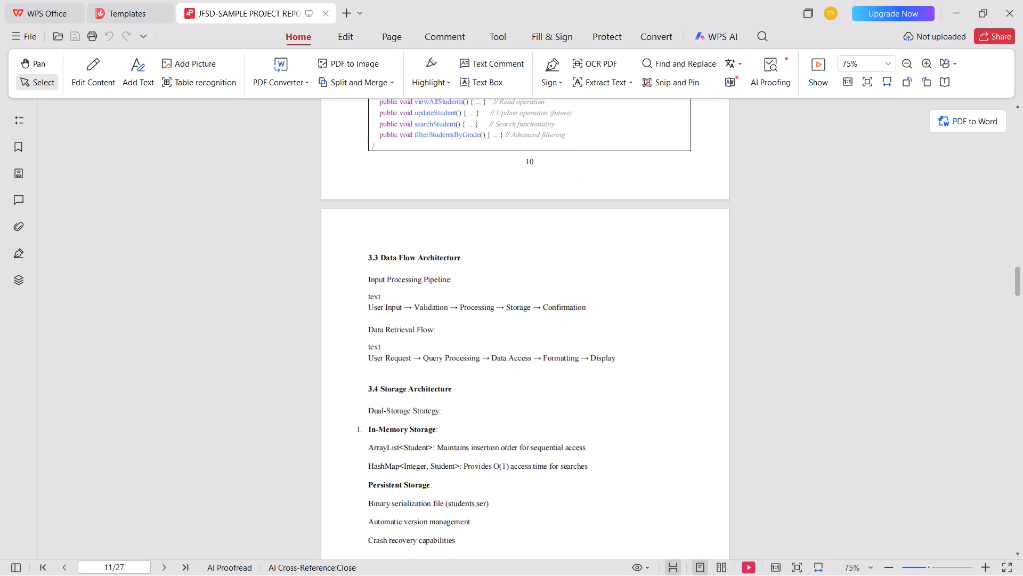
{"action": "scroll", "coordinate": [450, 309], "scroll_direction": "down", "scroll_amount": 13}
{"action": "scroll", "coordinate": [418, 302], "scroll_direction": "down", "scroll_amount": 12}
{"action": "scroll", "coordinate": [418, 304], "scroll_direction": "down", "scroll_amount": 9}
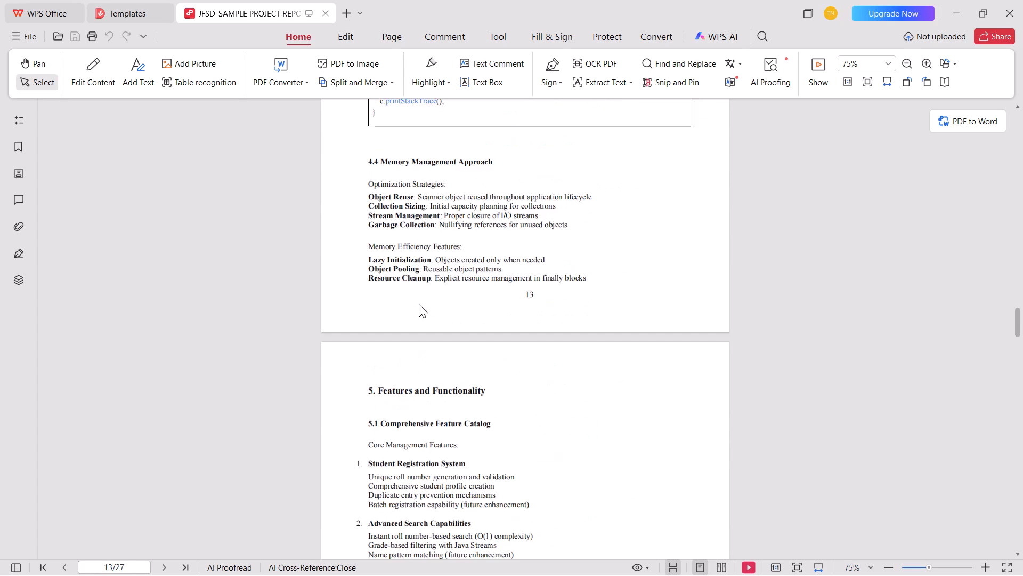
{"action": "scroll", "coordinate": [419, 304], "scroll_direction": "down", "scroll_amount": 18}
{"action": "scroll", "coordinate": [420, 297], "scroll_direction": "down", "scroll_amount": 11}
{"action": "scroll", "coordinate": [420, 295], "scroll_direction": "up", "scroll_amount": 1}
{"action": "scroll", "coordinate": [420, 295], "scroll_direction": "down", "scroll_amount": 6}
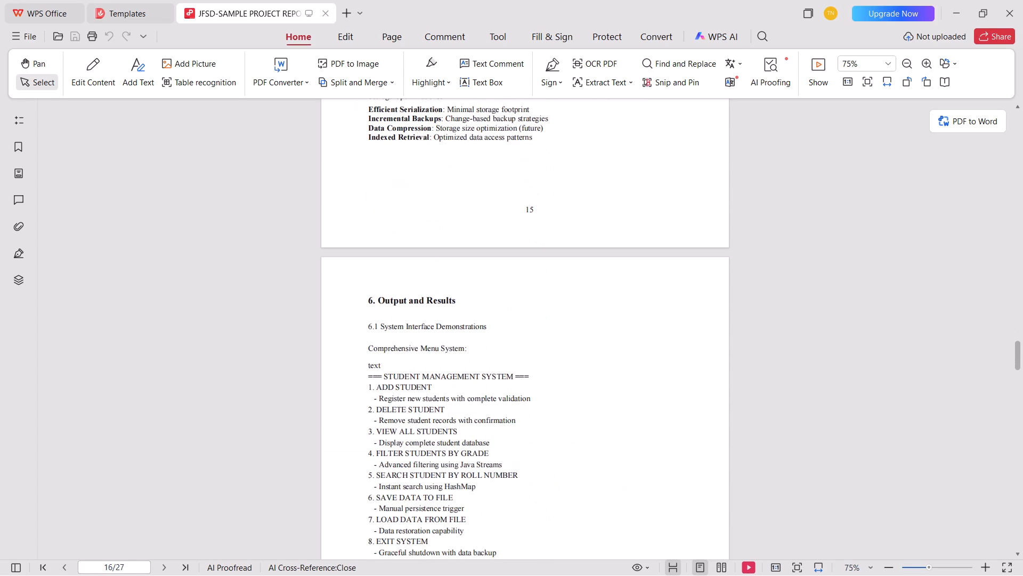
{"action": "scroll", "coordinate": [421, 295], "scroll_direction": "down", "scroll_amount": 4}
{"action": "scroll", "coordinate": [421, 297], "scroll_direction": "up", "scroll_amount": 8}
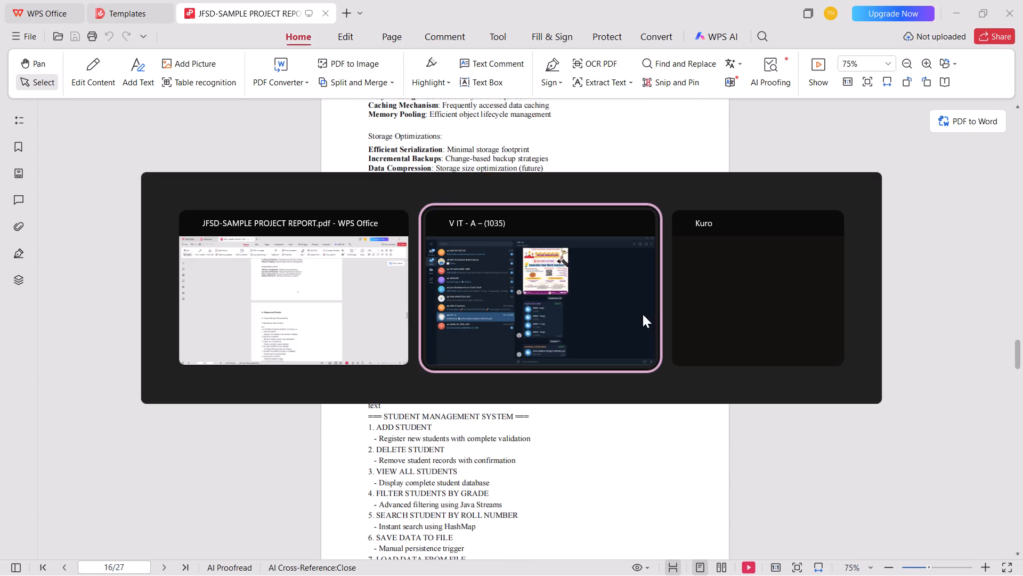
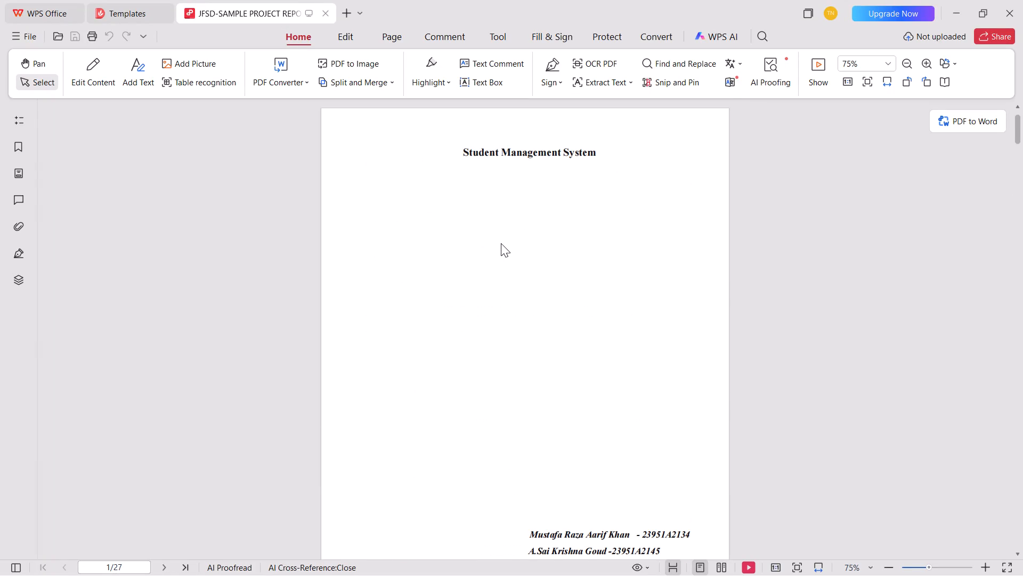
Capture a rectangular screen snip of the Institute of Aeronautical Engineering certificate on page 3 of the report with Snipping Tool.
{"action": "scroll", "coordinate": [501, 243], "scroll_direction": "down", "scroll_amount": 10}
{"action": "scroll", "coordinate": [501, 243], "scroll_direction": "up", "scroll_amount": 2}
{"action": "scroll", "coordinate": [503, 239], "scroll_direction": "down", "scroll_amount": 1}
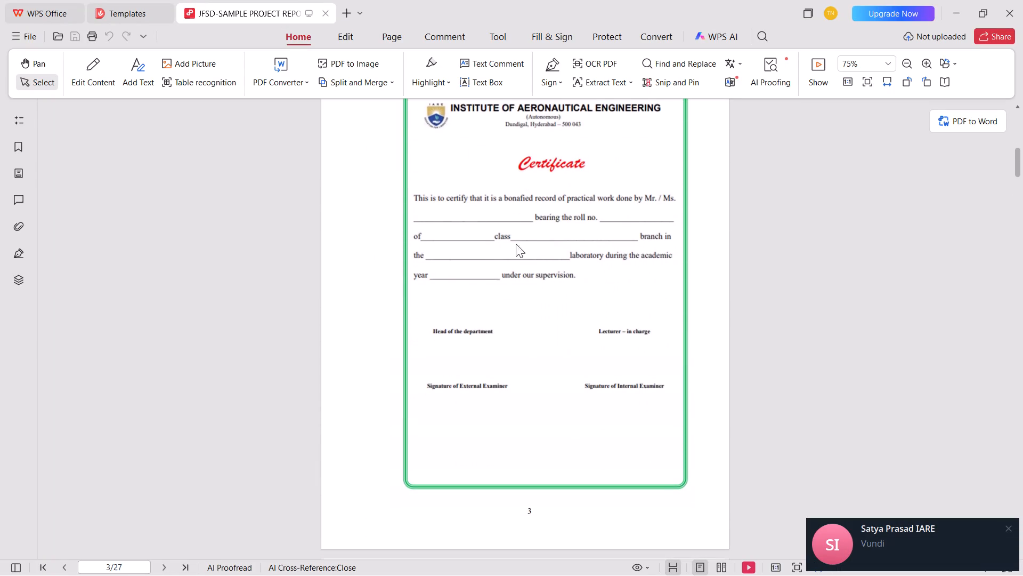
{"action": "scroll", "coordinate": [516, 244], "scroll_direction": "down", "scroll_amount": 1}
{"action": "scroll", "coordinate": [669, 326], "scroll_direction": "down", "scroll_amount": 2, "text": "ctrl"}
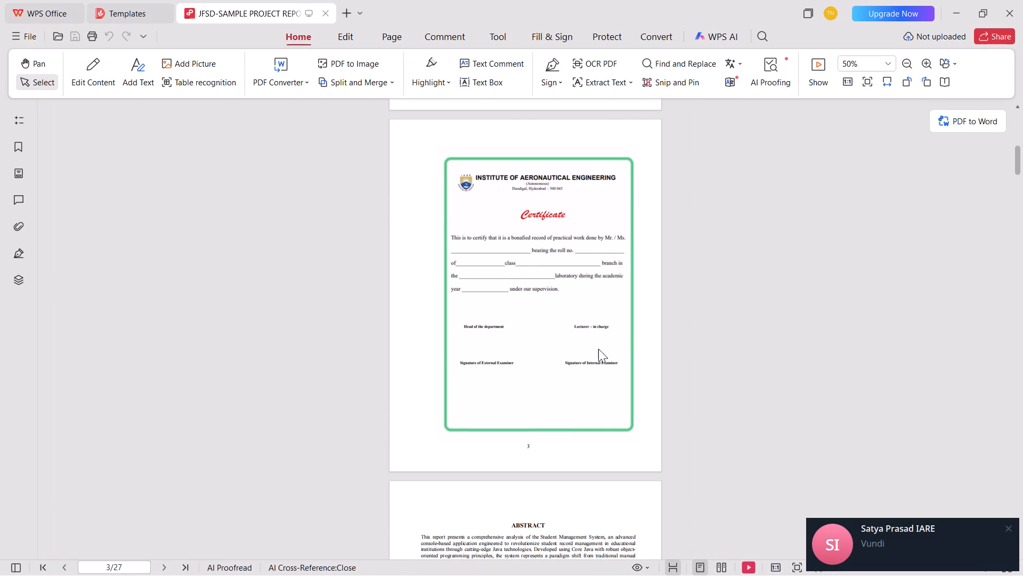
{"action": "scroll", "coordinate": [576, 346], "scroll_direction": "up", "scroll_amount": 3}
{"action": "scroll", "coordinate": [569, 338], "scroll_direction": "down", "scroll_amount": 2}
{"action": "key", "text": "Print"}
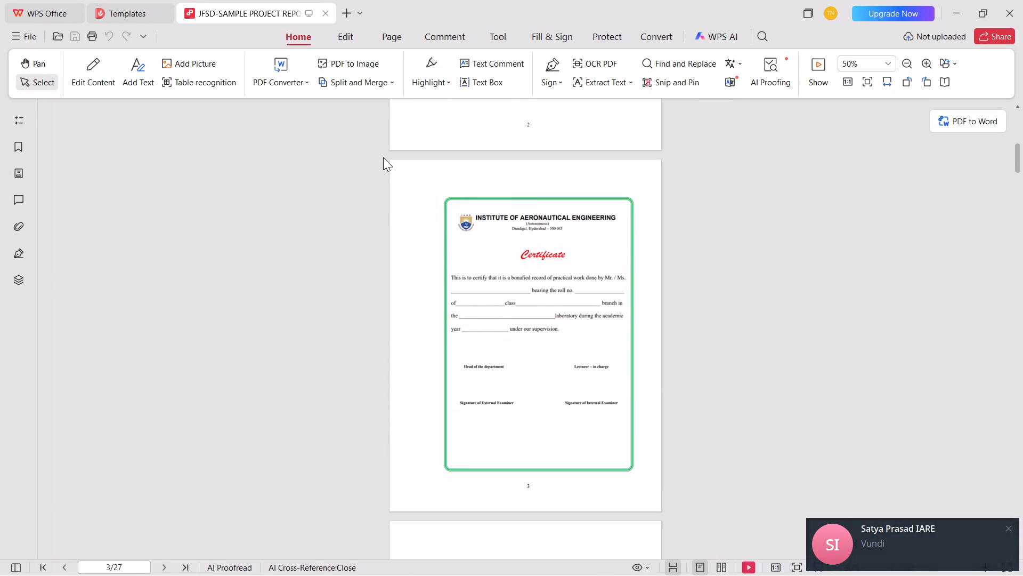
{"action": "left_click_drag", "start_coordinate": [382, 157], "coordinate": [591, 437]}
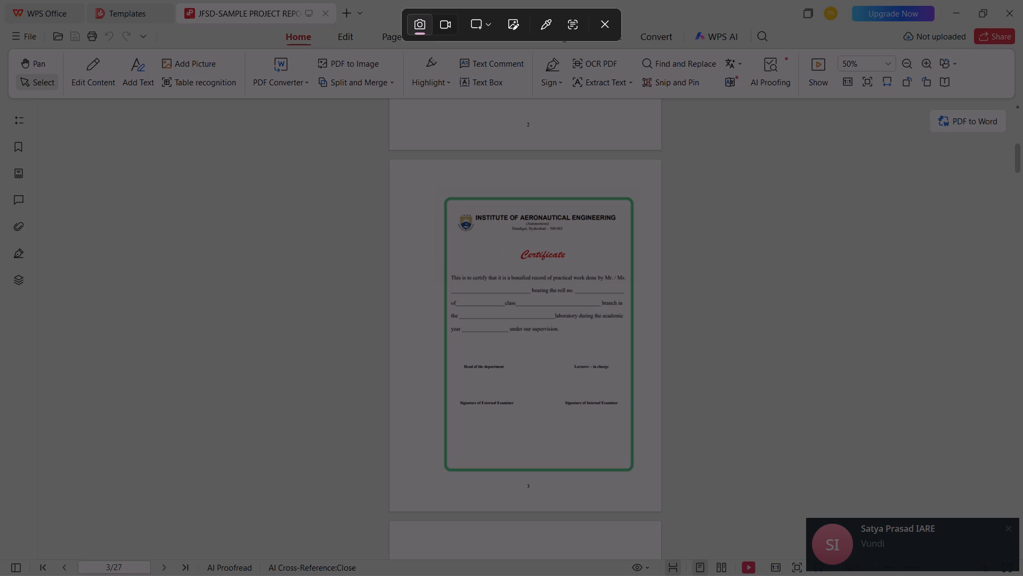
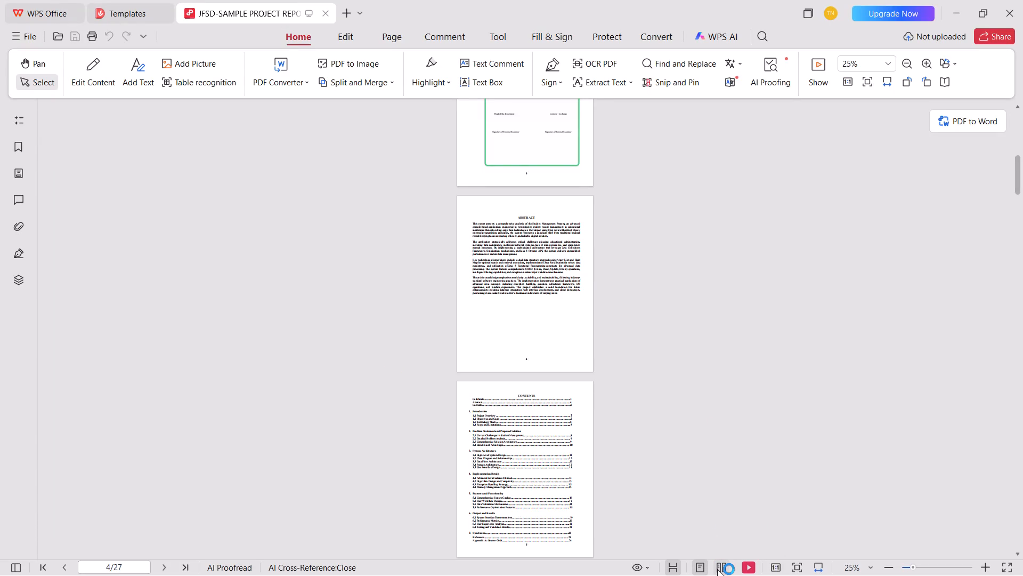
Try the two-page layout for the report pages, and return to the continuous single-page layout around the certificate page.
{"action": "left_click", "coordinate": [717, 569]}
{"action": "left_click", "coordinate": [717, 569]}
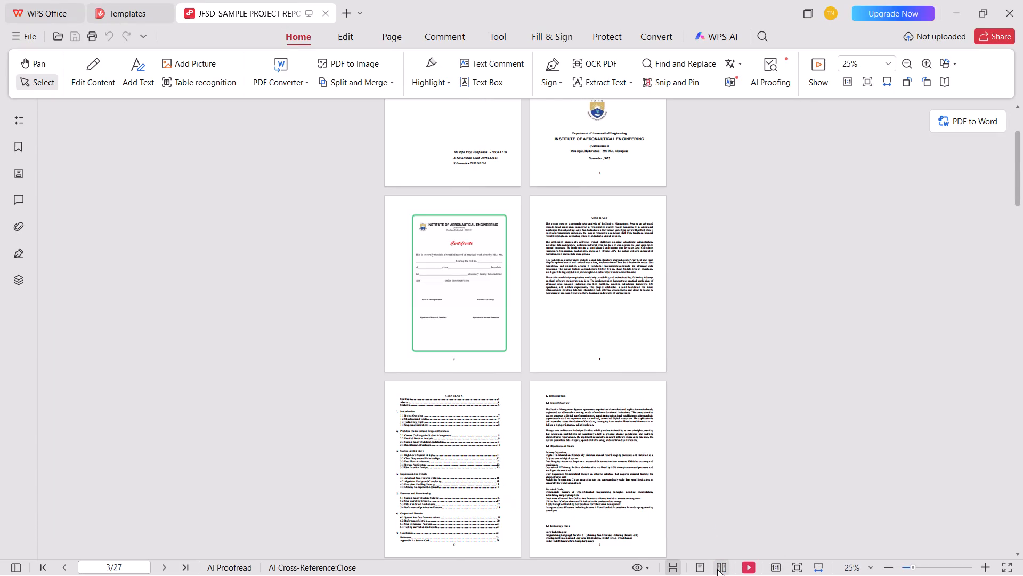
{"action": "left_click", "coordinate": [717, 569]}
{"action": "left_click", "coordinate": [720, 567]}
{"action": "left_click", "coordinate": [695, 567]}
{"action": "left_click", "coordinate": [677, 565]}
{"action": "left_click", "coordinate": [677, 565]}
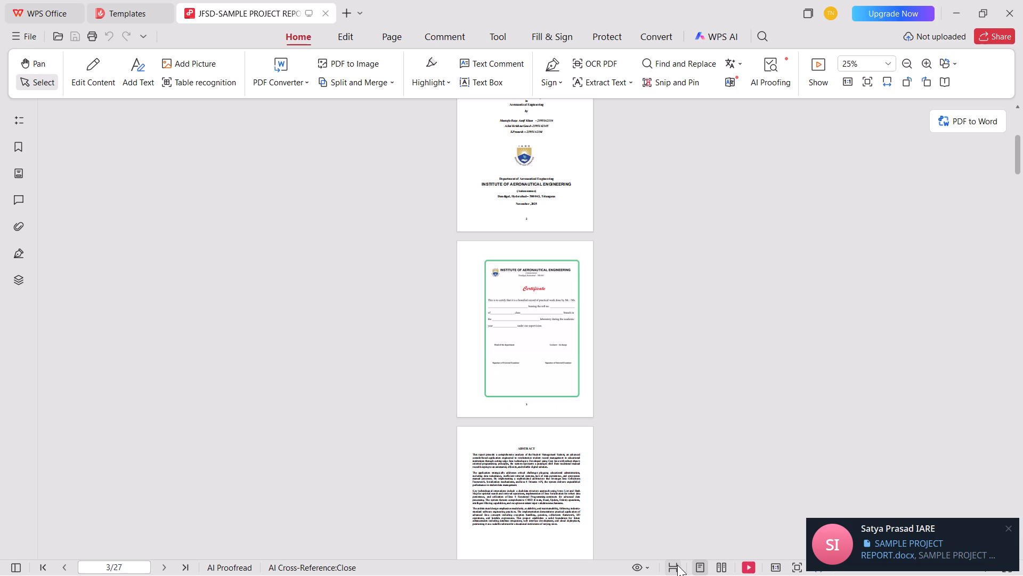
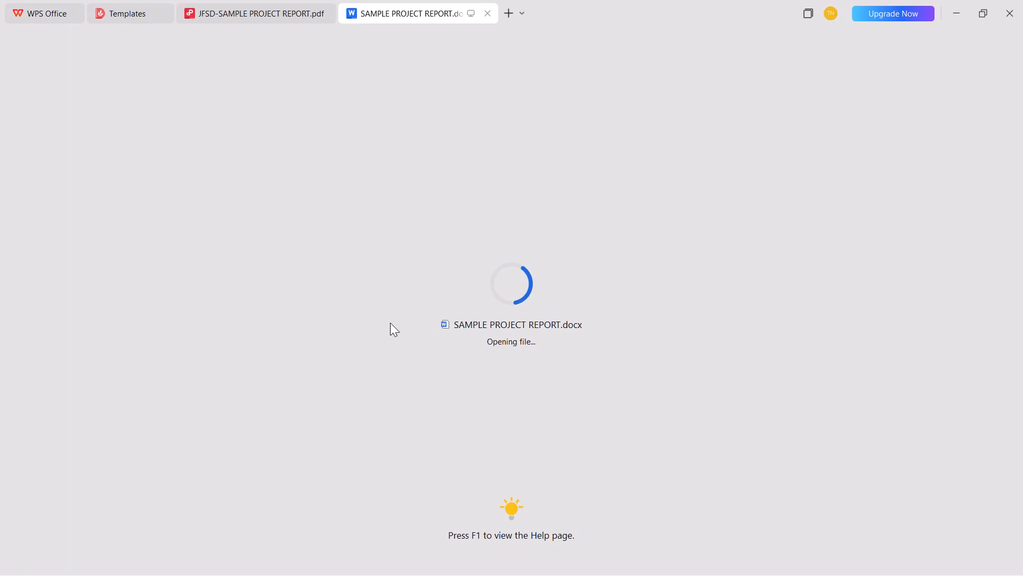
Look through the opening pages of SAMPLE PROJECT REPORT.docx, from the cover past the declaration, certificate and approval sheet to the abstract.
{"action": "scroll", "coordinate": [396, 315], "scroll_direction": "down", "scroll_amount": 7}
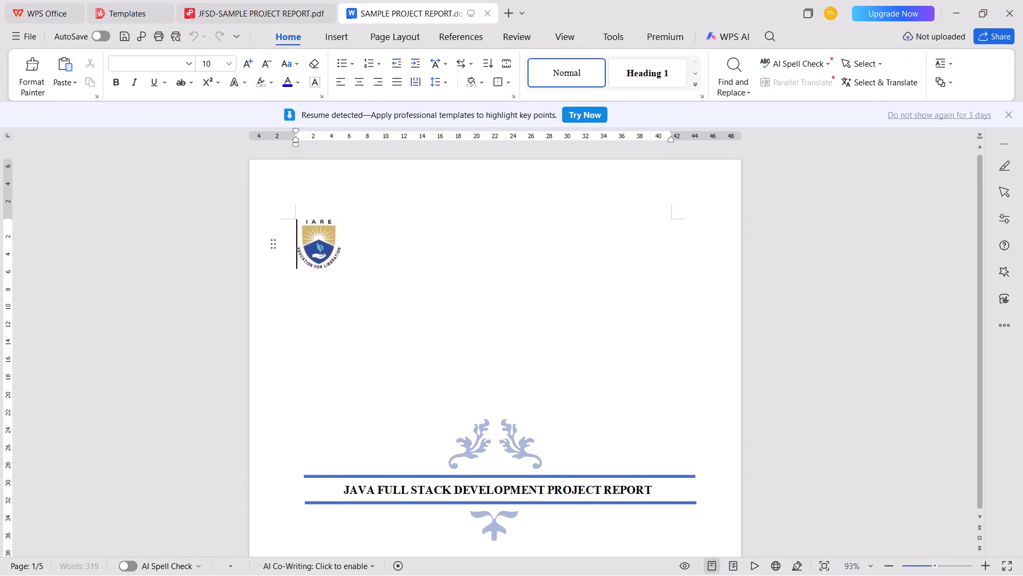
{"action": "scroll", "coordinate": [397, 313], "scroll_direction": "down", "scroll_amount": 2, "text": "ctrl"}
{"action": "scroll", "coordinate": [260, 284], "scroll_direction": "down", "scroll_amount": 6}
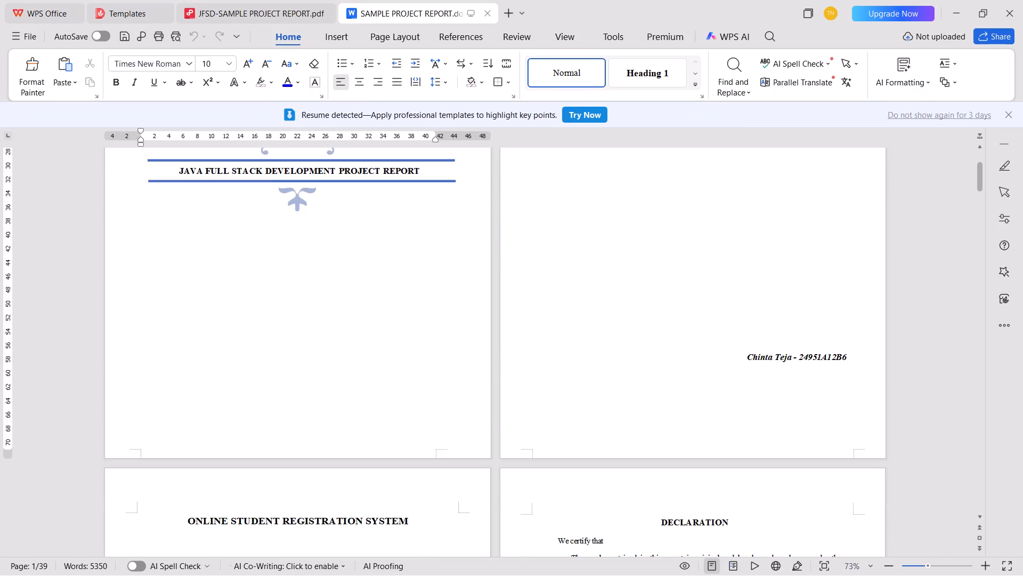
{"action": "scroll", "coordinate": [260, 281], "scroll_direction": "down", "scroll_amount": 5}
{"action": "scroll", "coordinate": [216, 284], "scroll_direction": "down", "scroll_amount": 1}
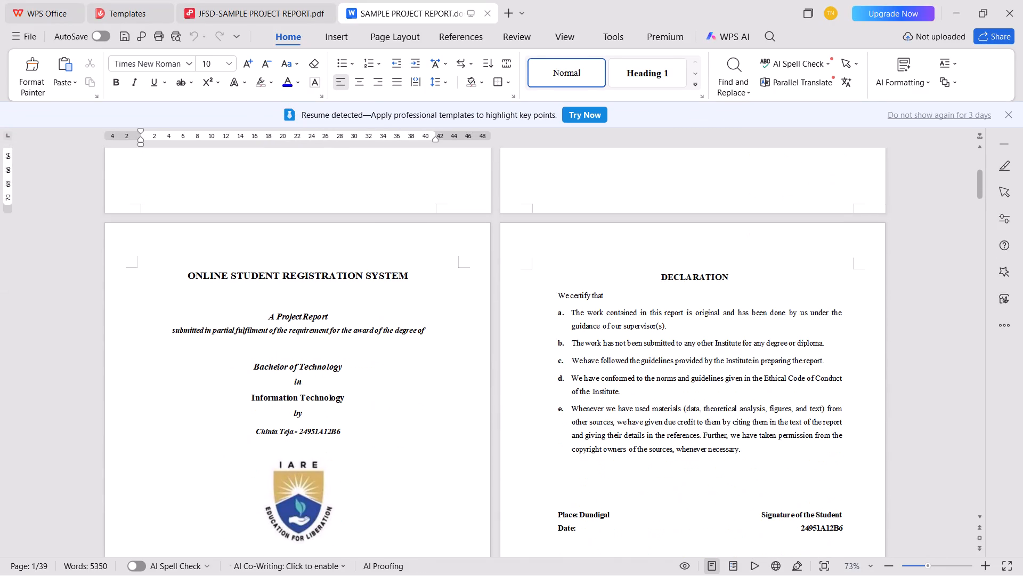
{"action": "scroll", "coordinate": [198, 290], "scroll_direction": "down", "scroll_amount": 16}
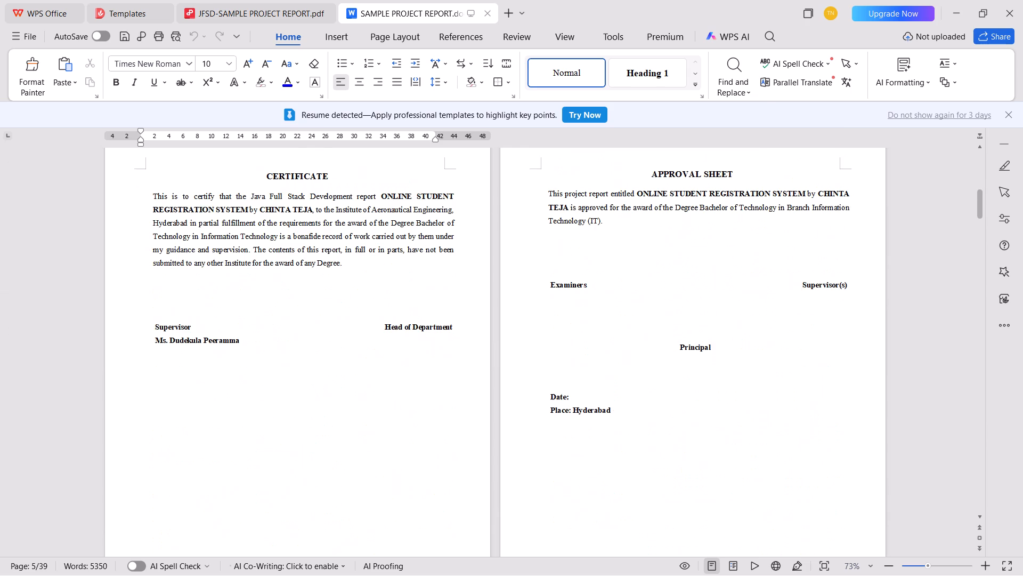
{"action": "scroll", "coordinate": [197, 291], "scroll_direction": "down", "scroll_amount": 8}
{"action": "scroll", "coordinate": [197, 291], "scroll_direction": "up", "scroll_amount": 1}
{"action": "scroll", "coordinate": [197, 291], "scroll_direction": "down", "scroll_amount": 3}
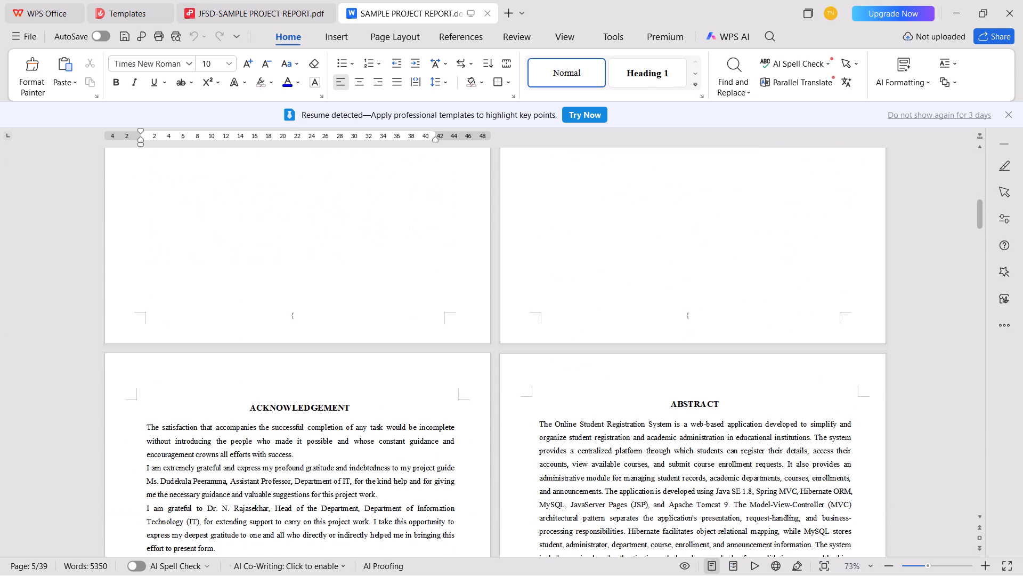
{"action": "scroll", "coordinate": [197, 292], "scroll_direction": "down", "scroll_amount": 4}
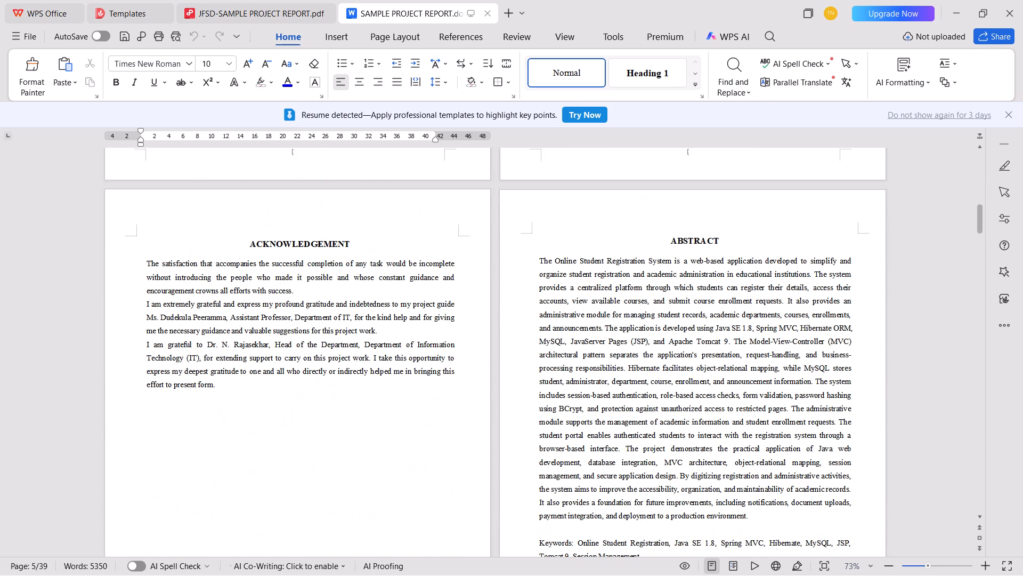
{"action": "scroll", "coordinate": [275, 291], "scroll_direction": "down", "scroll_amount": 1}
{"action": "scroll", "coordinate": [294, 284], "scroll_direction": "up", "scroll_amount": 4}
{"action": "scroll", "coordinate": [294, 284], "scroll_direction": "down", "scroll_amount": 1}
{"action": "scroll", "coordinate": [294, 284], "scroll_direction": "up", "scroll_amount": 14}
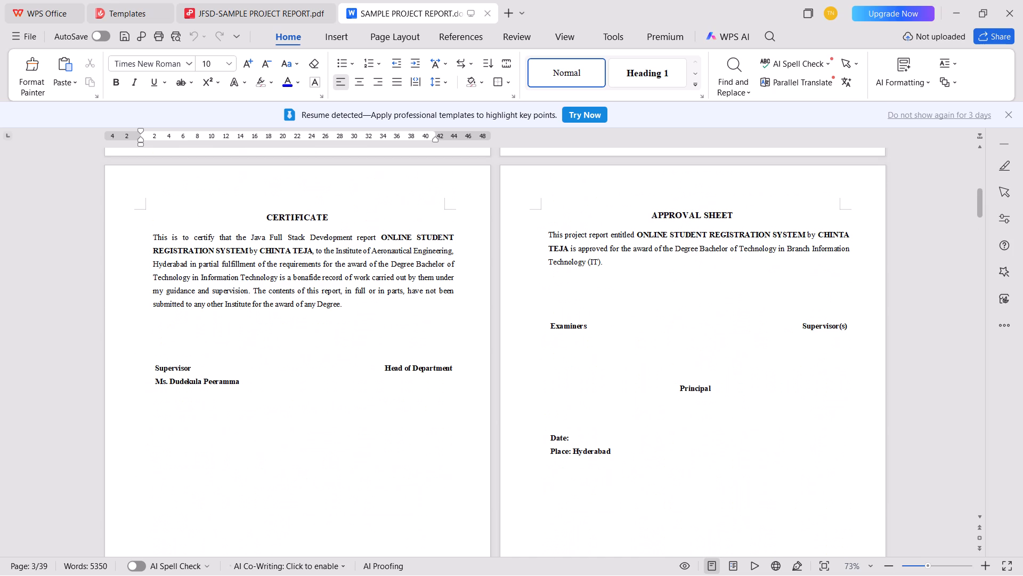
Open the EDP Report AI_Resume_Builder document from the EDP folder inside ENGINEERING, 3 - 1 in File Explorer.
{"action": "key", "text": "super+1"}
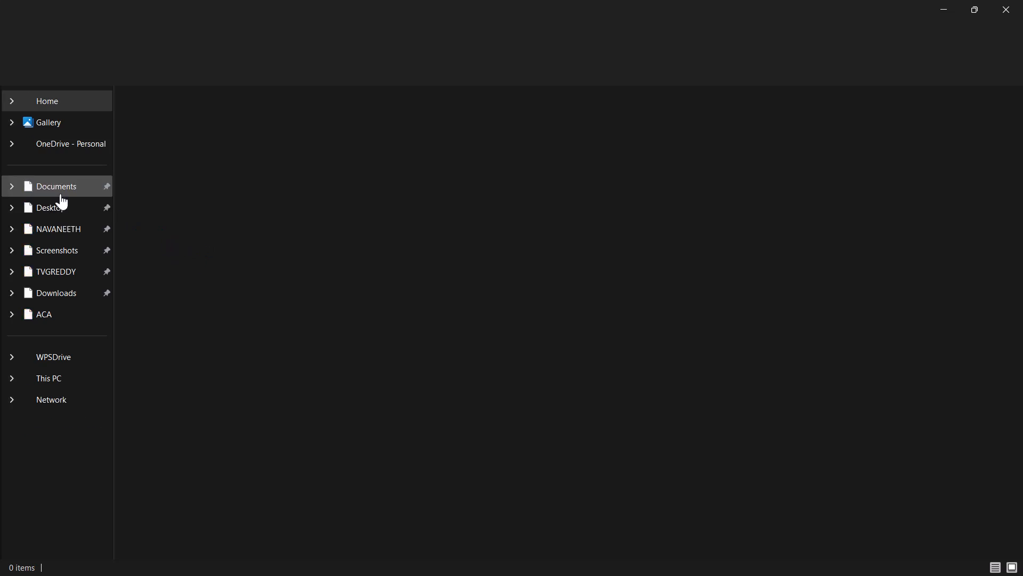
{"action": "left_click", "coordinate": [56, 226]}
{"action": "left_click", "coordinate": [163, 169]}
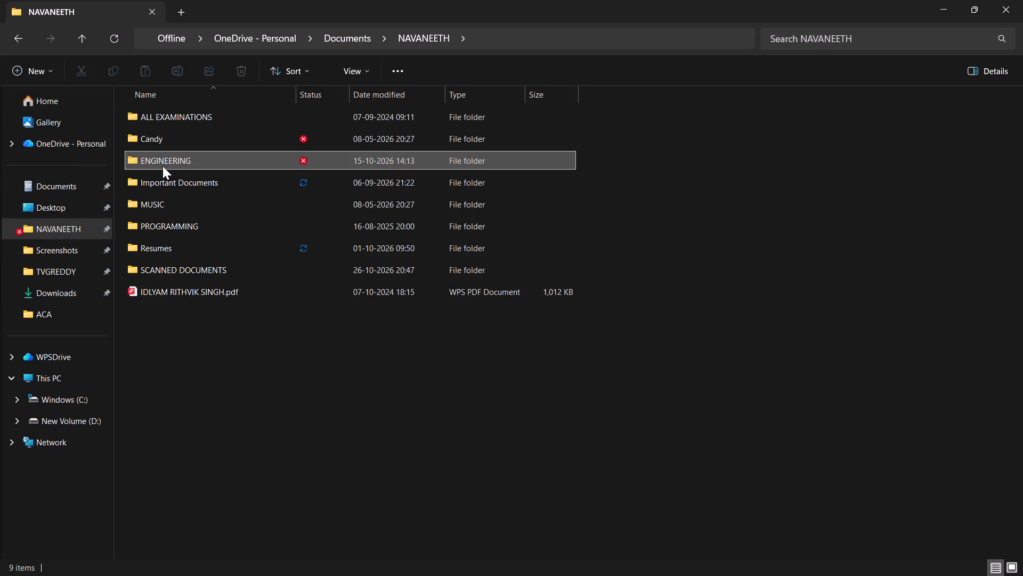
{"action": "left_click", "coordinate": [163, 166]}
{"action": "double_click", "coordinate": [207, 161]}
{"action": "double_click", "coordinate": [232, 161]}
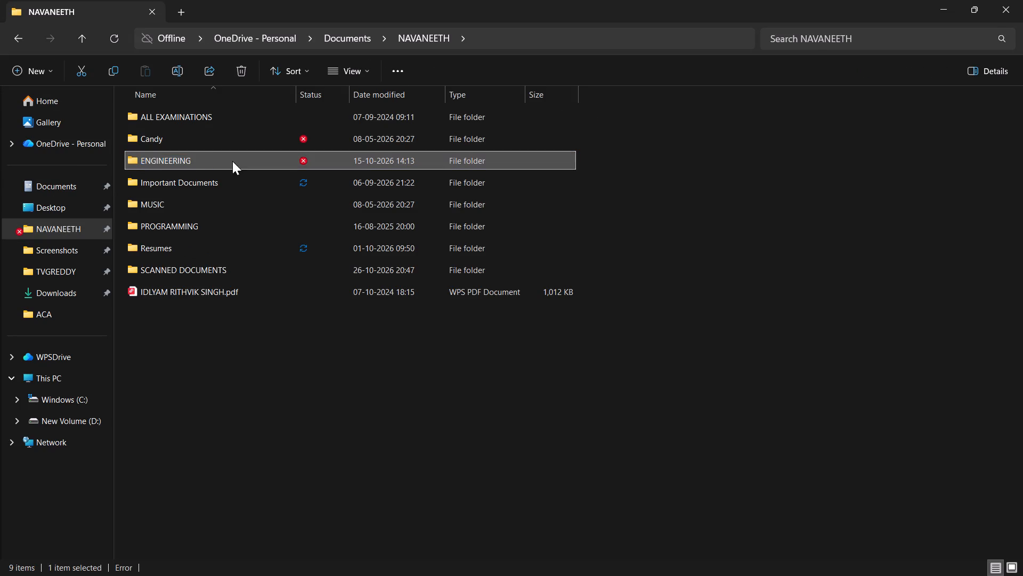
{"action": "double_click", "coordinate": [188, 201]}
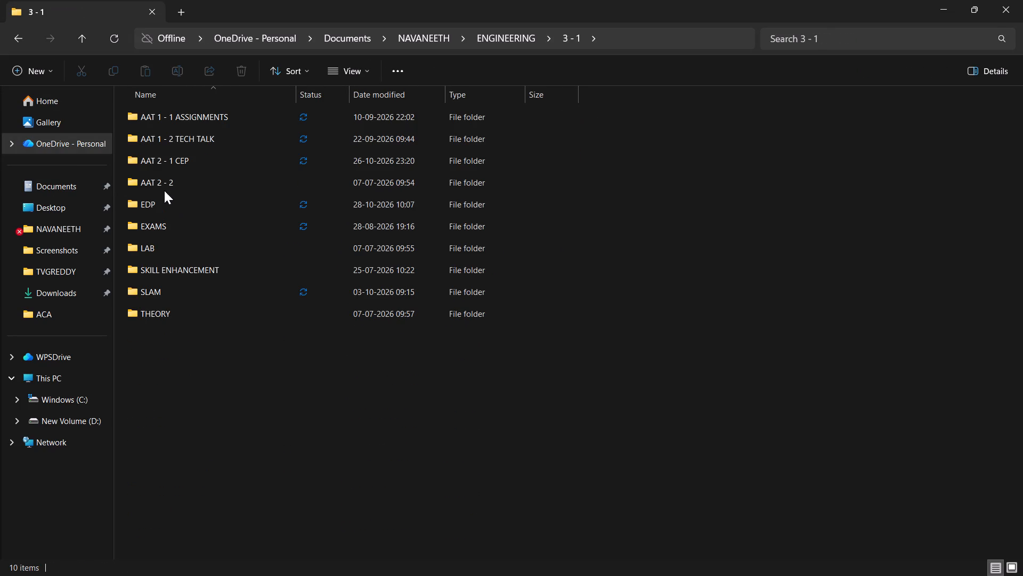
{"action": "double_click", "coordinate": [162, 196]}
{"action": "double_click", "coordinate": [166, 198]}
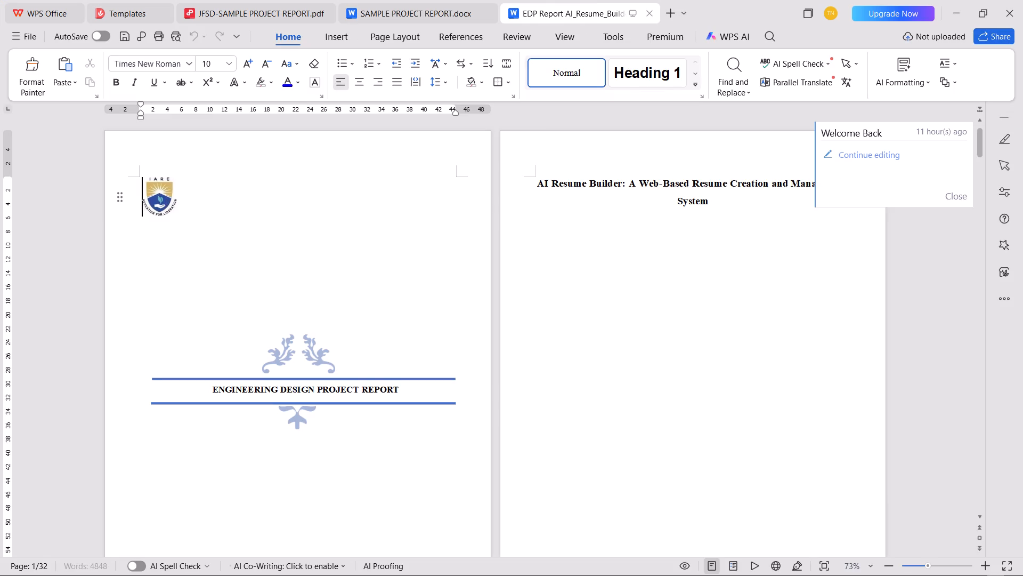
Look through the opening pages of the EDP report, from the cover to the abstract and contents, checking the page layout.
{"action": "scroll", "coordinate": [431, 281], "scroll_direction": "down", "scroll_amount": 7}
{"action": "scroll", "coordinate": [492, 279], "scroll_direction": "down", "scroll_amount": 18}
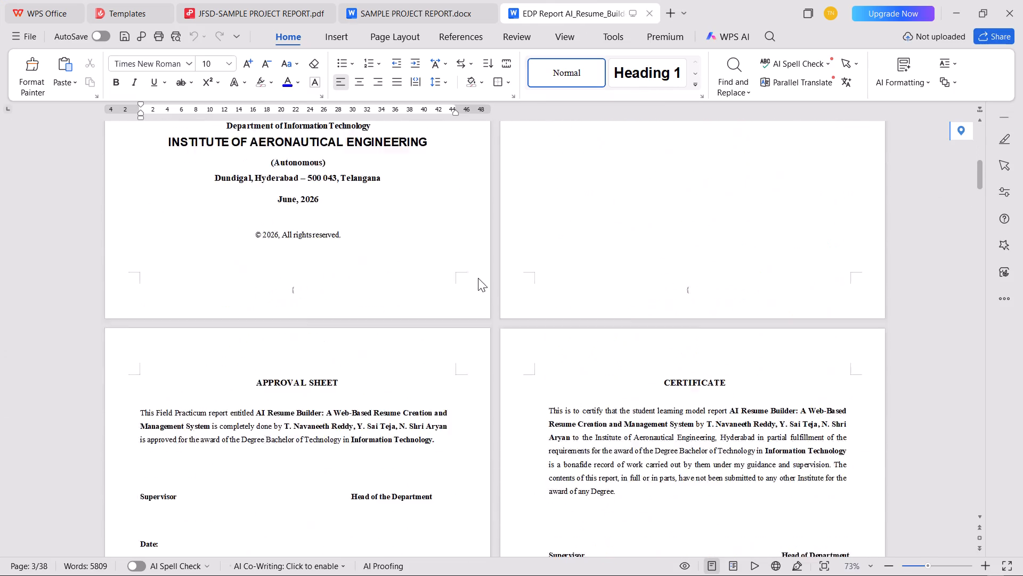
{"action": "scroll", "coordinate": [478, 278], "scroll_direction": "down", "scroll_amount": 2}
{"action": "scroll", "coordinate": [664, 278], "scroll_direction": "down", "scroll_amount": 13}
{"action": "scroll", "coordinate": [399, 326], "scroll_direction": "down", "scroll_amount": 7}
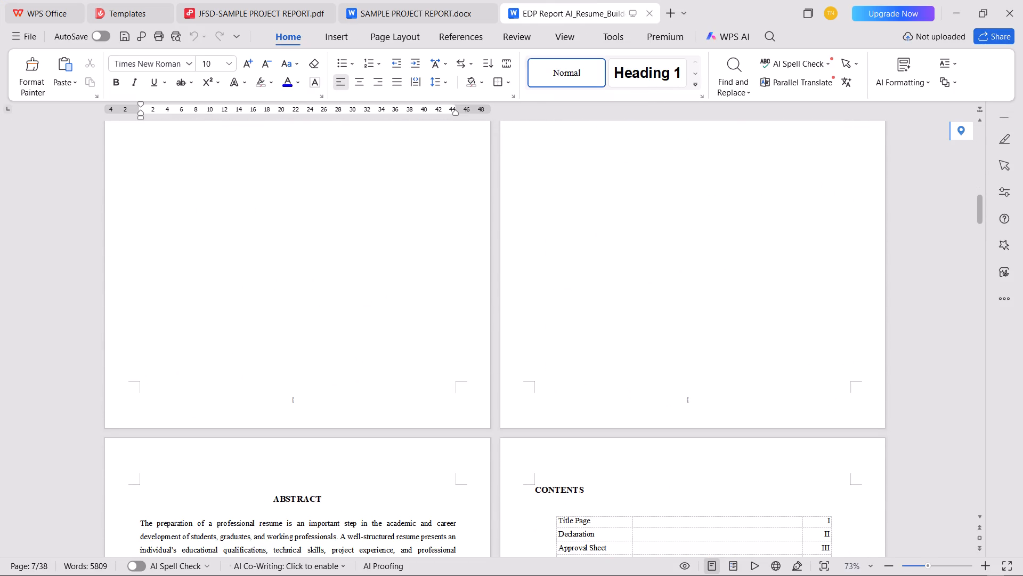
{"action": "scroll", "coordinate": [398, 326], "scroll_direction": "down", "scroll_amount": 2}
{"action": "scroll", "coordinate": [398, 326], "scroll_direction": "up", "scroll_amount": 1}
{"action": "scroll", "coordinate": [398, 326], "scroll_direction": "down", "scroll_amount": 1}
{"action": "scroll", "coordinate": [398, 326], "scroll_direction": "up", "scroll_amount": 3}
Delete the blank page directly before the abstract in the EDP report.
{"action": "left_click", "coordinate": [332, 315]}
{"action": "scroll", "coordinate": [391, 325], "scroll_direction": "up", "scroll_amount": 6}
{"action": "left_click", "coordinate": [594, 350]}
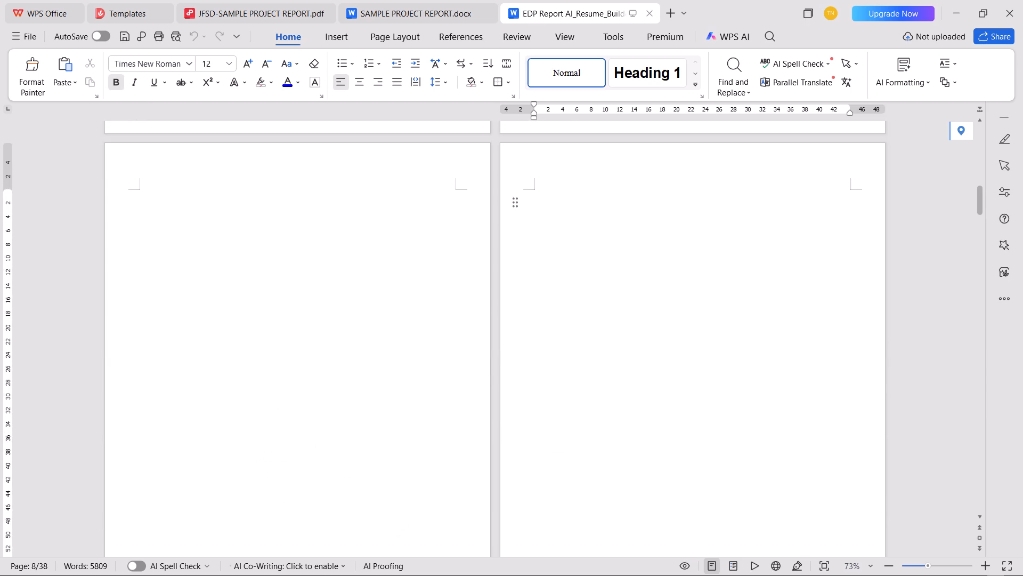
{"action": "key", "text": "BackSpace"}
Remove the remaining blank page between the certificate and the abstract so the abstract directly follows the certificate.
{"action": "scroll", "coordinate": [584, 347], "scroll_direction": "up", "scroll_amount": 5}
{"action": "scroll", "coordinate": [584, 347], "scroll_direction": "down", "scroll_amount": 14}
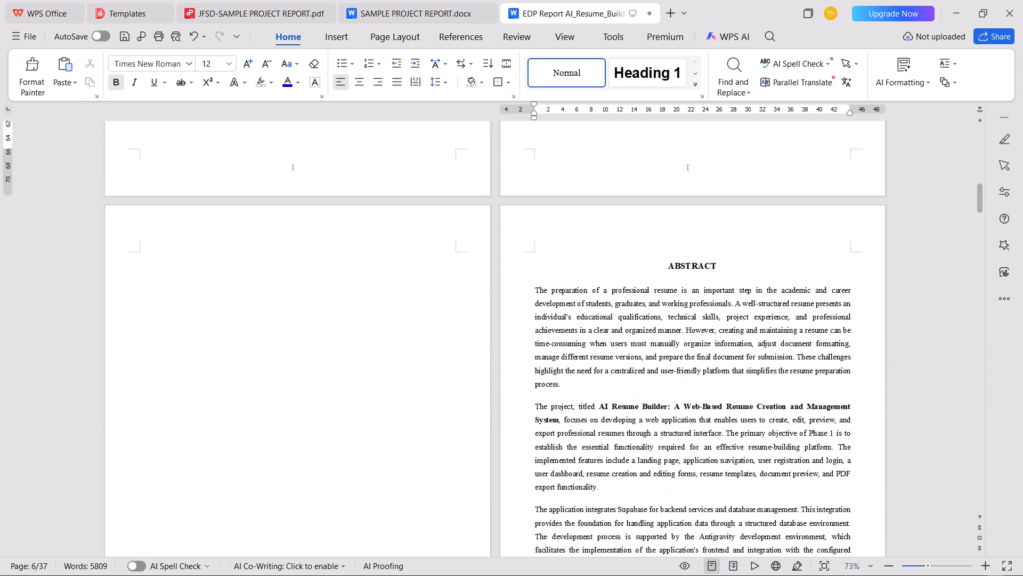
{"action": "left_click", "coordinate": [293, 406]}
{"action": "key", "text": "BackSpace"}
{"action": "scroll", "coordinate": [602, 340], "scroll_direction": "down", "scroll_amount": 6}
{"action": "scroll", "coordinate": [603, 340], "scroll_direction": "up", "scroll_amount": 2}
{"action": "scroll", "coordinate": [603, 340], "scroll_direction": "down", "scroll_amount": 1}
{"action": "scroll", "coordinate": [603, 340], "scroll_direction": "up", "scroll_amount": 3}
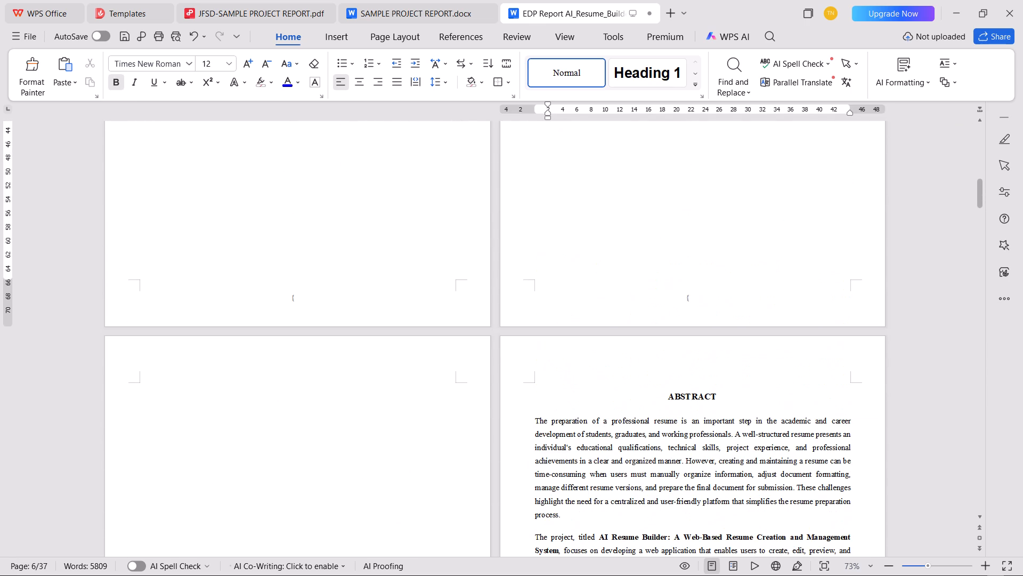
{"action": "left_click", "coordinate": [655, 387]}
{"action": "key", "text": "BackSpace"}
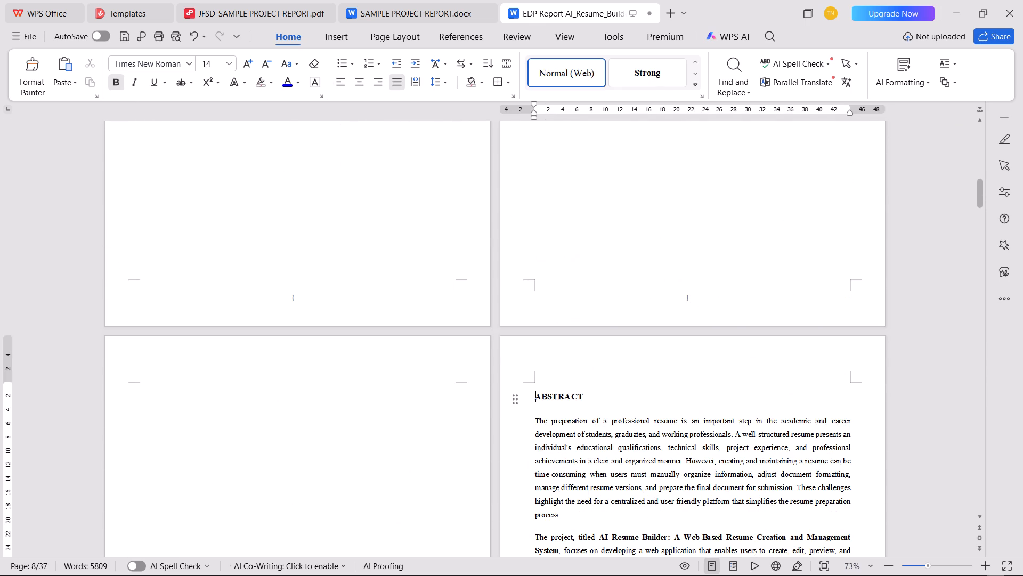
{"action": "key", "text": "BackSpace"}
Centre the ABSTRACT heading and save the report.
{"action": "scroll", "coordinate": [602, 385], "scroll_direction": "up", "scroll_amount": 5}
{"action": "scroll", "coordinate": [588, 385], "scroll_direction": "down", "scroll_amount": 4}
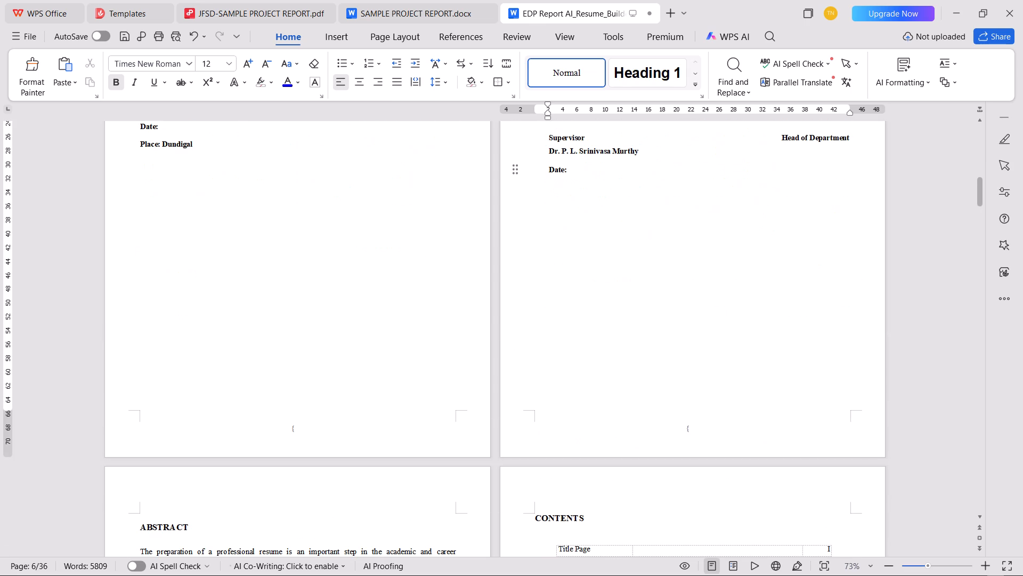
{"action": "left_click", "coordinate": [105, 527]}
{"action": "key", "text": "ctrl+e"}
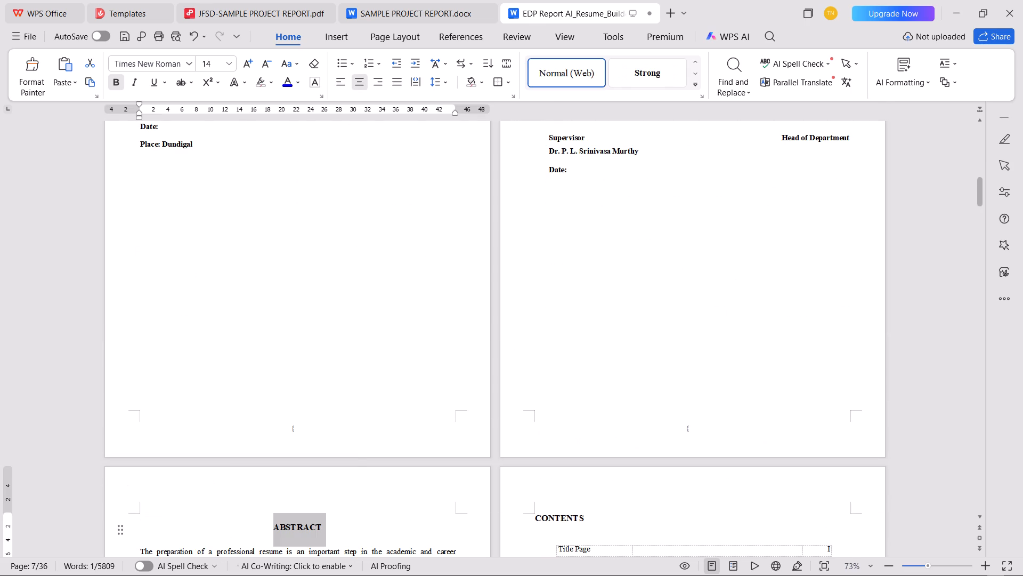
{"action": "key", "text": "ctrl+s"}
Centre the CONTENTS heading above the table of contents and save the report.
{"action": "scroll", "coordinate": [456, 429], "scroll_direction": "up", "scroll_amount": 5}
{"action": "scroll", "coordinate": [496, 392], "scroll_direction": "down", "scroll_amount": 2}
{"action": "scroll", "coordinate": [505, 392], "scroll_direction": "up", "scroll_amount": 1}
{"action": "scroll", "coordinate": [509, 392], "scroll_direction": "down", "scroll_amount": 9}
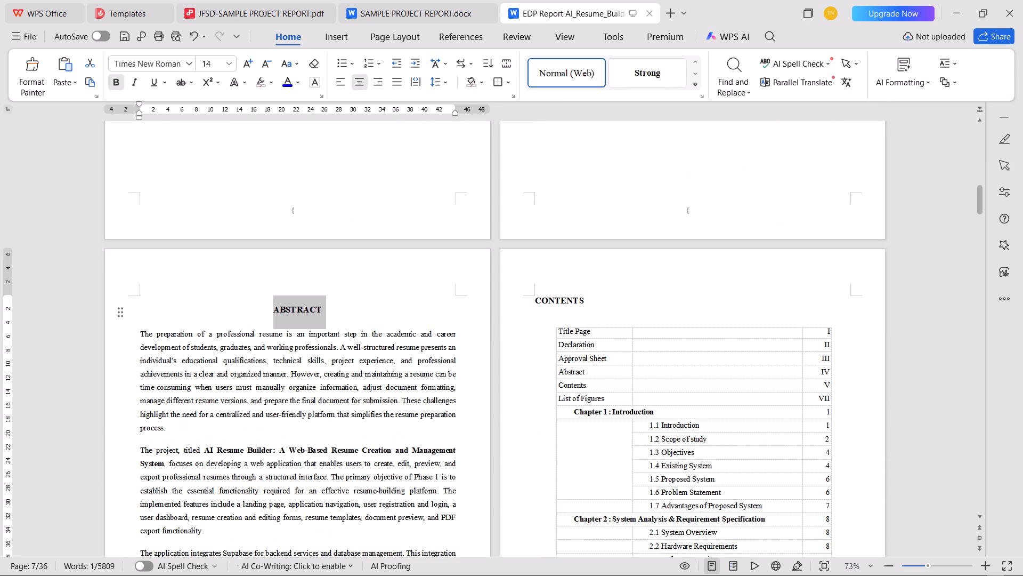
{"action": "left_click", "coordinate": [512, 297]}
{"action": "key", "text": "ctrl+s"}
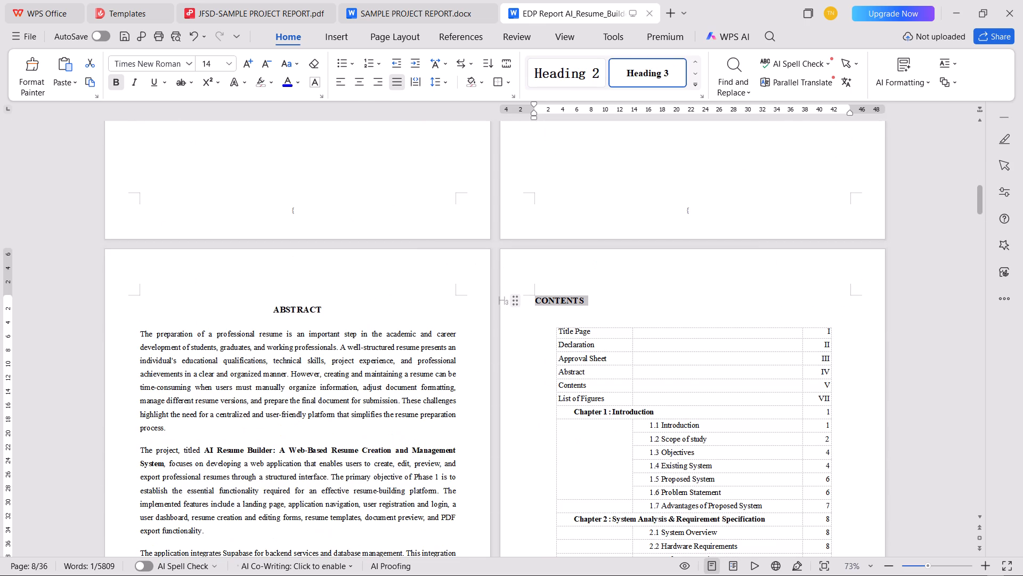
{"action": "key", "text": "ctrl+e"}
{"action": "key", "text": "ctrl+s"}
Examine the layout of the abstract, the table of contents and the surrounding pages of the EDP report.
{"action": "scroll", "coordinate": [477, 343], "scroll_direction": "down", "scroll_amount": 9}
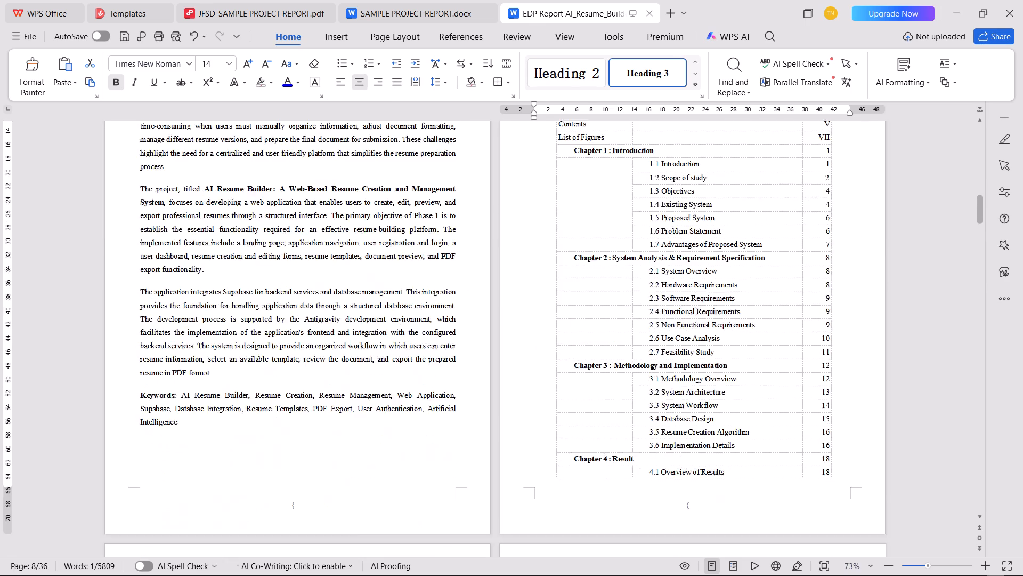
{"action": "scroll", "coordinate": [419, 368], "scroll_direction": "down", "scroll_amount": 17}
{"action": "scroll", "coordinate": [406, 370], "scroll_direction": "down", "scroll_amount": 6}
{"action": "scroll", "coordinate": [407, 370], "scroll_direction": "up", "scroll_amount": 3}
{"action": "scroll", "coordinate": [407, 370], "scroll_direction": "down", "scroll_amount": 1}
{"action": "scroll", "coordinate": [407, 370], "scroll_direction": "up", "scroll_amount": 11}
{"action": "scroll", "coordinate": [405, 373], "scroll_direction": "down", "scroll_amount": 3}
{"action": "scroll", "coordinate": [399, 379], "scroll_direction": "up", "scroll_amount": 2}
{"action": "scroll", "coordinate": [394, 384], "scroll_direction": "down", "scroll_amount": 1}
{"action": "scroll", "coordinate": [394, 384], "scroll_direction": "up", "scroll_amount": 12}
{"action": "scroll", "coordinate": [394, 384], "scroll_direction": "down", "scroll_amount": 4}
{"action": "scroll", "coordinate": [394, 384], "scroll_direction": "up", "scroll_amount": 14}
{"action": "scroll", "coordinate": [394, 384], "scroll_direction": "down", "scroll_amount": 1}
{"action": "scroll", "coordinate": [394, 384], "scroll_direction": "up", "scroll_amount": 8}
{"action": "scroll", "coordinate": [394, 384], "scroll_direction": "down", "scroll_amount": 1}
{"action": "scroll", "coordinate": [394, 384], "scroll_direction": "up", "scroll_amount": 12}
{"action": "scroll", "coordinate": [394, 384], "scroll_direction": "down", "scroll_amount": 1}
{"action": "scroll", "coordinate": [394, 384], "scroll_direction": "up", "scroll_amount": 3}
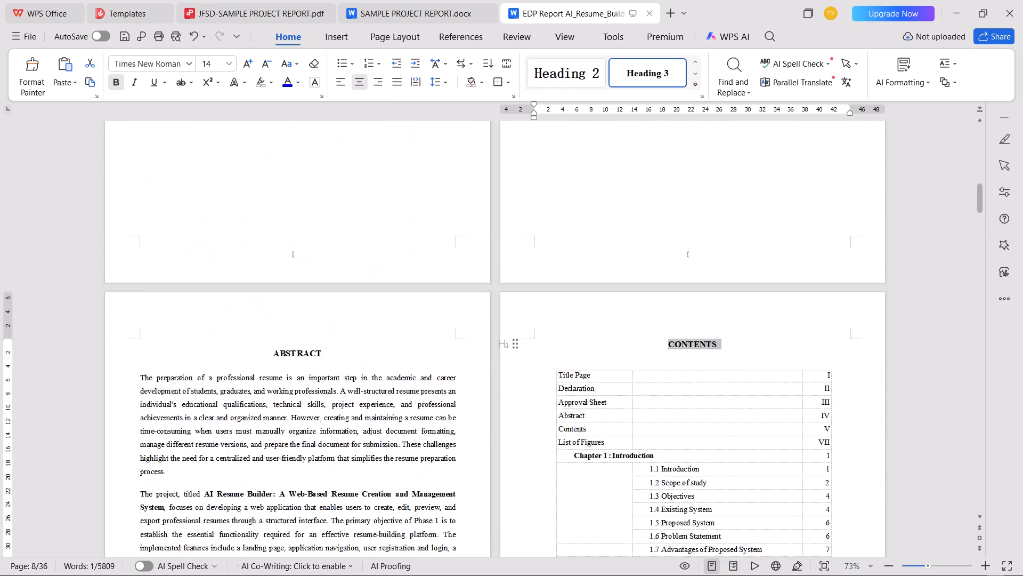
Examine the table of contents, list of figures and start of Chapter 1 in SAMPLE PROJECT REPORT.docx as a layout reference.
{"action": "left_click", "coordinate": [383, 9]}
{"action": "scroll", "coordinate": [501, 343], "scroll_direction": "down", "scroll_amount": 13}
{"action": "scroll", "coordinate": [459, 329], "scroll_direction": "down", "scroll_amount": 10}
{"action": "scroll", "coordinate": [462, 329], "scroll_direction": "up", "scroll_amount": 2}
{"action": "scroll", "coordinate": [465, 326], "scroll_direction": "down", "scroll_amount": 13}
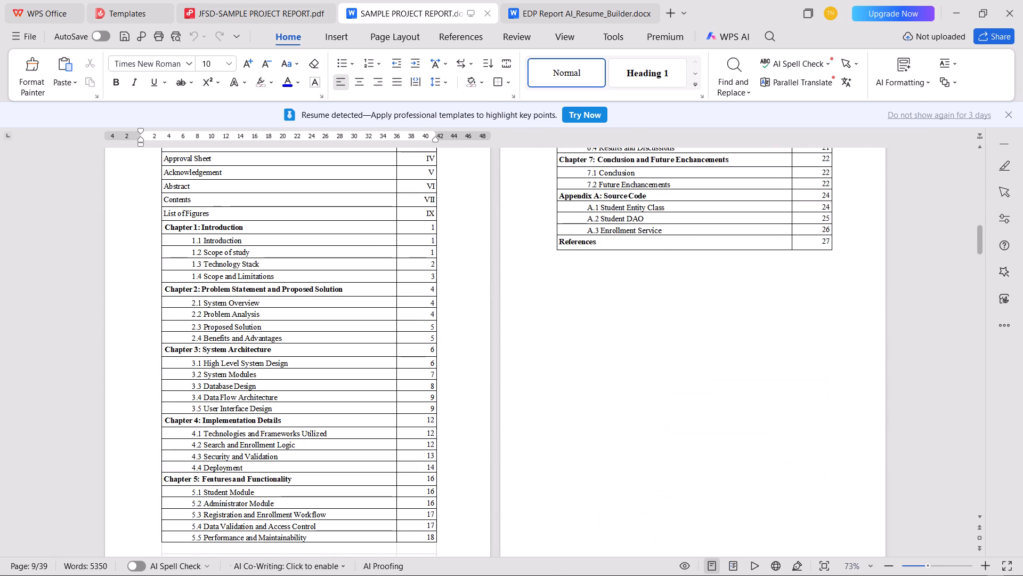
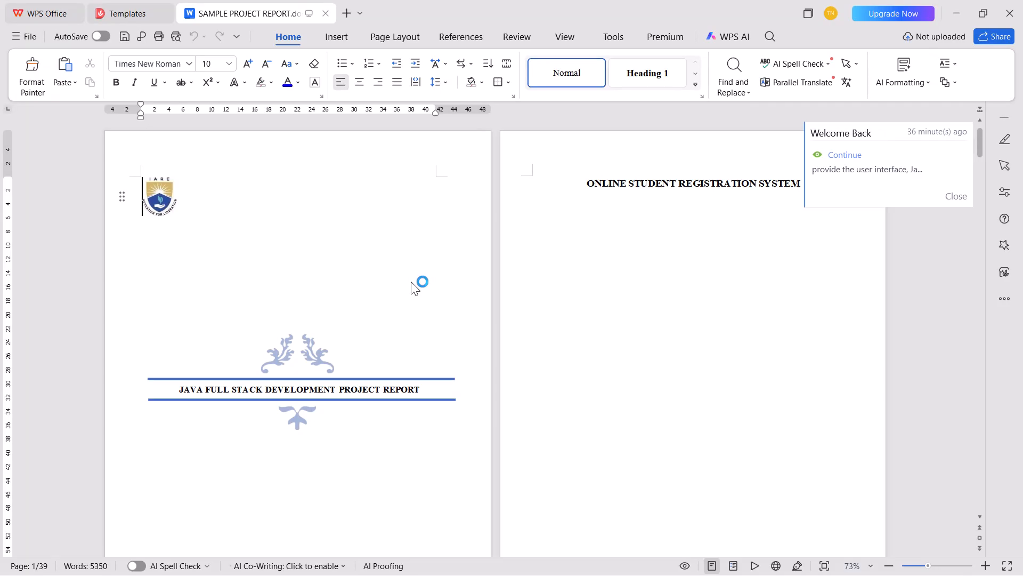
Review the sample project report's front matter, from the cover page through the acknowledgement and abstract.
{"action": "scroll", "coordinate": [403, 293], "scroll_direction": "down", "scroll_amount": 7}
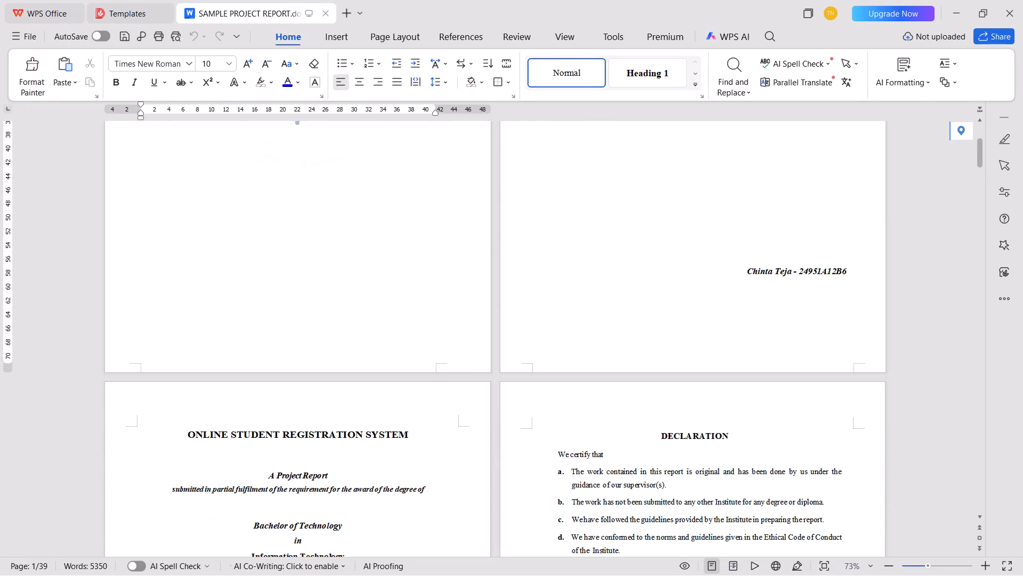
{"action": "scroll", "coordinate": [262, 238], "scroll_direction": "down", "scroll_amount": 11}
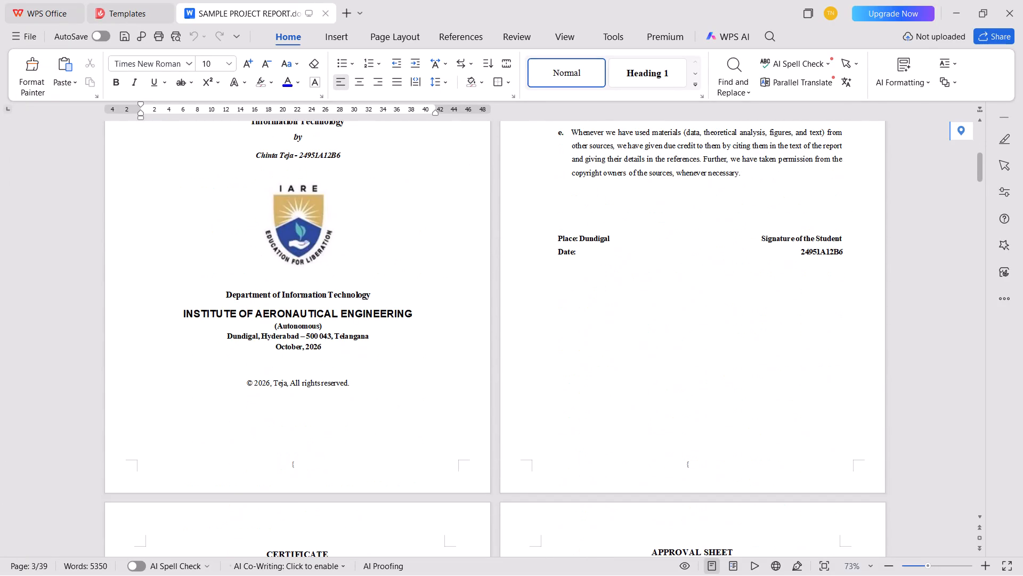
{"action": "scroll", "coordinate": [250, 272], "scroll_direction": "down", "scroll_amount": 6}
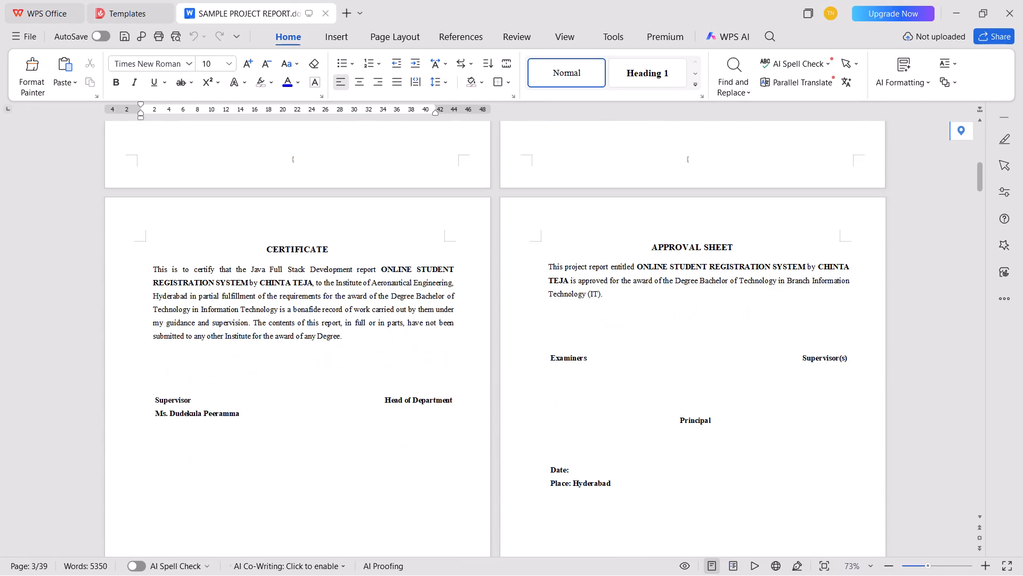
{"action": "scroll", "coordinate": [250, 272], "scroll_direction": "down", "scroll_amount": 6}
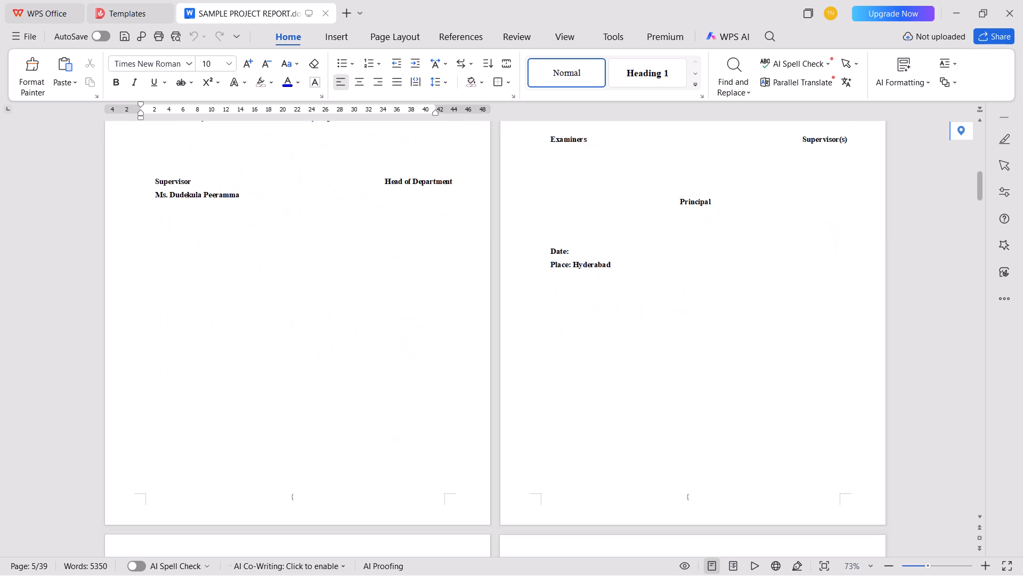
{"action": "scroll", "coordinate": [250, 272], "scroll_direction": "up", "scroll_amount": 8}
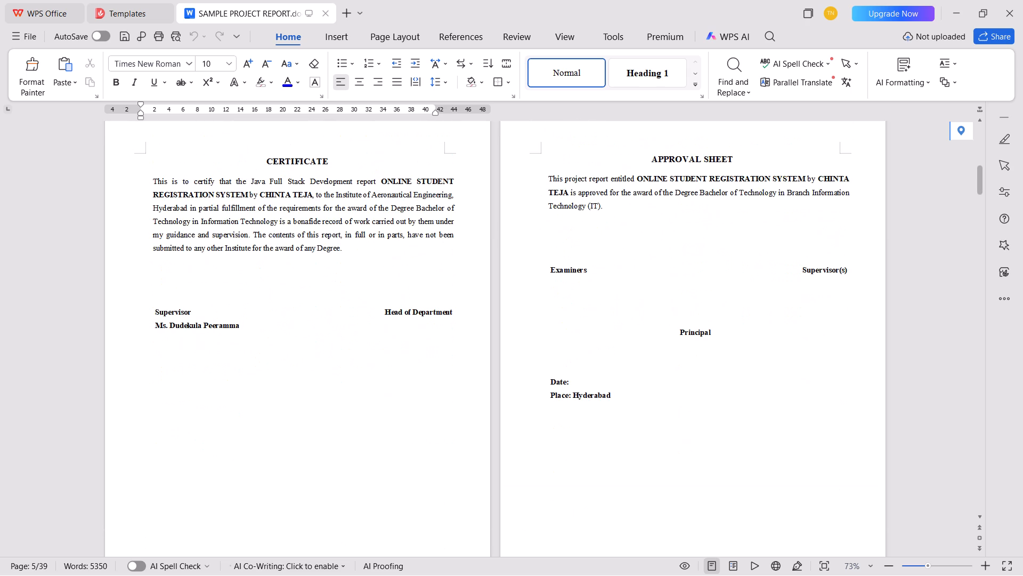
{"action": "scroll", "coordinate": [250, 272], "scroll_direction": "down", "scroll_amount": 9}
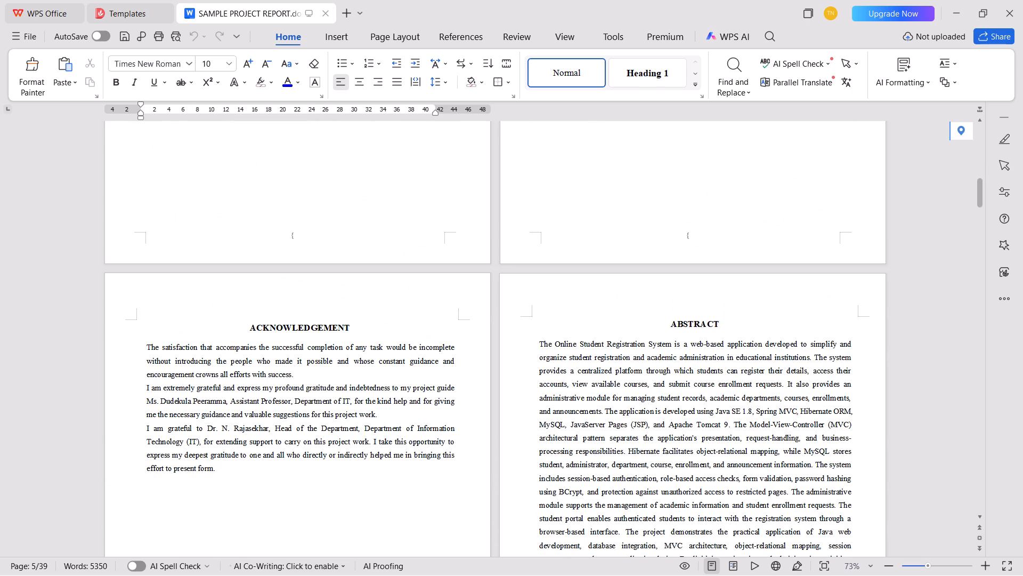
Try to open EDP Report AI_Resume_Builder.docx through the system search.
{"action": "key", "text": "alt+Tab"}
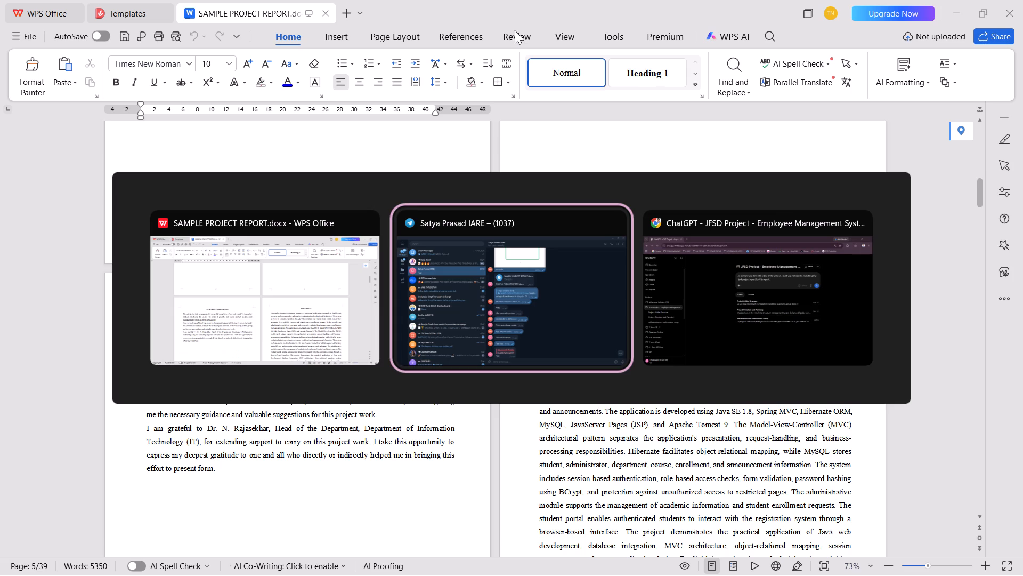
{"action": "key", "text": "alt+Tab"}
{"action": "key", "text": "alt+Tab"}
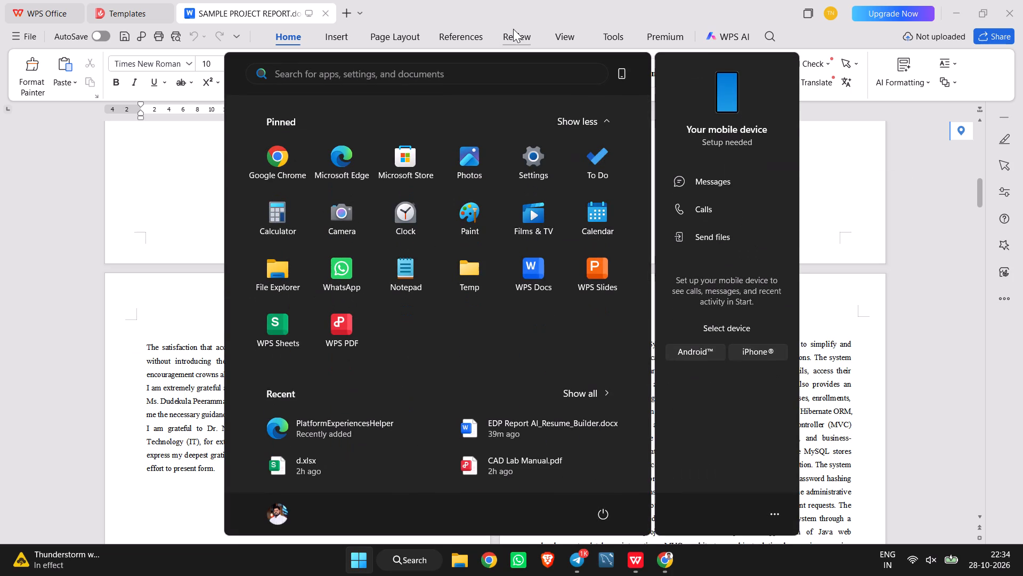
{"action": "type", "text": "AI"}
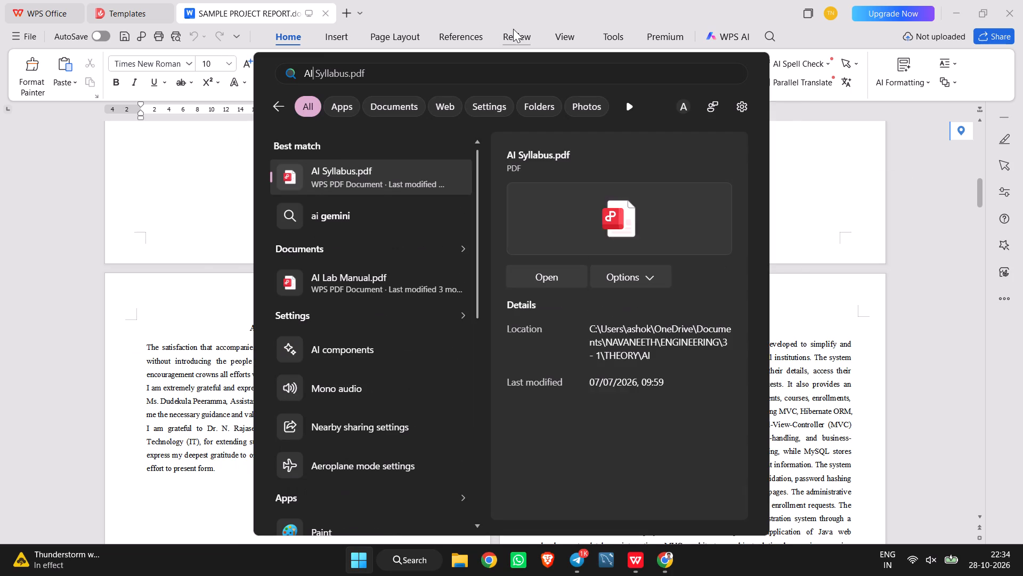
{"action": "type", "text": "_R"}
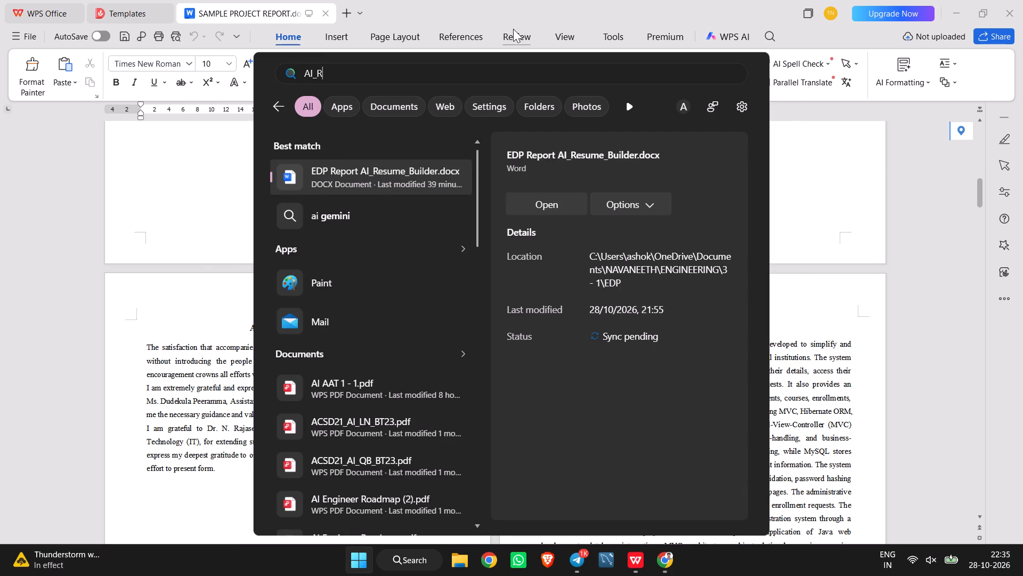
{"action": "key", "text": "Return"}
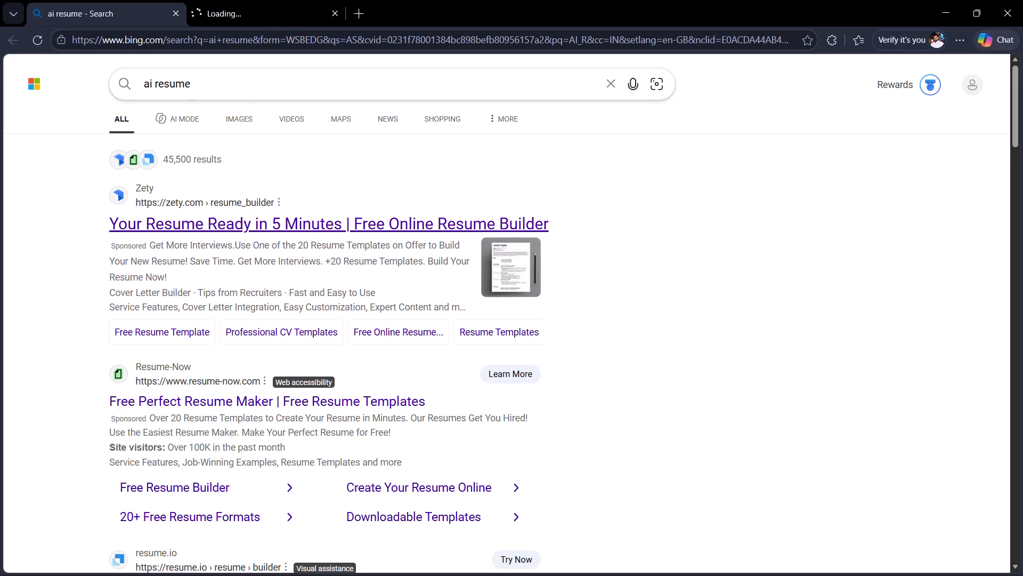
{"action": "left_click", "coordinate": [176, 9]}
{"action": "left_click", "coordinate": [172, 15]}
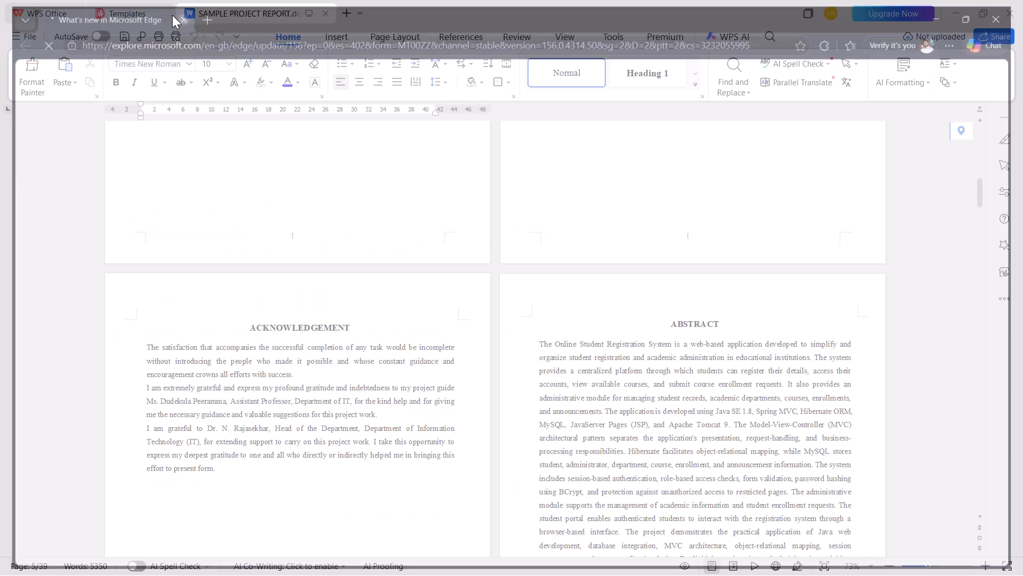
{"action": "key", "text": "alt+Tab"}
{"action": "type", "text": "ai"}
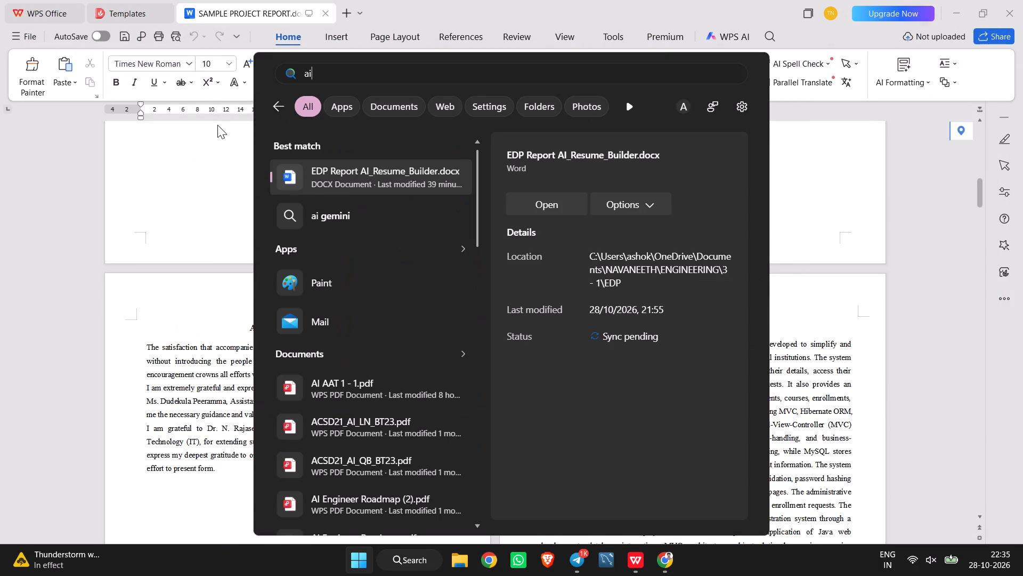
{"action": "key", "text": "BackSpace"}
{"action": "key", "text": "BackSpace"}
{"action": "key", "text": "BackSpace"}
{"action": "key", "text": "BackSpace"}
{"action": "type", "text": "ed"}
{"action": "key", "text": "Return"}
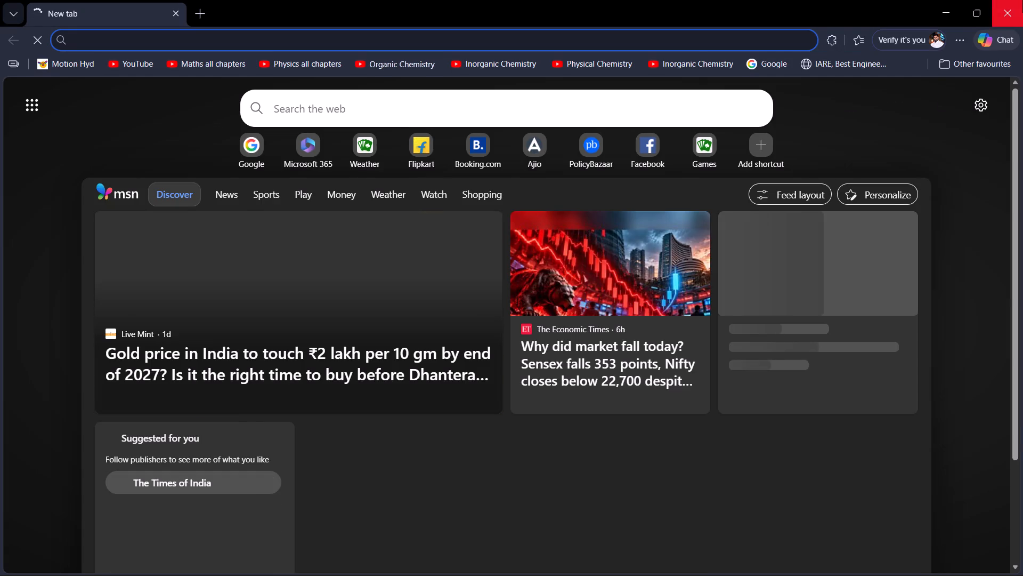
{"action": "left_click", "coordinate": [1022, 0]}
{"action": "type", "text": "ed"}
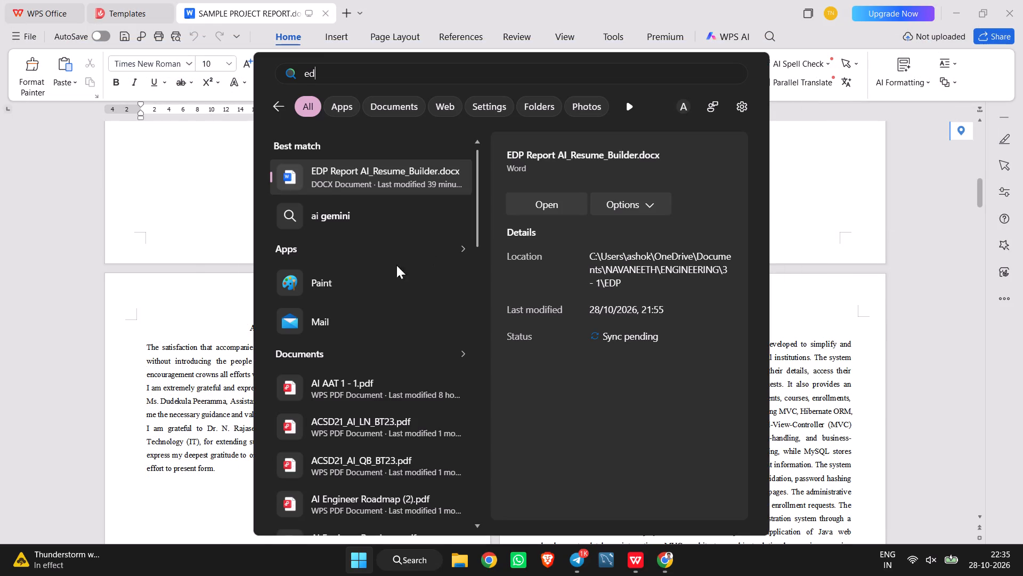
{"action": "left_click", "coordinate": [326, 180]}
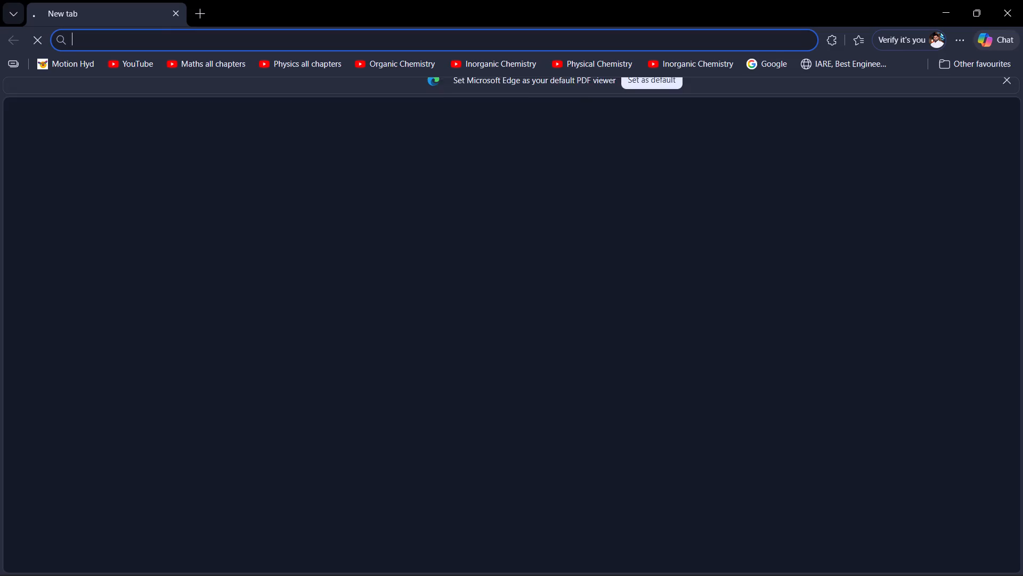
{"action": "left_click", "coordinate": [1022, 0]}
Open EDP Report AI_Resume_Builder.docx from the EDP folder inside ENGINEERING, 3 - 1.
{"action": "key", "text": "super+1"}
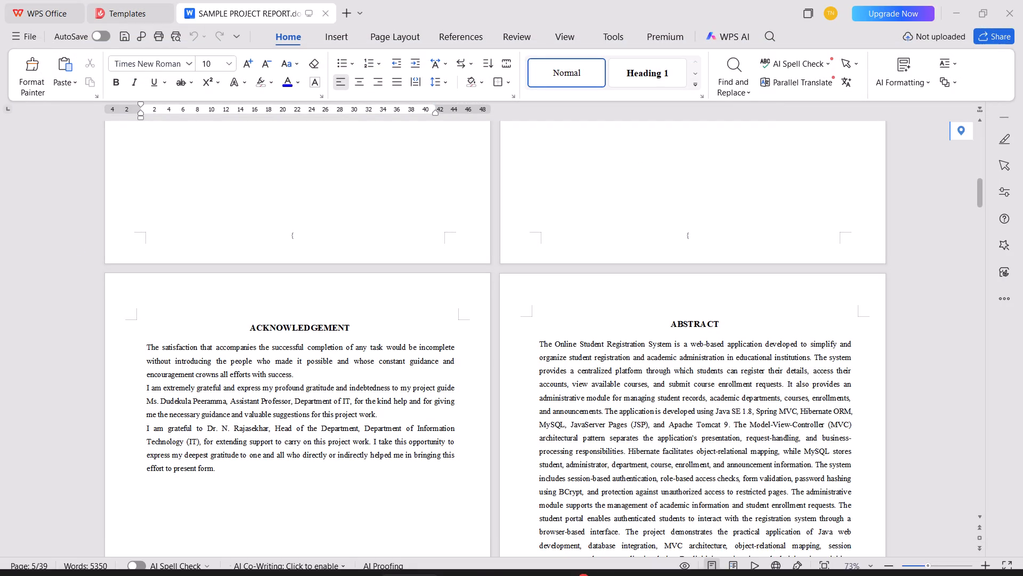
{"action": "left_click", "coordinate": [42, 231]}
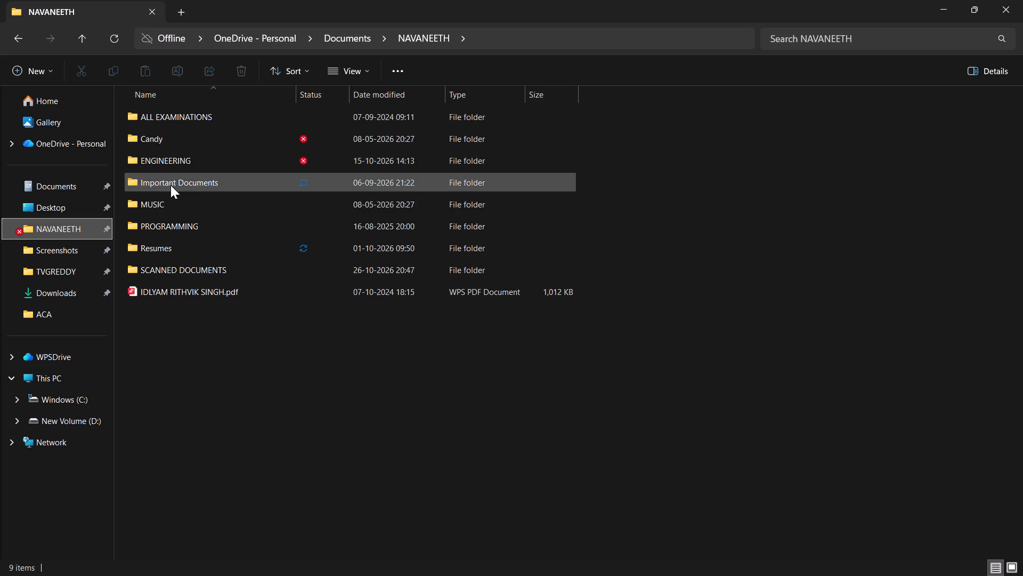
{"action": "double_click", "coordinate": [174, 163]}
{"action": "double_click", "coordinate": [157, 201]}
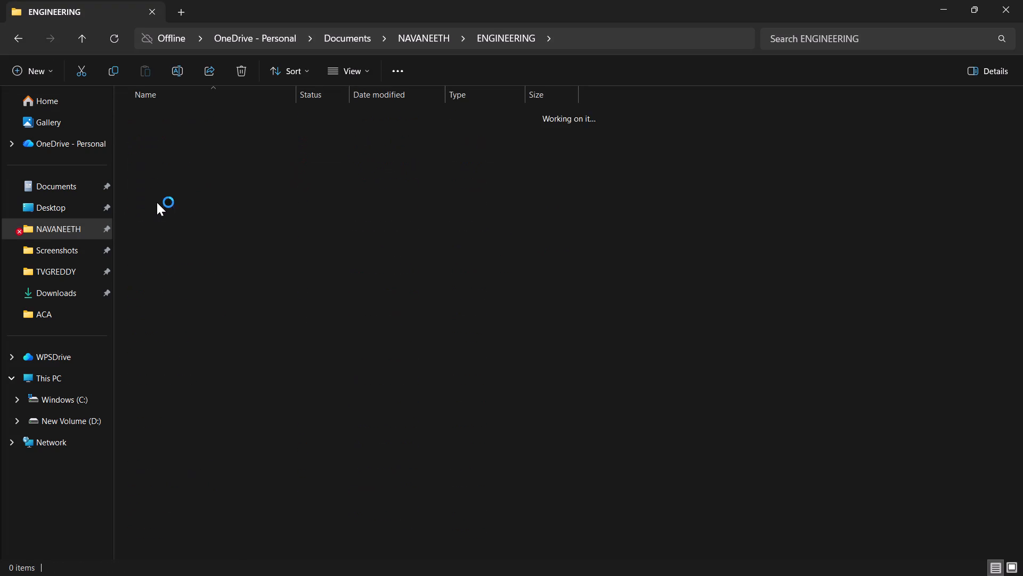
{"action": "double_click", "coordinate": [157, 202]}
{"action": "double_click", "coordinate": [157, 202]}
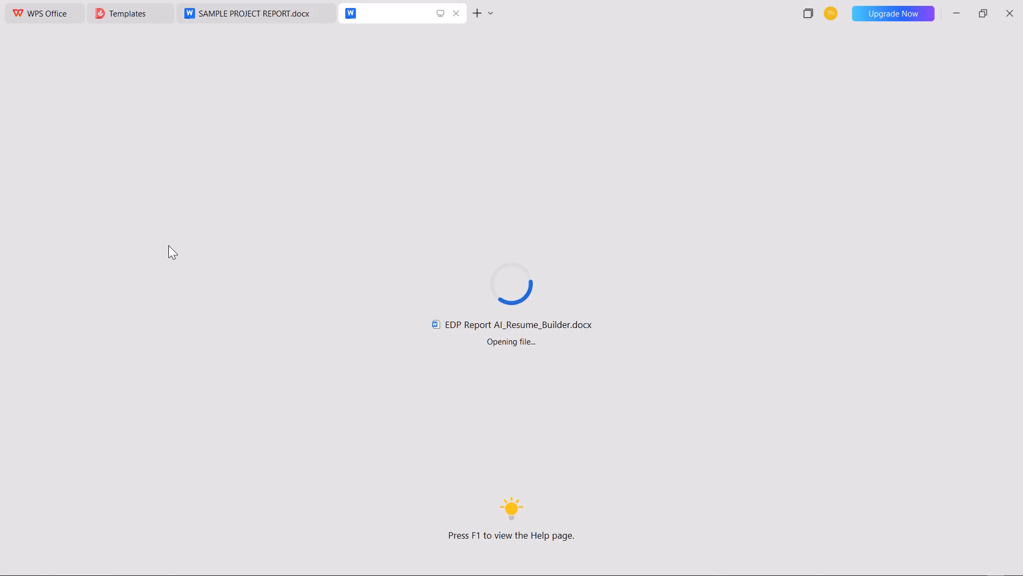
Compare the front matter pages of the EDP report with those of the sample project report, from the title page to the abstract.
{"action": "scroll", "coordinate": [314, 263], "scroll_direction": "down", "scroll_amount": 17}
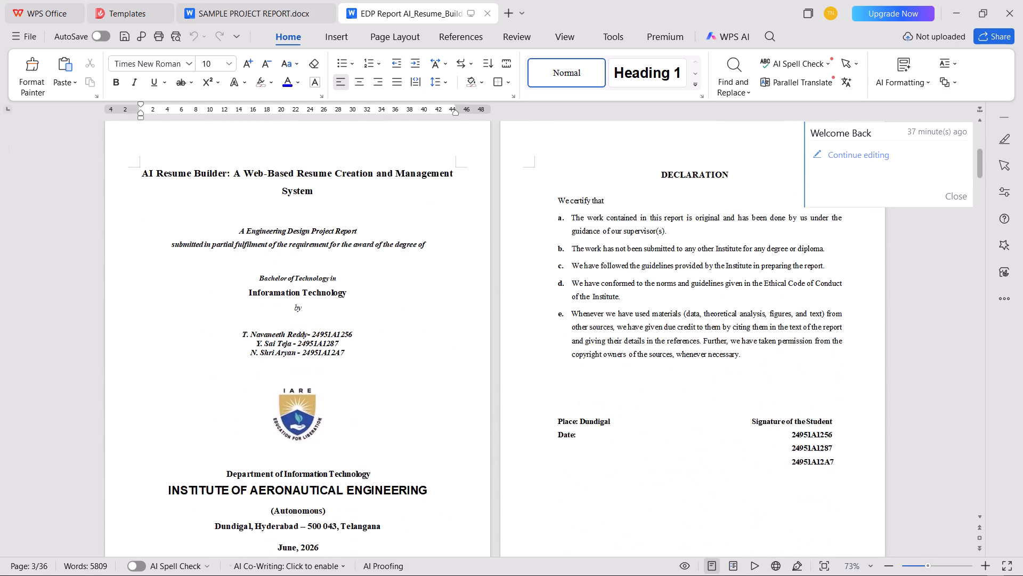
{"action": "scroll", "coordinate": [188, 268], "scroll_direction": "up", "scroll_amount": 4}
{"action": "left_click", "coordinate": [232, 10]}
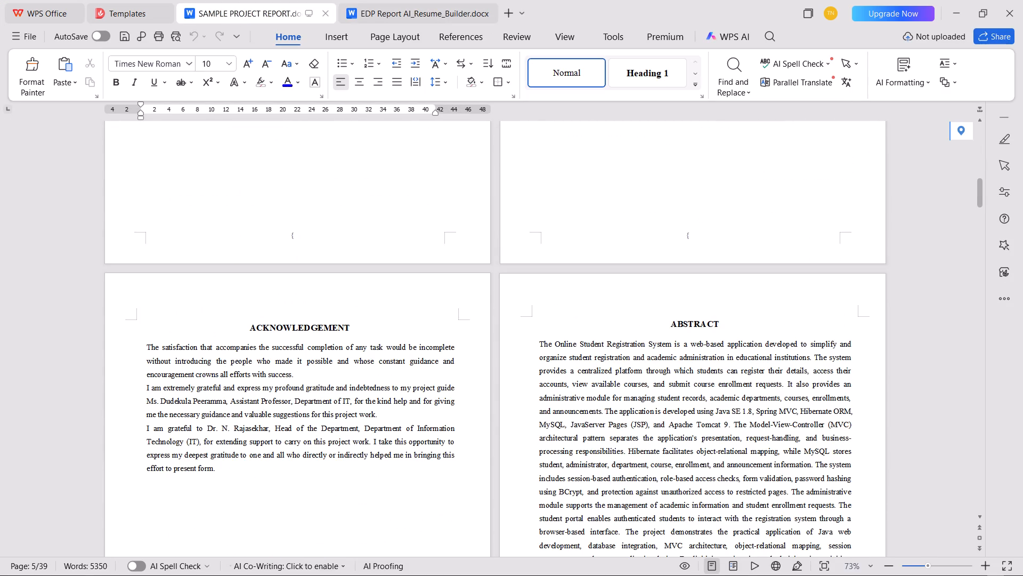
{"action": "scroll", "coordinate": [387, 378], "scroll_direction": "up", "scroll_amount": 2}
{"action": "scroll", "coordinate": [387, 379], "scroll_direction": "down", "scroll_amount": 1}
{"action": "scroll", "coordinate": [386, 377], "scroll_direction": "up", "scroll_amount": 20}
{"action": "scroll", "coordinate": [375, 372], "scroll_direction": "down", "scroll_amount": 1}
{"action": "scroll", "coordinate": [375, 372], "scroll_direction": "up", "scroll_amount": 2}
{"action": "scroll", "coordinate": [375, 372], "scroll_direction": "down", "scroll_amount": 1}
{"action": "scroll", "coordinate": [375, 372], "scroll_direction": "up", "scroll_amount": 17}
{"action": "scroll", "coordinate": [375, 372], "scroll_direction": "down", "scroll_amount": 1}
{"action": "scroll", "coordinate": [375, 372], "scroll_direction": "up", "scroll_amount": 4}
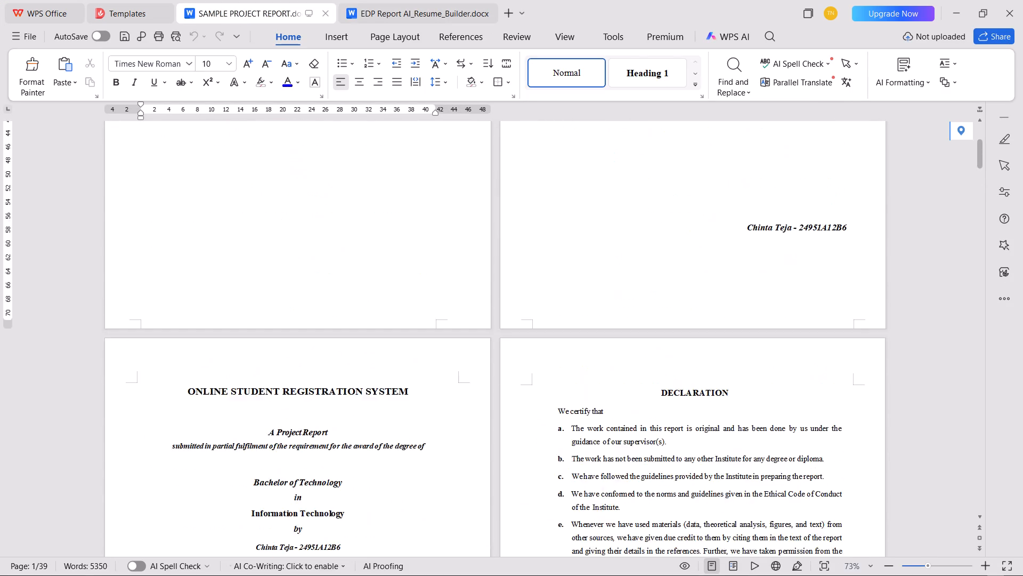
{"action": "scroll", "coordinate": [375, 372], "scroll_direction": "up", "scroll_amount": 2}
{"action": "scroll", "coordinate": [375, 372], "scroll_direction": "down", "scroll_amount": 1}
{"action": "scroll", "coordinate": [375, 372], "scroll_direction": "up", "scroll_amount": 6}
{"action": "scroll", "coordinate": [375, 372], "scroll_direction": "down", "scroll_amount": 1}
{"action": "scroll", "coordinate": [375, 372], "scroll_direction": "up", "scroll_amount": 6}
{"action": "scroll", "coordinate": [375, 372], "scroll_direction": "down", "scroll_amount": 15}
{"action": "scroll", "coordinate": [386, 347], "scroll_direction": "down", "scroll_amount": 7}
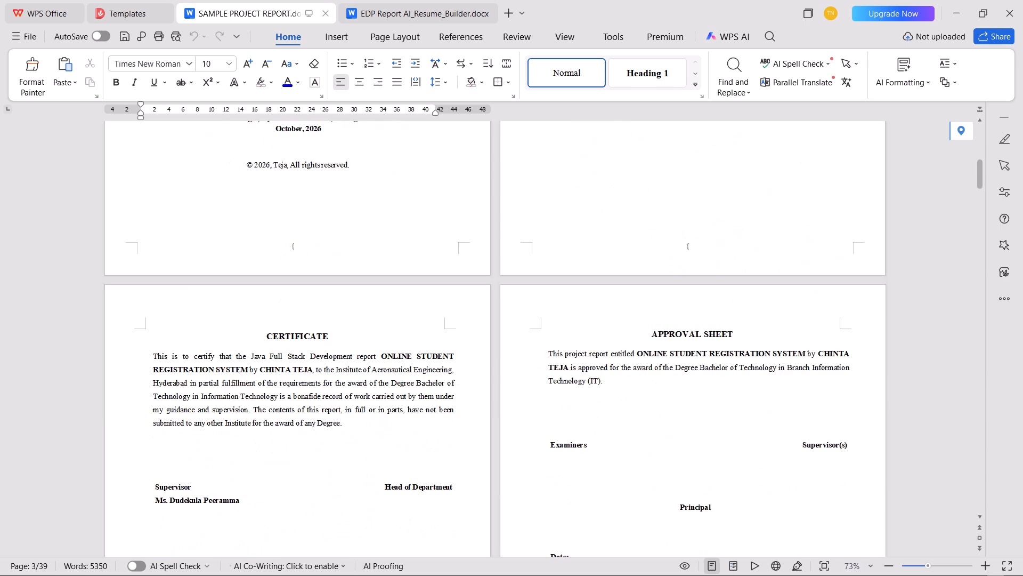
{"action": "scroll", "coordinate": [386, 341], "scroll_direction": "down", "scroll_amount": 5}
{"action": "left_click", "coordinate": [407, 4]}
{"action": "scroll", "coordinate": [334, 309], "scroll_direction": "down", "scroll_amount": 4}
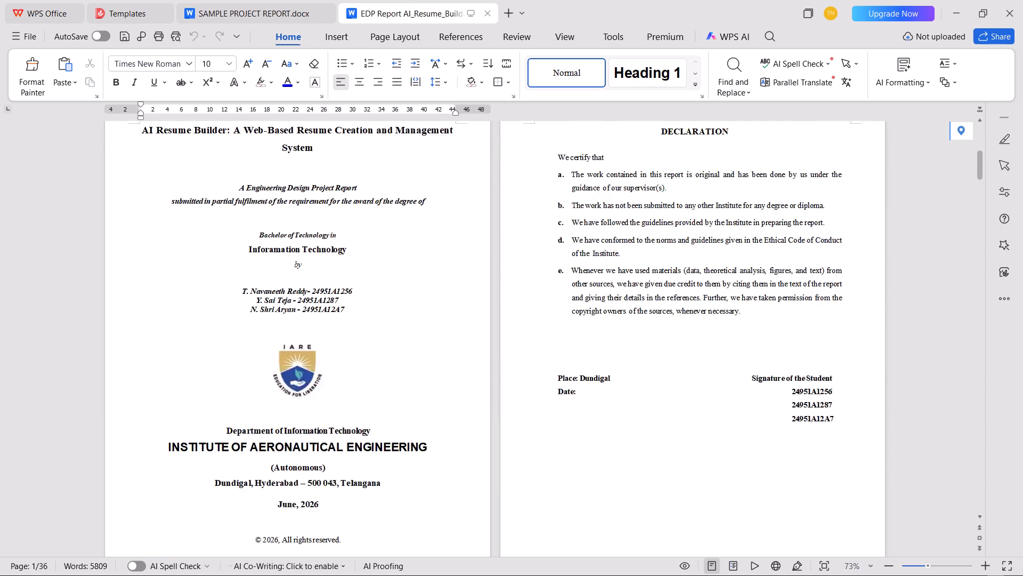
{"action": "scroll", "coordinate": [329, 318], "scroll_direction": "down", "scroll_amount": 10}
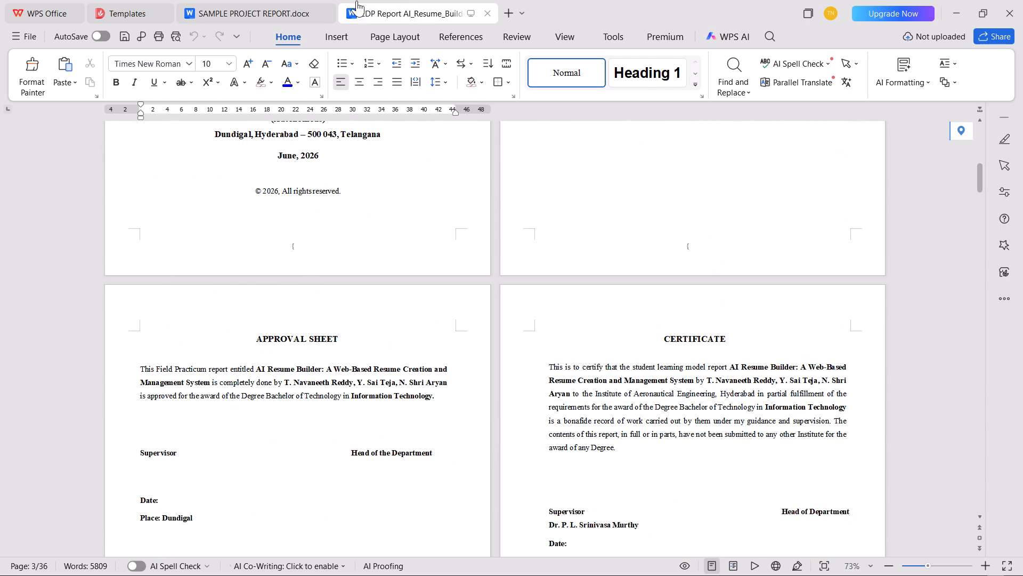
{"action": "left_click", "coordinate": [272, 8]}
{"action": "scroll", "coordinate": [342, 225], "scroll_direction": "down", "scroll_amount": 11}
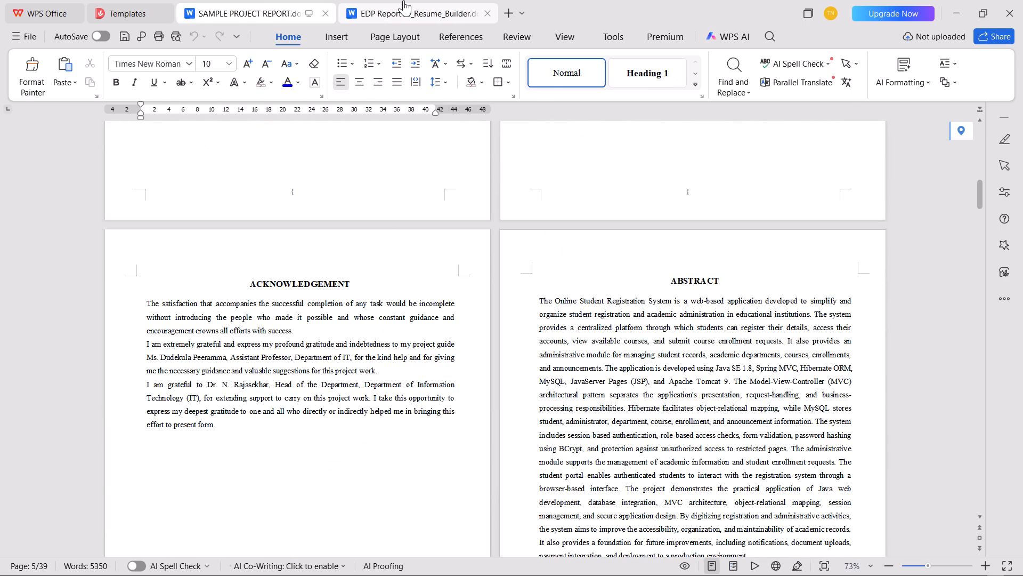
{"action": "left_click", "coordinate": [403, 0]}
{"action": "scroll", "coordinate": [393, 246], "scroll_direction": "down", "scroll_amount": 13}
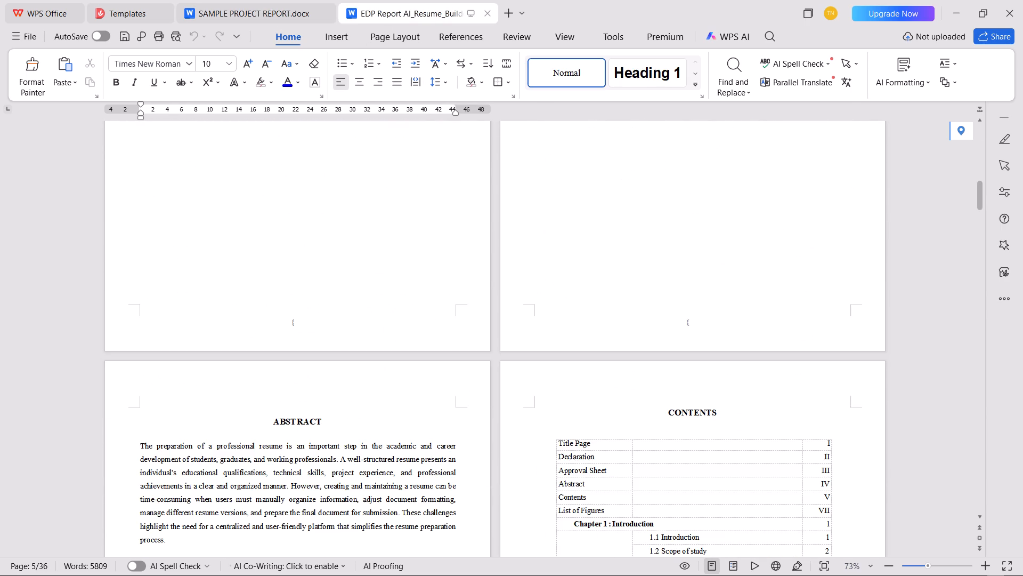
Copy the EDP report's front matter up to the end of the certificate page.
{"action": "scroll", "coordinate": [403, 274], "scroll_direction": "up", "scroll_amount": 8}
{"action": "left_click_drag", "start_coordinate": [630, 467], "coordinate": [202, 208]}
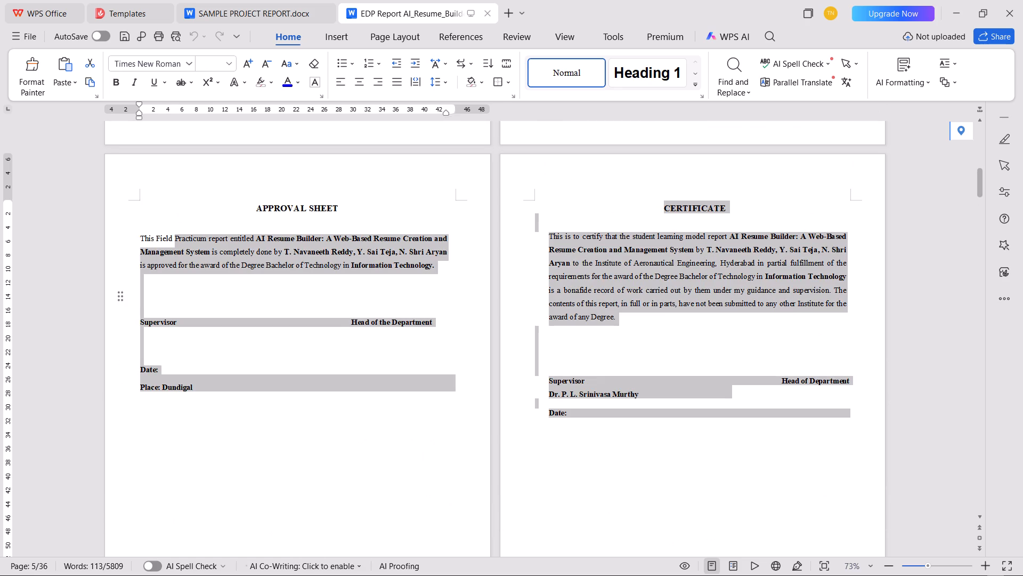
{"action": "left_click_drag", "start_coordinate": [202, 208], "coordinate": [142, 0]}
{"action": "key", "text": "ctrl+c"}
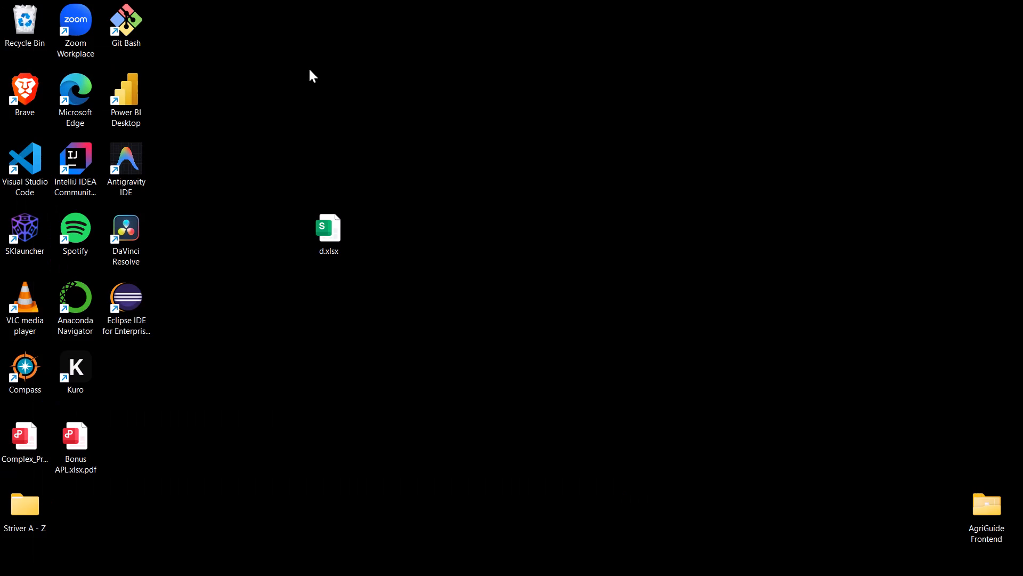
Create a new DOCX document on the desktop and name it JFSD Report.
{"action": "right_click", "coordinate": [309, 69]}
{"action": "left_click", "coordinate": [326, 174]}
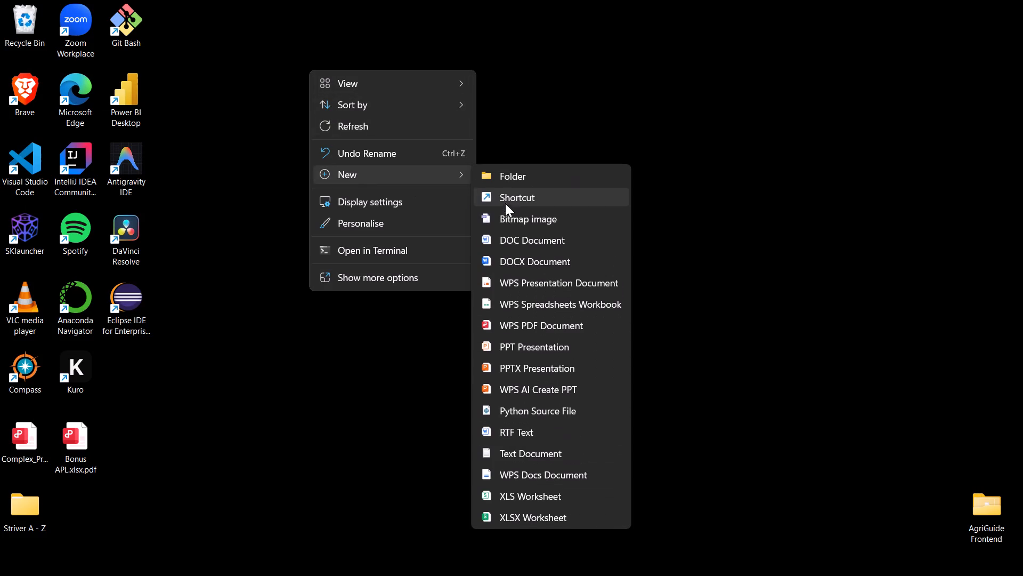
{"action": "left_click", "coordinate": [518, 268]}
{"action": "type", "text": "FSD"}
{"action": "key", "text": "space"}
{"action": "key", "text": "shift+BackSpace"}
{"action": "key", "text": "shift+BackSpace"}
{"action": "key", "text": "shift+BackSpace"}
{"action": "key", "text": "shift+BackSpace"}
{"action": "key", "text": "shift+BackSpace"}
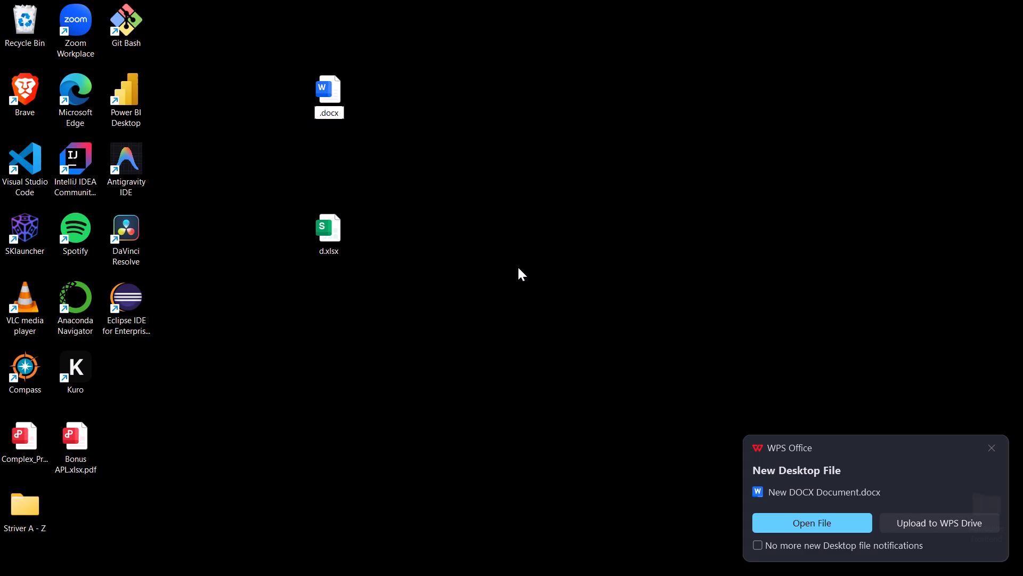
{"action": "type", "text": "JFSD T"}
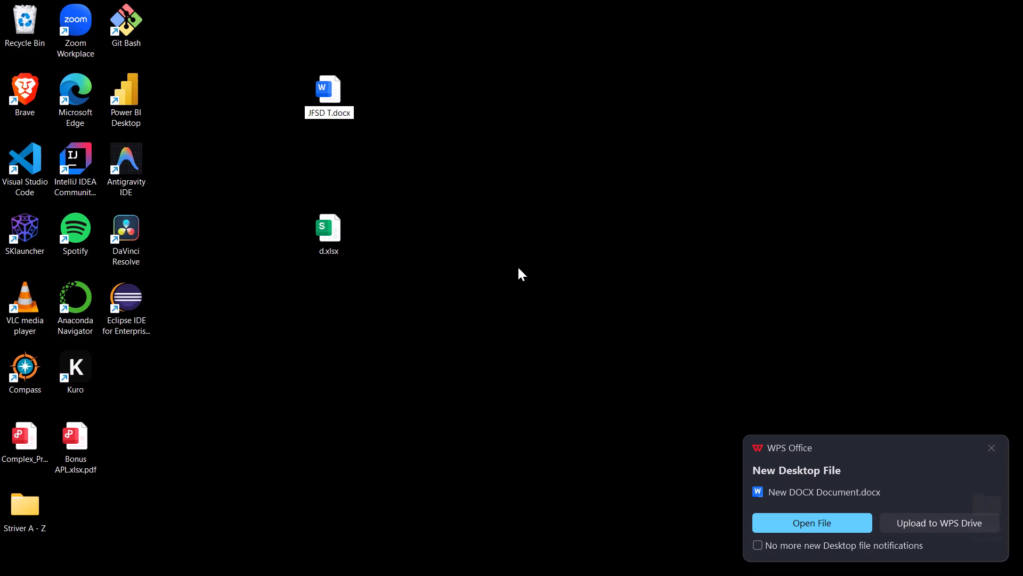
{"action": "key", "text": "shift+BackSpace"}
{"action": "type", "text": "Report"}
{"action": "key", "text": "Return"}
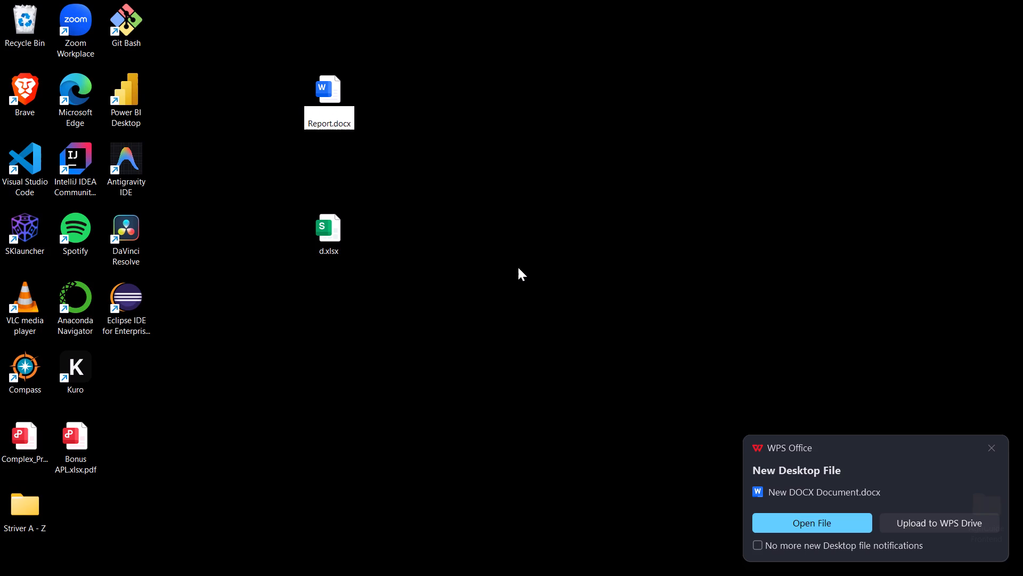
Open the JFSD Report document and set its margins to 2.54 cm top and bottom and 1.91 cm left and right.
{"action": "key", "text": "Return"}
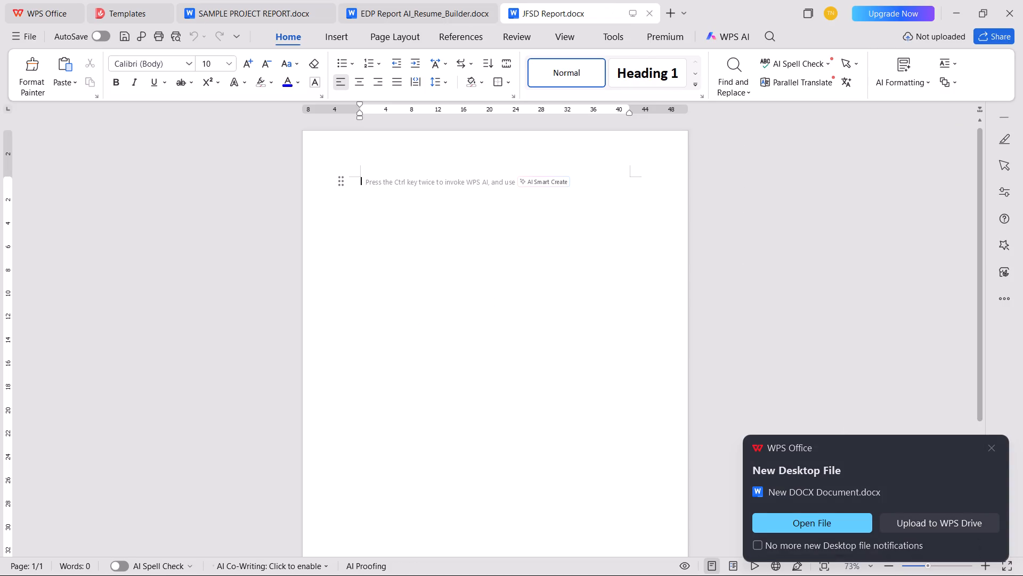
{"action": "key", "text": "ctrl+a"}
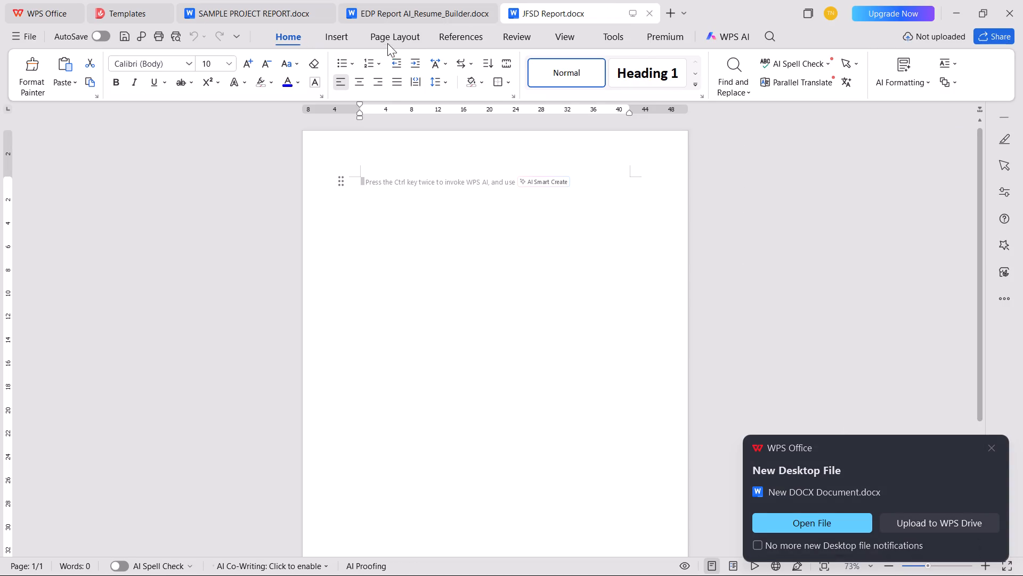
{"action": "left_click", "coordinate": [387, 41]}
{"action": "left_click", "coordinate": [45, 87]}
{"action": "left_click", "coordinate": [48, 276]}
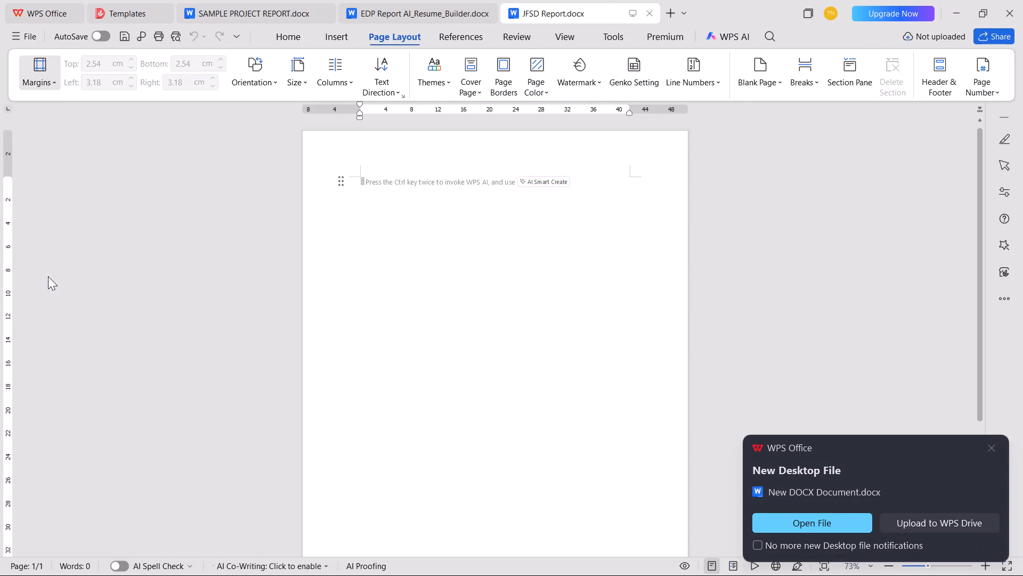
Paste the copied EDP front matter into the empty JFSD Report document.
{"action": "left_click", "coordinate": [383, 217]}
{"action": "key", "text": "BackSpace"}
{"action": "key", "text": "BackSpace"}
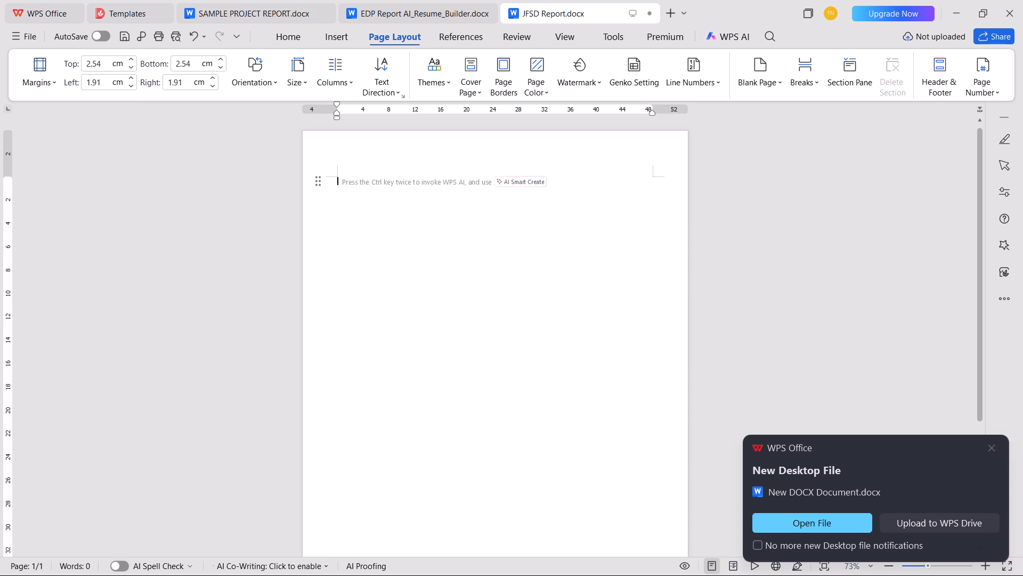
{"action": "left_click", "coordinate": [407, 254]}
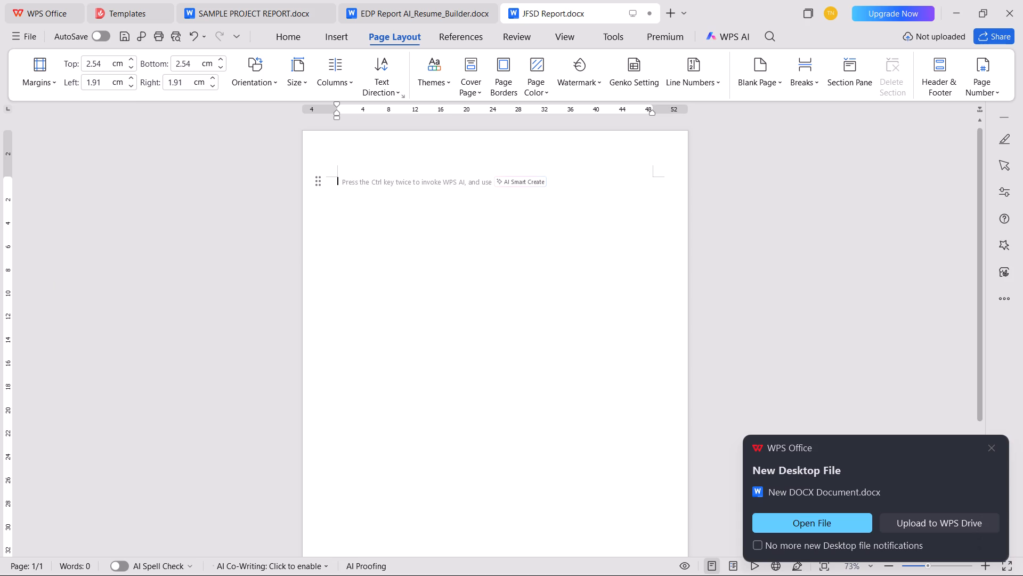
{"action": "left_click", "coordinate": [407, 173]}
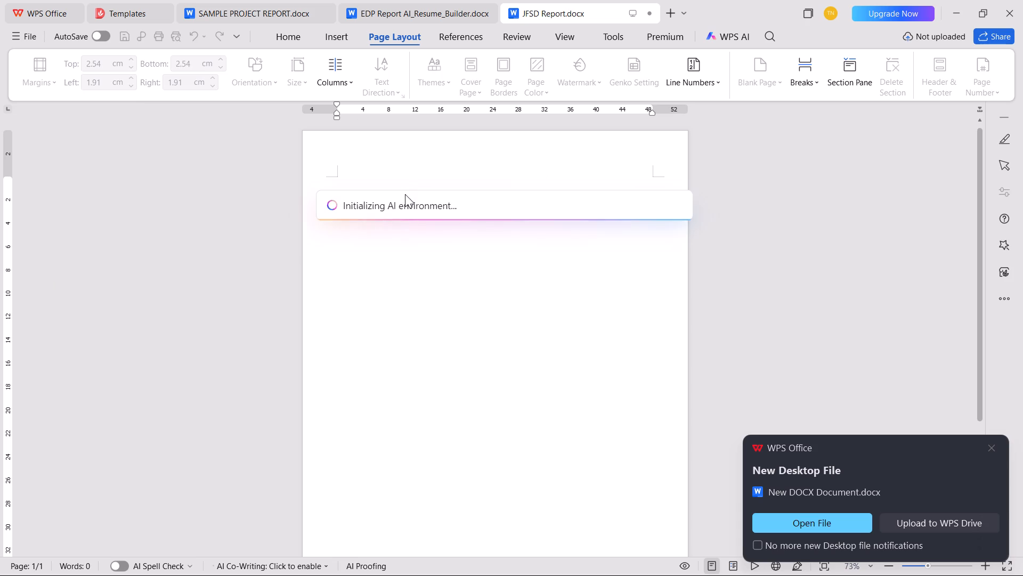
{"action": "key", "text": "Escape"}
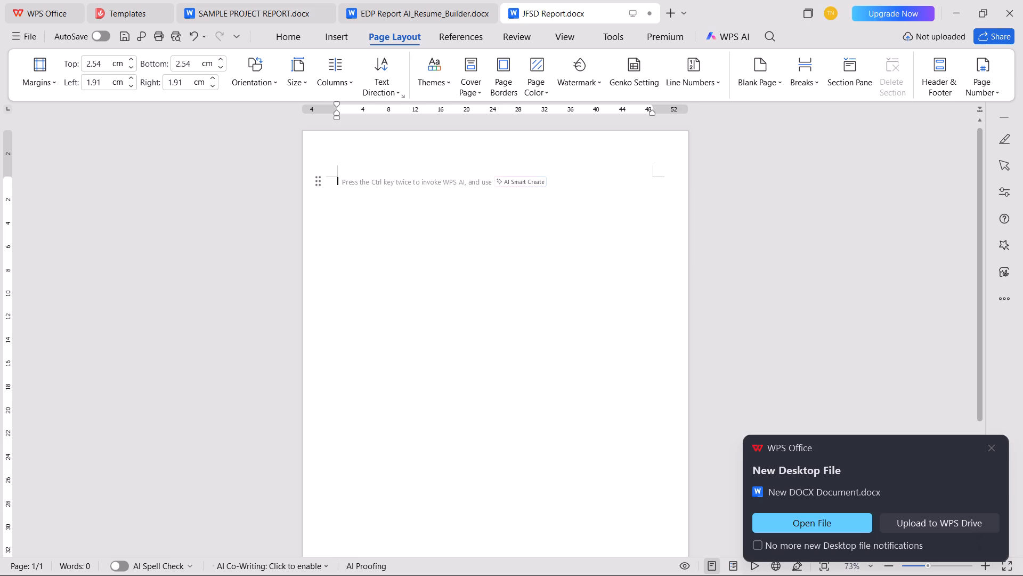
{"action": "key", "text": "ctrl+v"}
Replace the cover page heading between the two blue lines with JAVA FULL STACK DEVELOPMENT PROJECT REPORT.
{"action": "scroll", "coordinate": [410, 223], "scroll_direction": "up", "scroll_amount": 12}
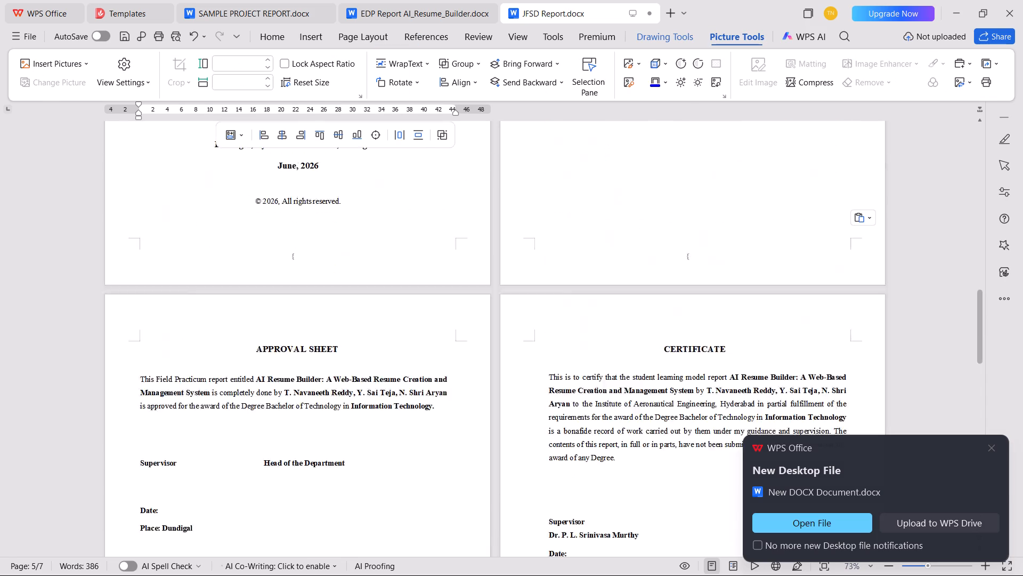
{"action": "scroll", "coordinate": [410, 223], "scroll_direction": "up", "scroll_amount": 17}
{"action": "scroll", "coordinate": [410, 223], "scroll_direction": "down", "scroll_amount": 1}
{"action": "scroll", "coordinate": [410, 223], "scroll_direction": "up", "scroll_amount": 5}
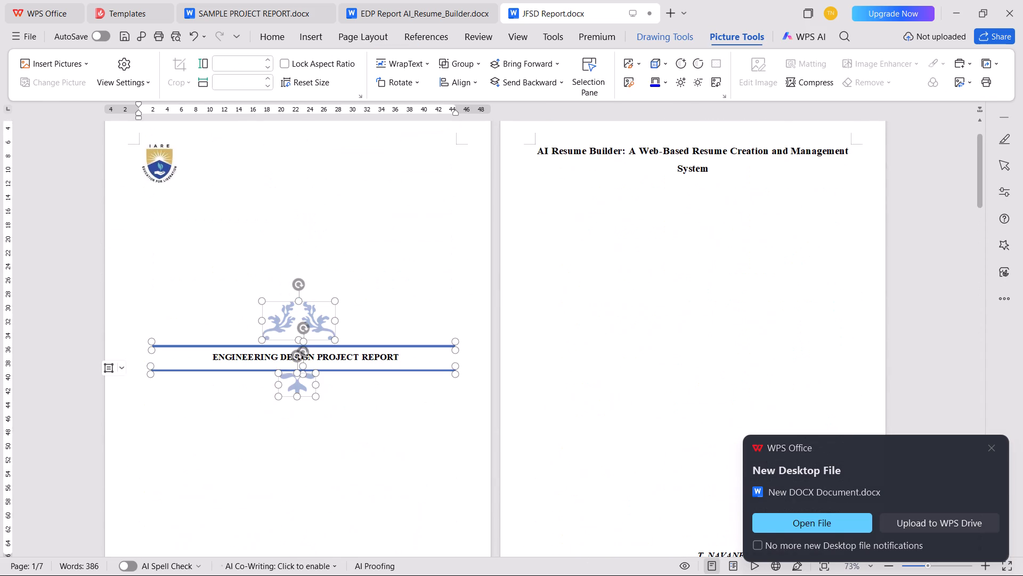
{"action": "triple_click", "coordinate": [347, 355]}
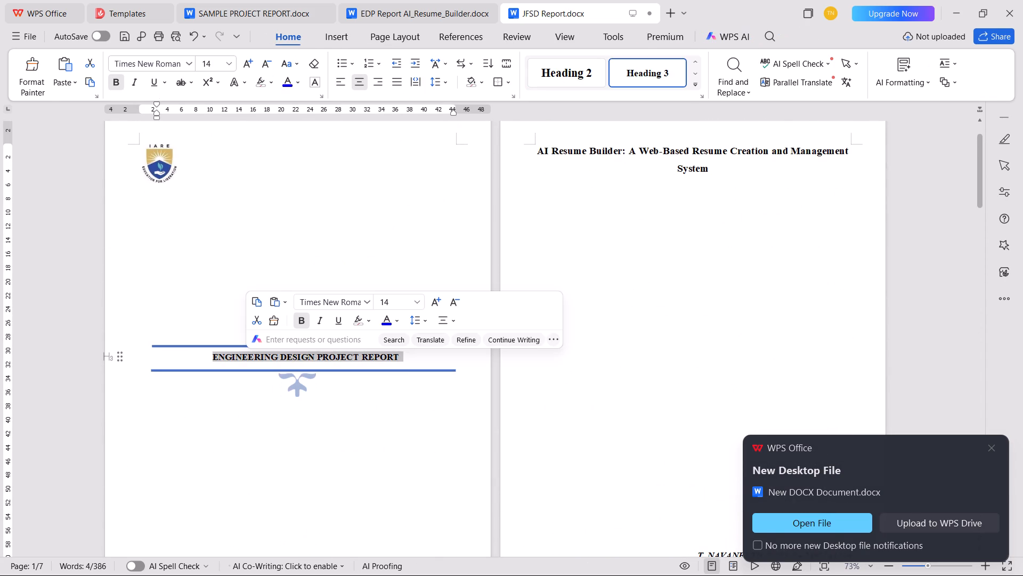
{"action": "key", "text": "BackSpace"}
{"action": "type", "text": "Java"}
{"action": "key", "text": "BackSpace"}
{"action": "key", "text": "BackSpace"}
{"action": "key", "text": "BackSpace"}
{"action": "key", "text": "Tab"}
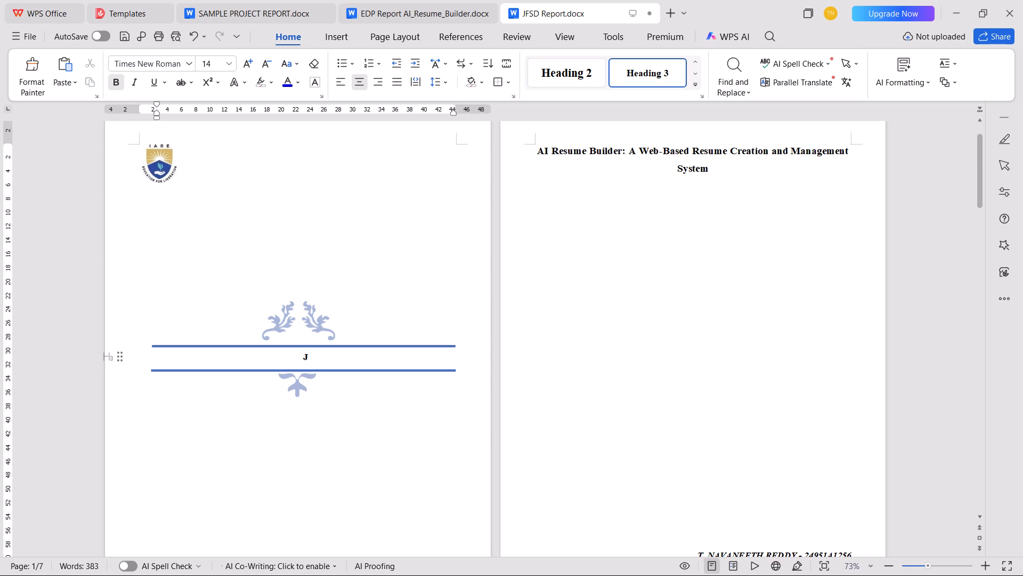
{"action": "type", "text": "AVA FULL STAKC"}
{"action": "key", "text": "BackSpace"}
{"action": "key", "text": "BackSpace"}
{"action": "type", "text": "CK DEVELOPMENT PROJECT REPORT"}
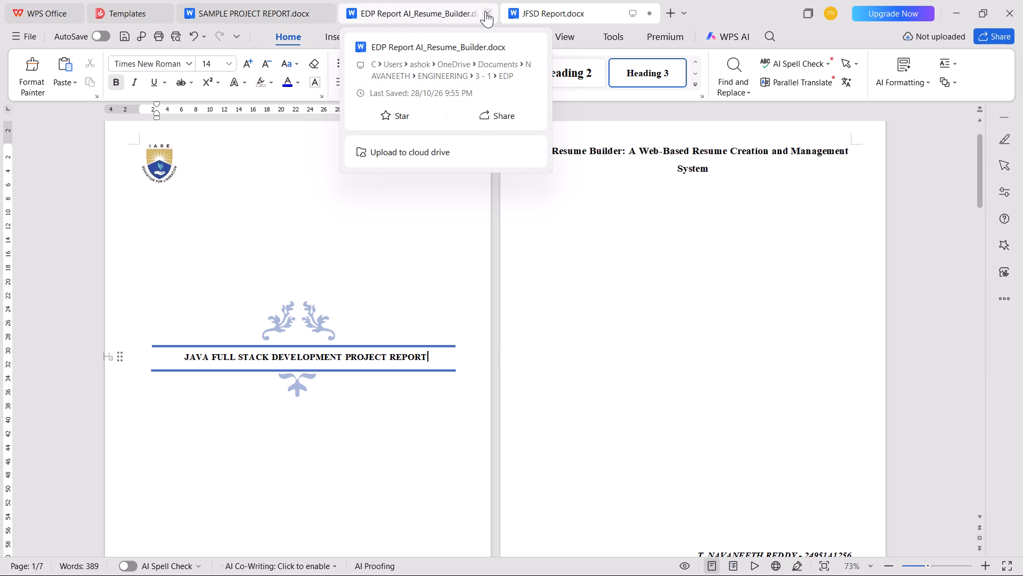
Close the EDP Report AI_Resume_Builder.docx document.
{"action": "left_click", "coordinate": [485, 11]}
Examine the front pages of the sample project report back up to its cover and title page.
{"action": "left_click", "coordinate": [265, 9]}
{"action": "scroll", "coordinate": [371, 274], "scroll_direction": "up", "scroll_amount": 2}
{"action": "scroll", "coordinate": [371, 276], "scroll_direction": "down", "scroll_amount": 1}
{"action": "scroll", "coordinate": [371, 276], "scroll_direction": "up", "scroll_amount": 7}
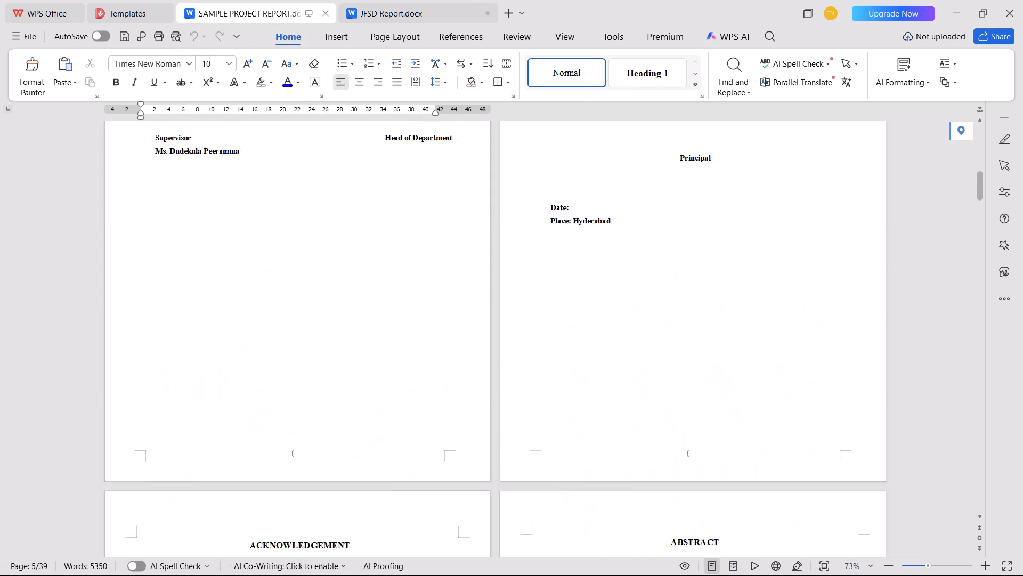
{"action": "scroll", "coordinate": [370, 277], "scroll_direction": "up", "scroll_amount": 15}
{"action": "scroll", "coordinate": [330, 284], "scroll_direction": "down", "scroll_amount": 1}
{"action": "scroll", "coordinate": [330, 284], "scroll_direction": "up", "scroll_amount": 13}
{"action": "scroll", "coordinate": [330, 284], "scroll_direction": "down", "scroll_amount": 2}
{"action": "scroll", "coordinate": [330, 284], "scroll_direction": "up", "scroll_amount": 10}
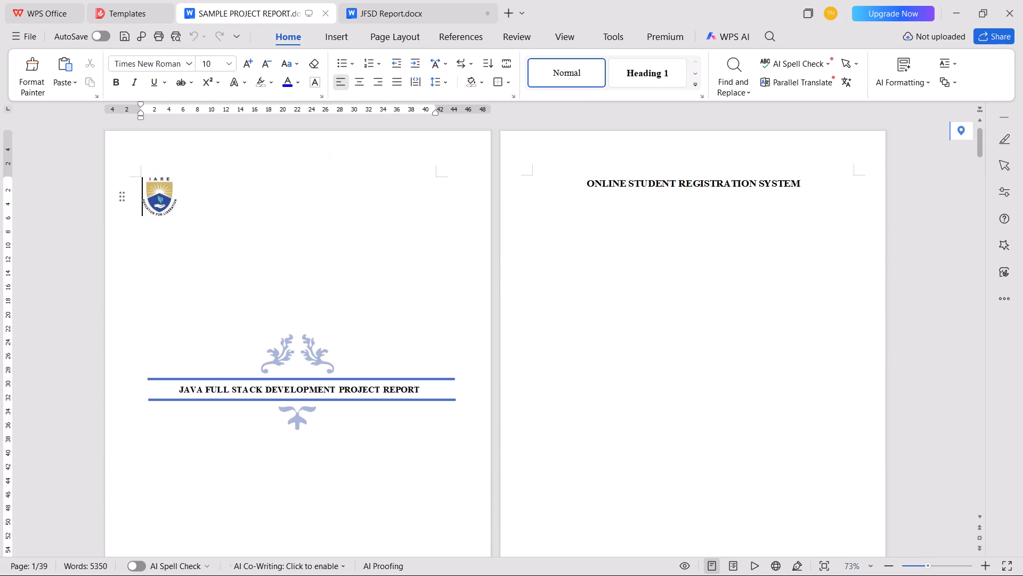
{"action": "scroll", "coordinate": [328, 281], "scroll_direction": "up", "scroll_amount": 2}
Replace the AI Resume Builder title on the second page of JFSD Report with Employee Management System.
{"action": "left_click", "coordinate": [392, 9]}
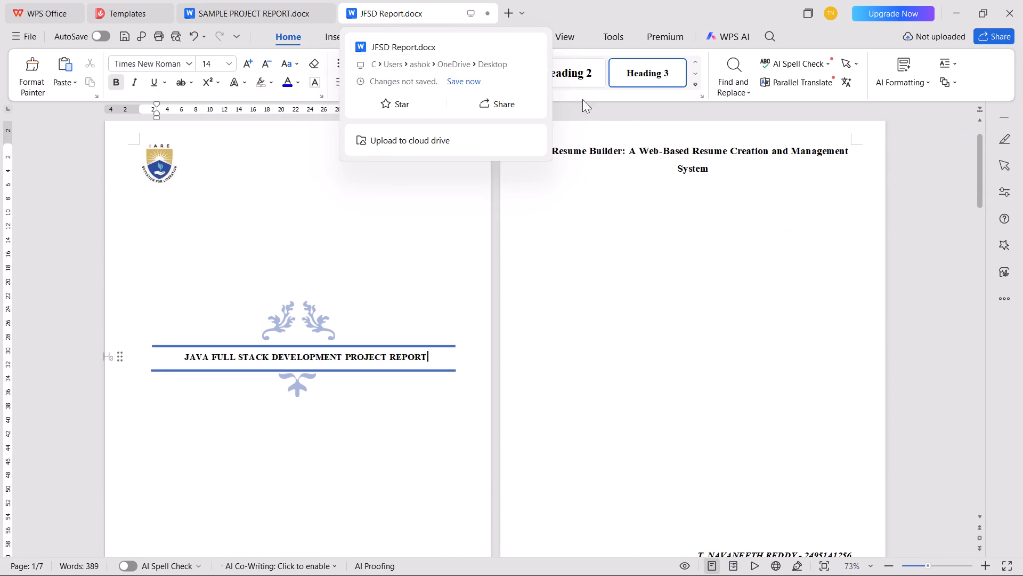
{"action": "left_click", "coordinate": [703, 168]}
{"action": "key", "text": "ctrl+BackSpace"}
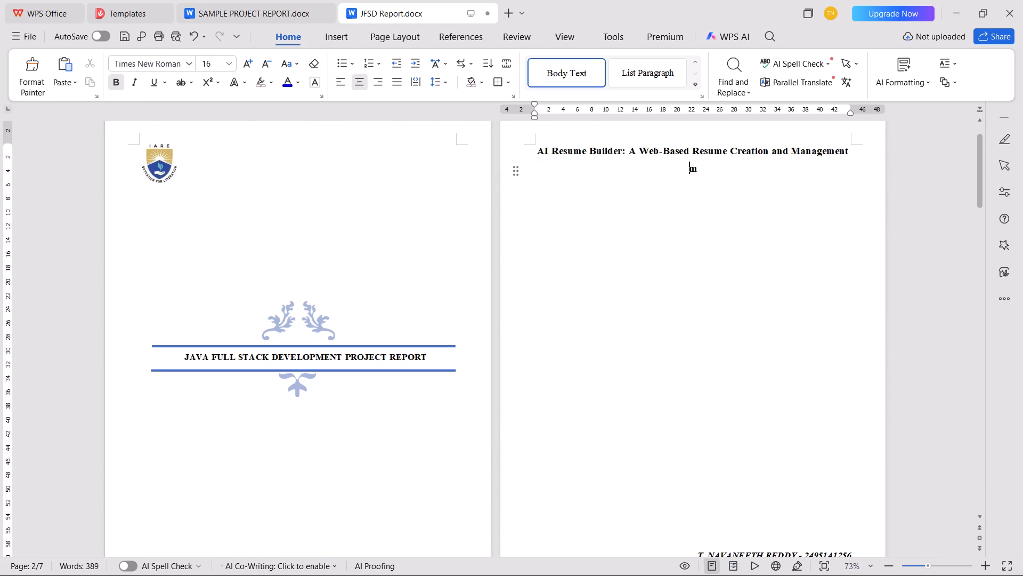
{"action": "key", "text": "ctrl+BackSpace"}
{"action": "key", "text": "ctrl+BackSpace"}
{"action": "key", "text": "ctrl+BackSpace"}
{"action": "key", "text": "ctrl+BackSpace"}
{"action": "key", "text": "ctrl+BackSpace"}
{"action": "key", "text": "ctrl+BackSpace"}
{"action": "key", "text": "ctrl+BackSpace"}
{"action": "key", "text": "ctrl+BackSpace"}
{"action": "key", "text": "ctrl+BackSpace"}
{"action": "key", "text": "ctrl+BackSpace"}
{"action": "key", "text": "ctrl+BackSpace"}
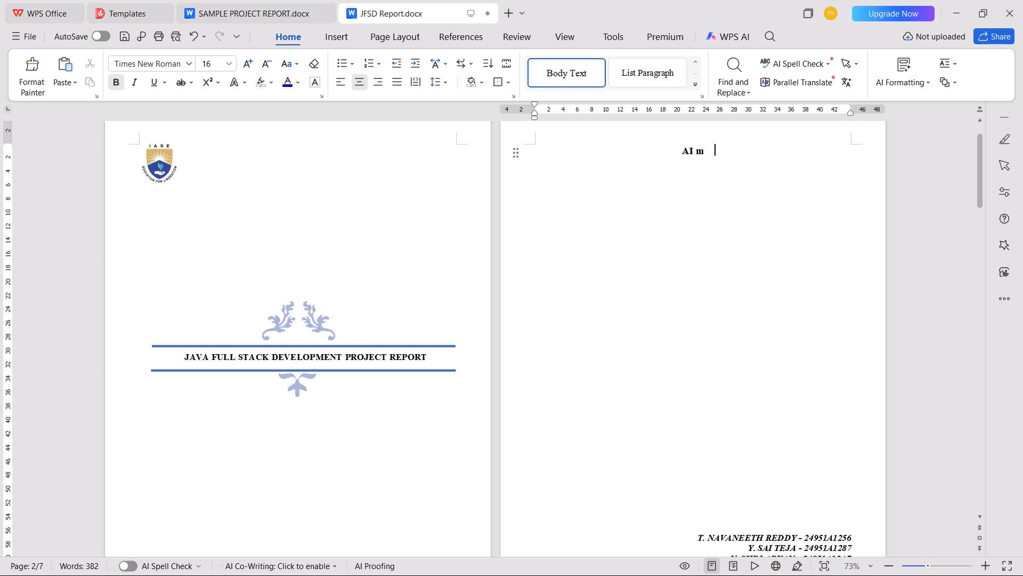
{"action": "key", "text": "shift+e"}
{"action": "key", "text": "BackSpace"}
{"action": "type", "text": "EM"}
{"action": "key", "text": "BackSpace"}
{"action": "type", "text": "mployee Management System"}
{"action": "key", "text": "Delete"}
{"action": "key", "text": "ctrl+Left"}
{"action": "key", "text": "ctrl+Left"}
{"action": "key", "text": "ctrl+Left"}
{"action": "key", "text": "ctrl+Left"}
{"action": "key", "text": "ctrl+Left"}
{"action": "key", "text": "ctrl+Left"}
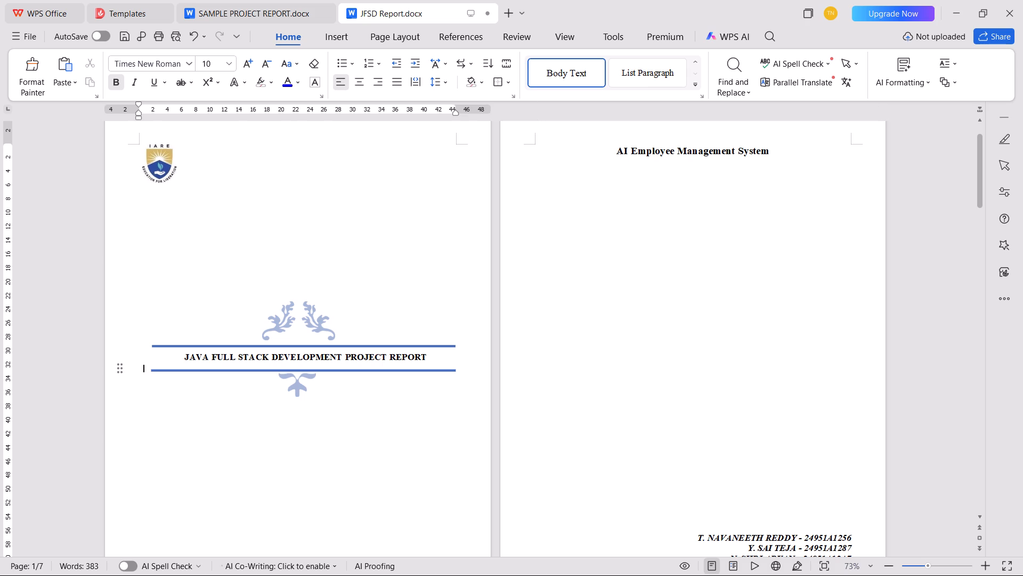
{"action": "key", "text": "ctrl+Right"}
{"action": "key", "text": "ctrl+Right"}
{"action": "key", "text": "ctrl+Right"}
{"action": "key", "text": "ctrl+BackSpace"}
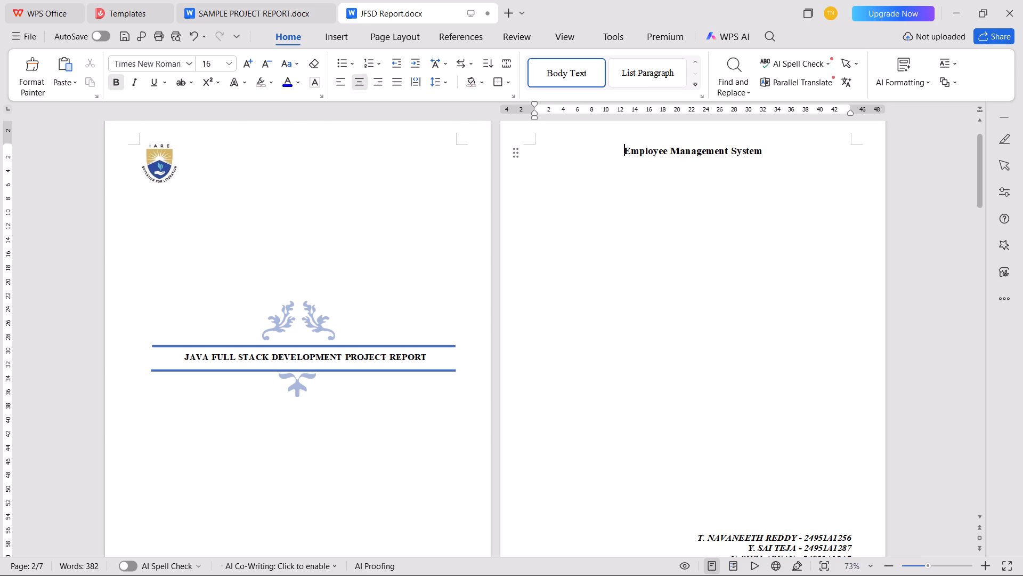
Compare the second page's title and student line with those in the sample project report.
{"action": "scroll", "coordinate": [703, 168], "scroll_direction": "up", "scroll_amount": 1}
{"action": "left_click", "coordinate": [556, 189]}
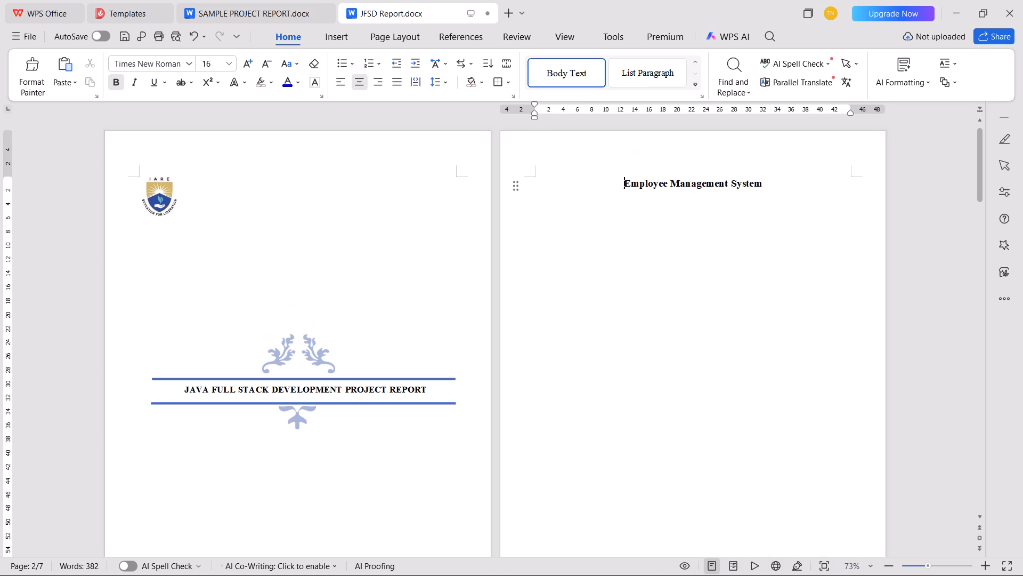
{"action": "left_click", "coordinate": [510, 182]}
{"action": "left_click", "coordinate": [233, 6]}
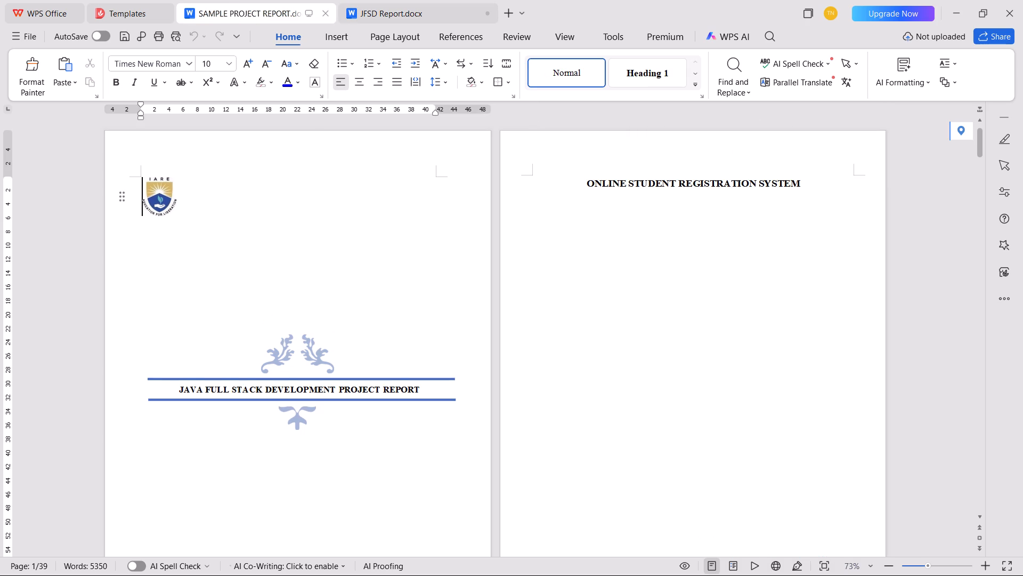
{"action": "left_click", "coordinate": [551, 186]}
{"action": "left_click", "coordinate": [610, 182]}
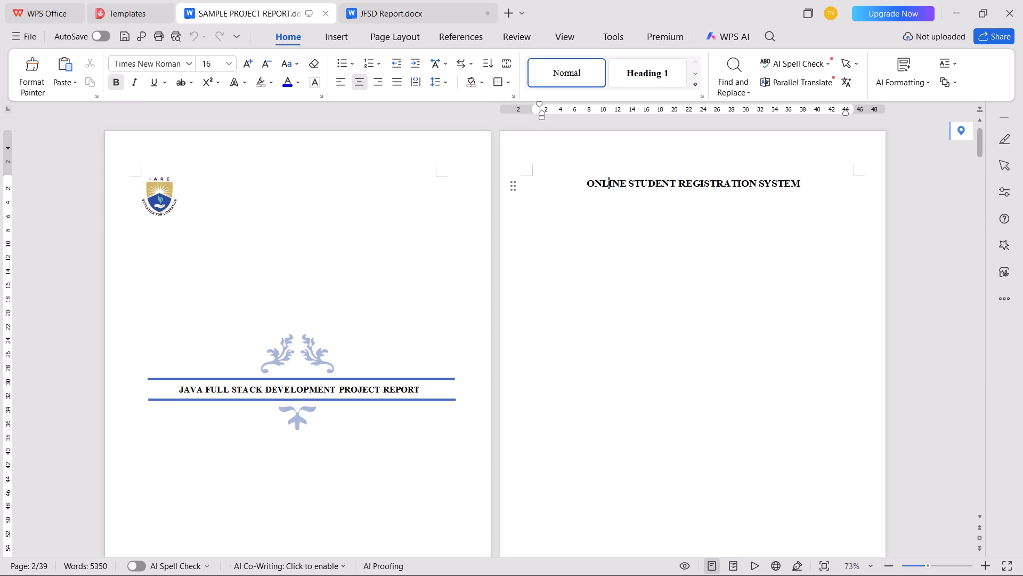
{"action": "scroll", "coordinate": [598, 200], "scroll_direction": "down", "scroll_amount": 6}
{"action": "left_click", "coordinate": [771, 316]}
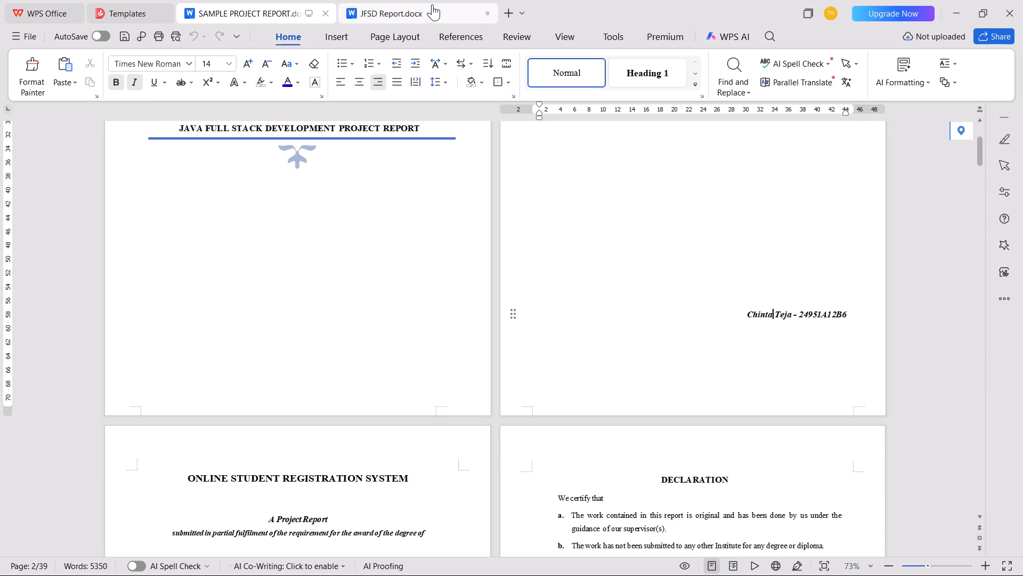
Delete the second and third student lines on the second page of JFSD Report, keeping only the first student.
{"action": "left_click", "coordinate": [432, 4]}
{"action": "scroll", "coordinate": [610, 239], "scroll_direction": "down", "scroll_amount": 7}
{"action": "left_click", "coordinate": [780, 270]}
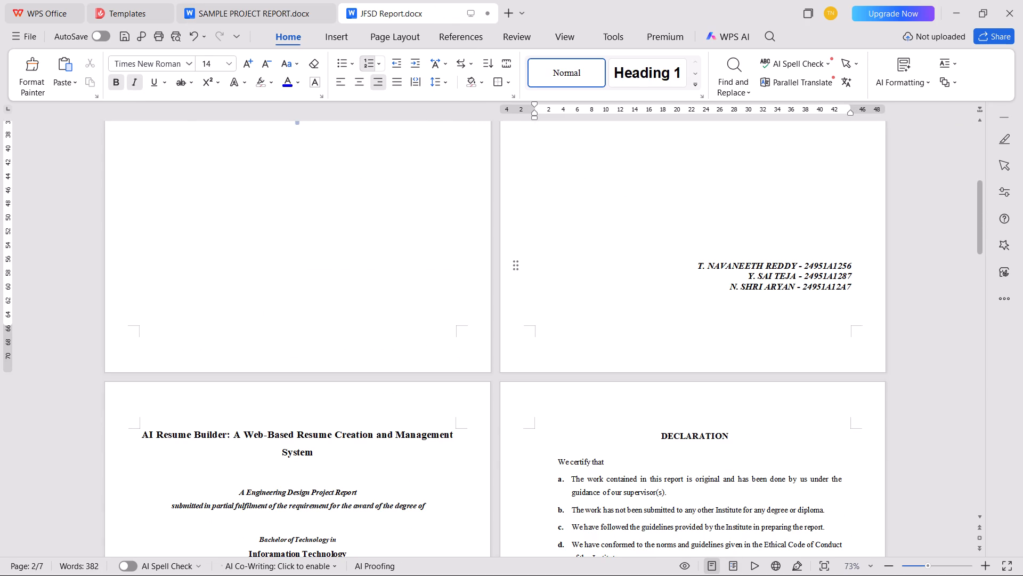
{"action": "left_click_drag", "start_coordinate": [856, 290], "coordinate": [856, 278]}
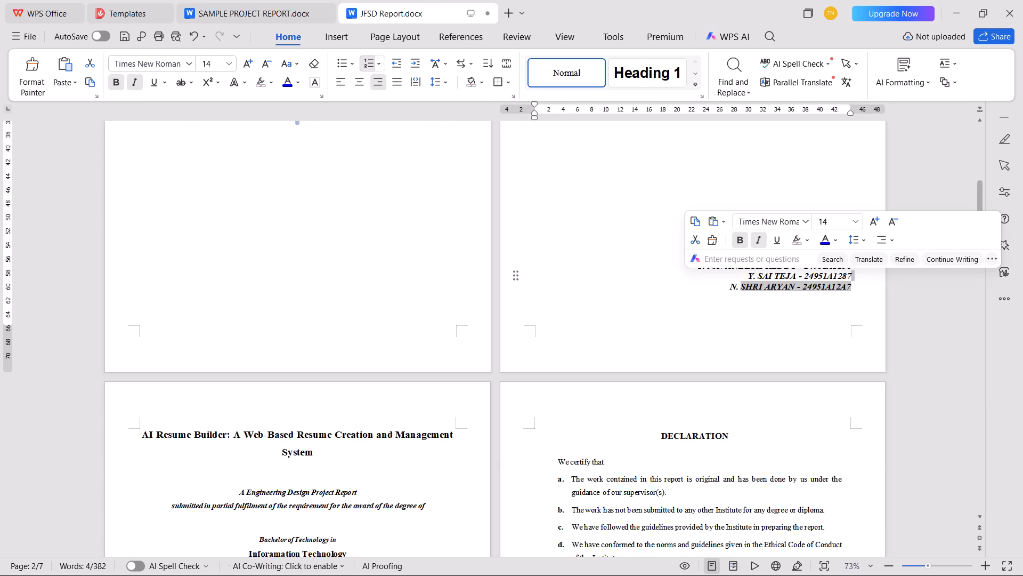
{"action": "key", "text": "BackSpace"}
{"action": "key", "text": "ctrl+BackSpace"}
{"action": "key", "text": "ctrl+BackSpace"}
{"action": "key", "text": "ctrl+BackSpace"}
{"action": "key", "text": "BackSpace"}
{"action": "key", "text": "BackSpace"}
{"action": "key", "text": "ctrl+BackSpace"}
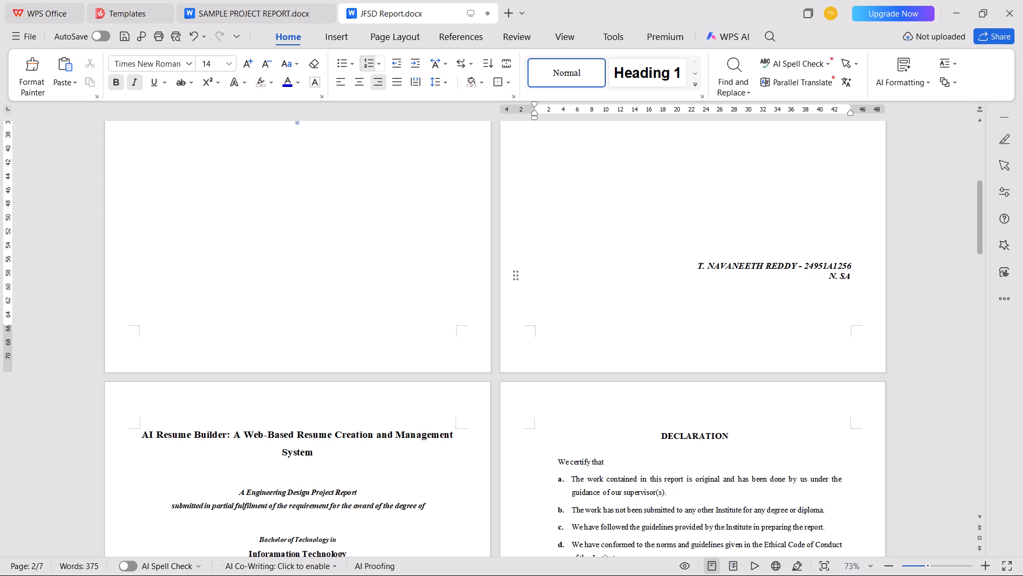
{"action": "key", "text": "ctrl+BackSpace"}
{"action": "key", "text": "BackSpace"}
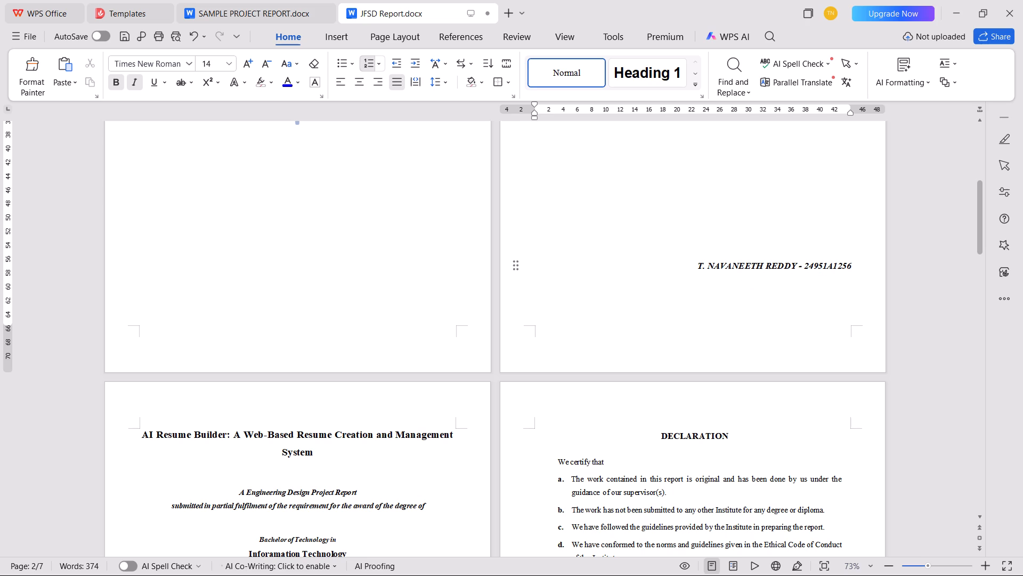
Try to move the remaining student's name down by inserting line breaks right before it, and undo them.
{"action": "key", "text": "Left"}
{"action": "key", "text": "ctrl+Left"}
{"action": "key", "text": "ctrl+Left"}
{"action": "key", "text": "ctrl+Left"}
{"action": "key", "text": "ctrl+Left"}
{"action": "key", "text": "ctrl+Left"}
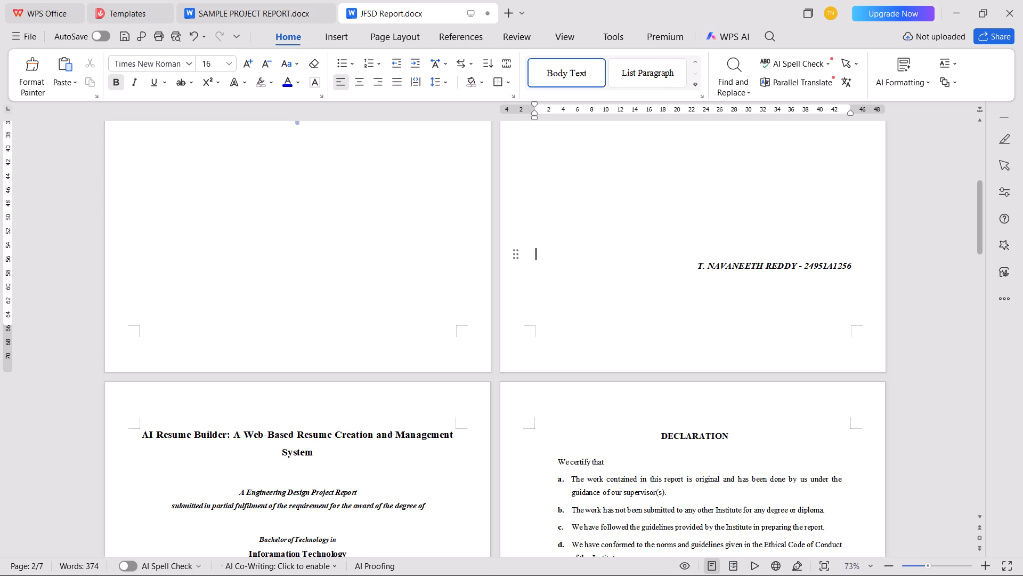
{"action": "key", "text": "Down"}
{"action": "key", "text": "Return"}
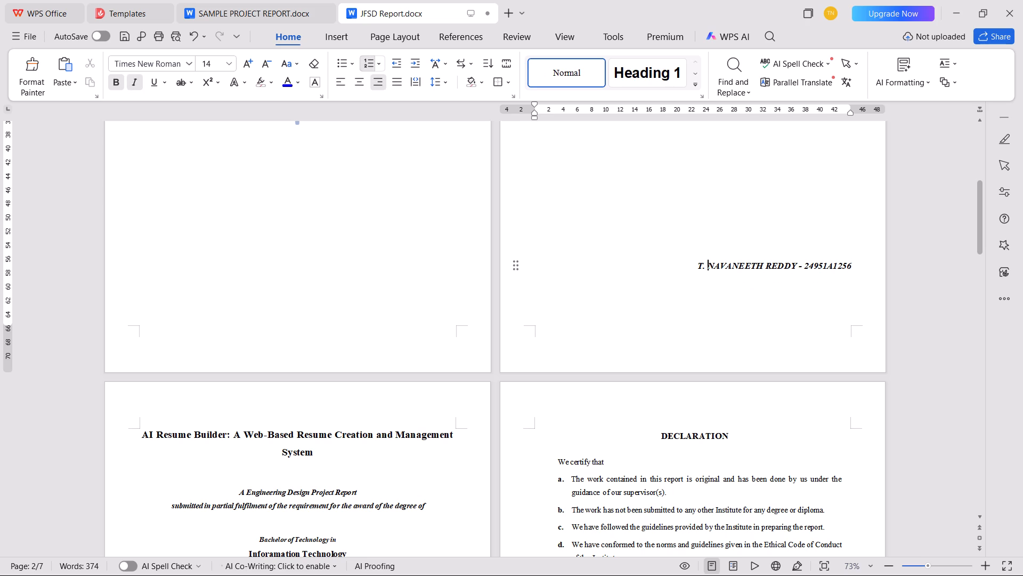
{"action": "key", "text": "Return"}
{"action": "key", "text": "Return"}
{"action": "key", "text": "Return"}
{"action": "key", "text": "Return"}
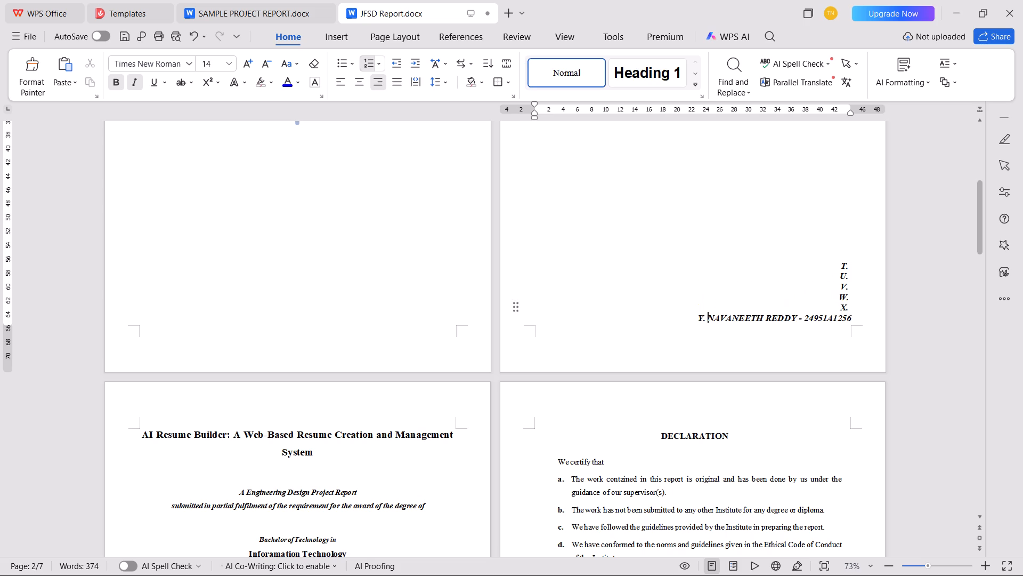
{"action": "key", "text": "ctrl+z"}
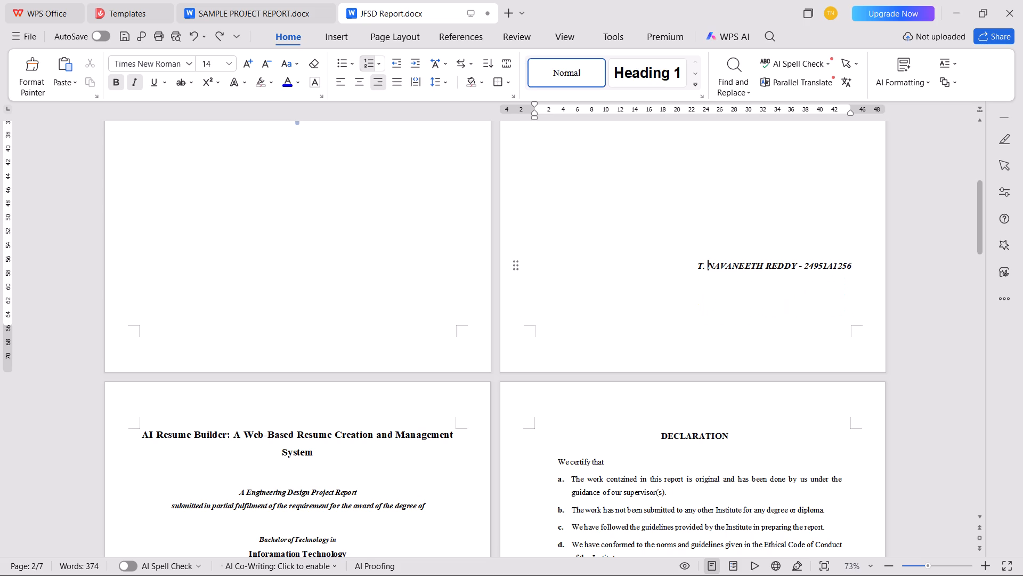
Add four blank lines above the student line to move it to the bottom of the second page, and save the document.
{"action": "key", "text": "Up"}
{"action": "key", "text": "Return"}
{"action": "key", "text": "Return"}
{"action": "key", "text": "Return"}
{"action": "key", "text": "Return"}
{"action": "key", "text": "Return"}
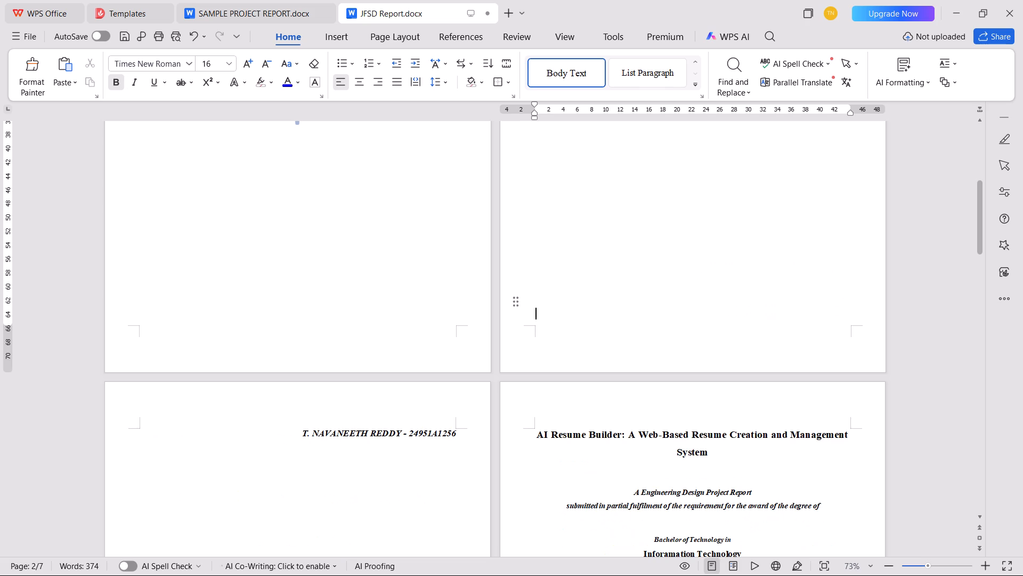
{"action": "key", "text": "BackSpace"}
{"action": "key", "text": "ctrl+s"}
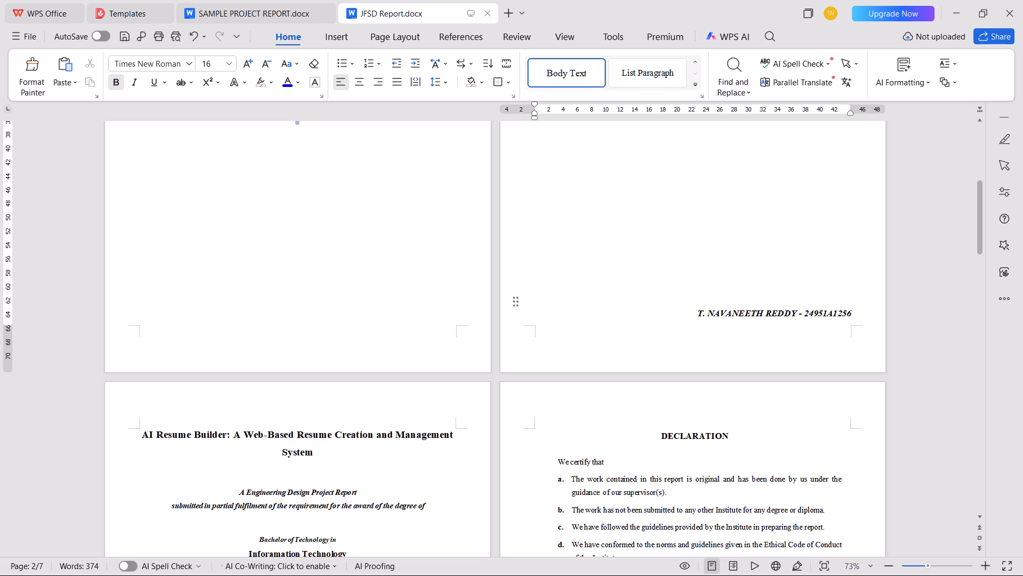
Replace the AI Resume Builder title on the third page with the Employee Management System title copied from the second page.
{"action": "scroll", "coordinate": [558, 318], "scroll_direction": "up", "scroll_amount": 11}
{"action": "triple_click", "coordinate": [652, 180]}
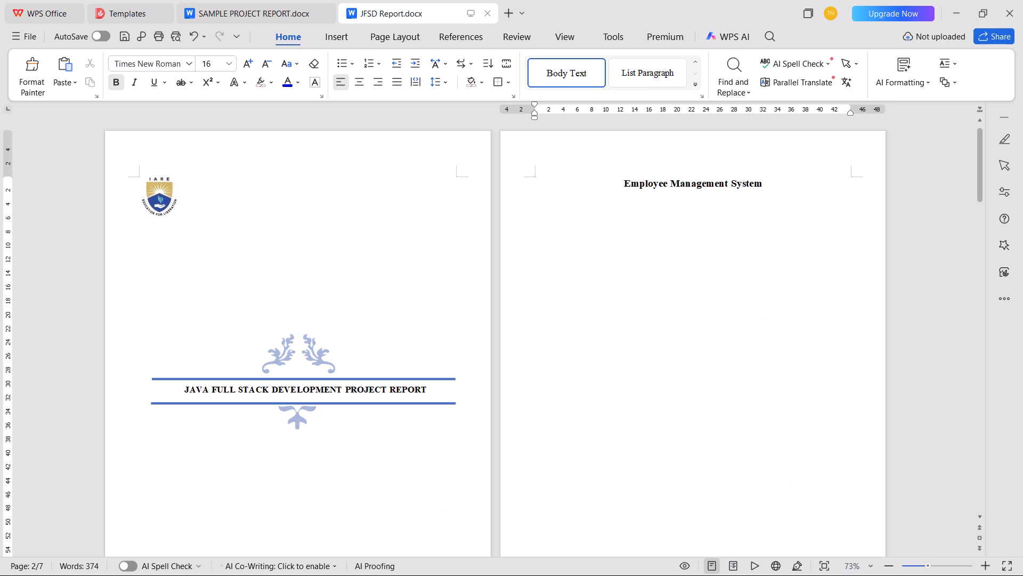
{"action": "key", "text": "ctrl+c"}
{"action": "scroll", "coordinate": [505, 276], "scroll_direction": "down", "scroll_amount": 11}
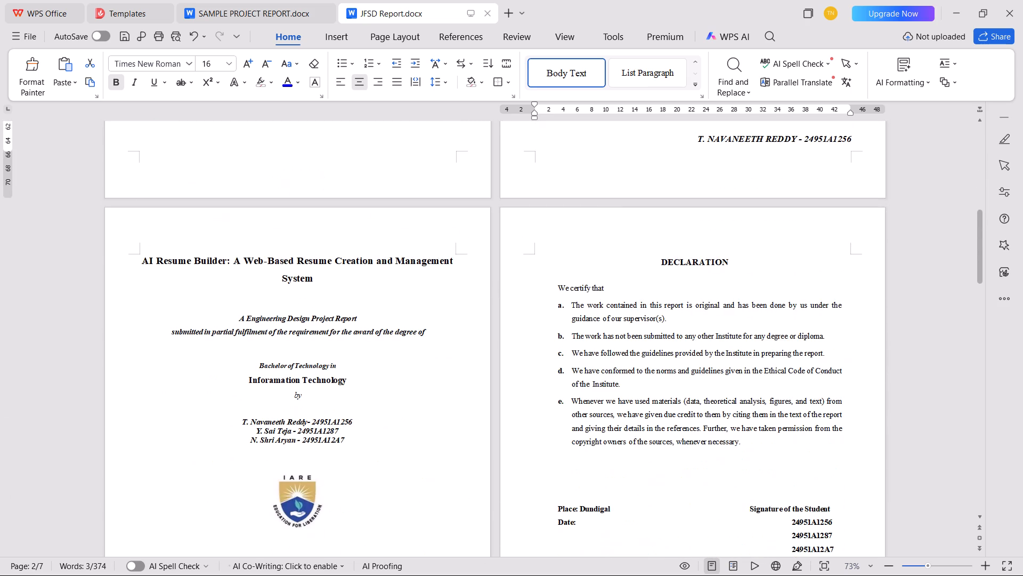
{"action": "triple_click", "coordinate": [249, 263]}
{"action": "key", "text": "ctrl+v"}
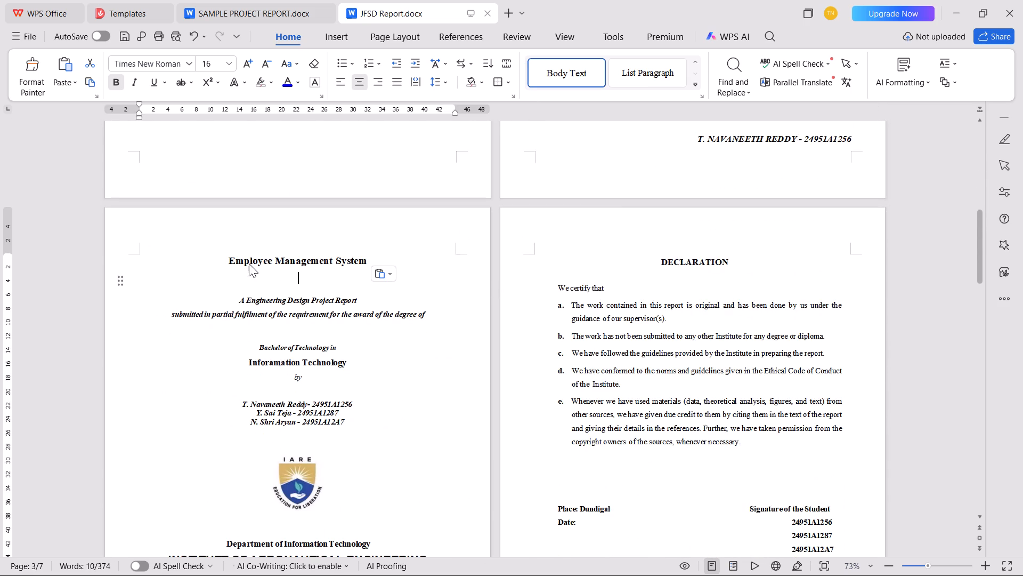
Change the third page's report-type line to "A Java Full Stack Development Project Report" and save the document.
{"action": "left_click", "coordinate": [334, 298]}
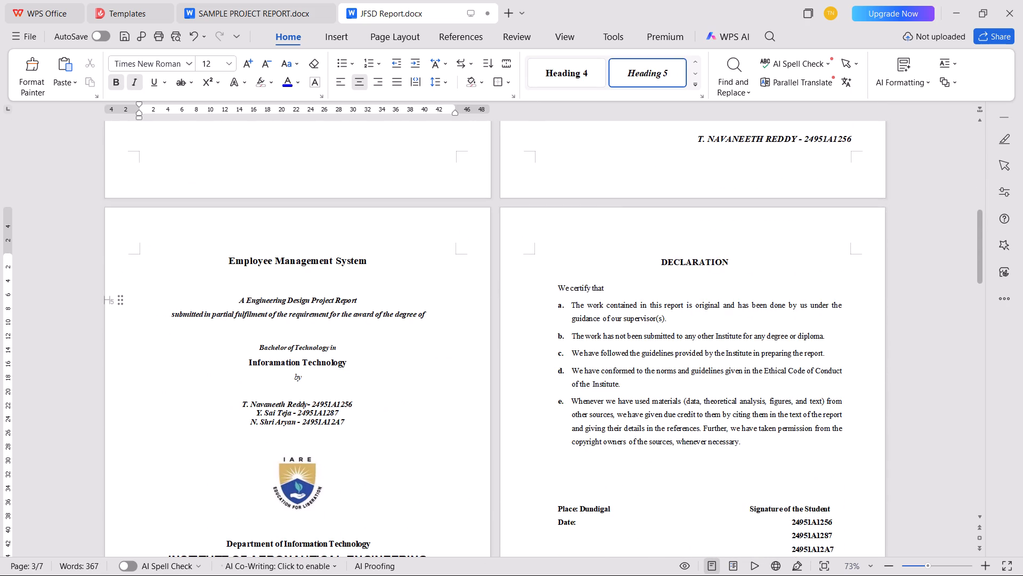
{"action": "key", "text": "Left"}
{"action": "key", "text": "ctrl+Left"}
{"action": "key", "text": "ctrl+BackSpace"}
{"action": "key", "text": "ctrl+BackSpace"}
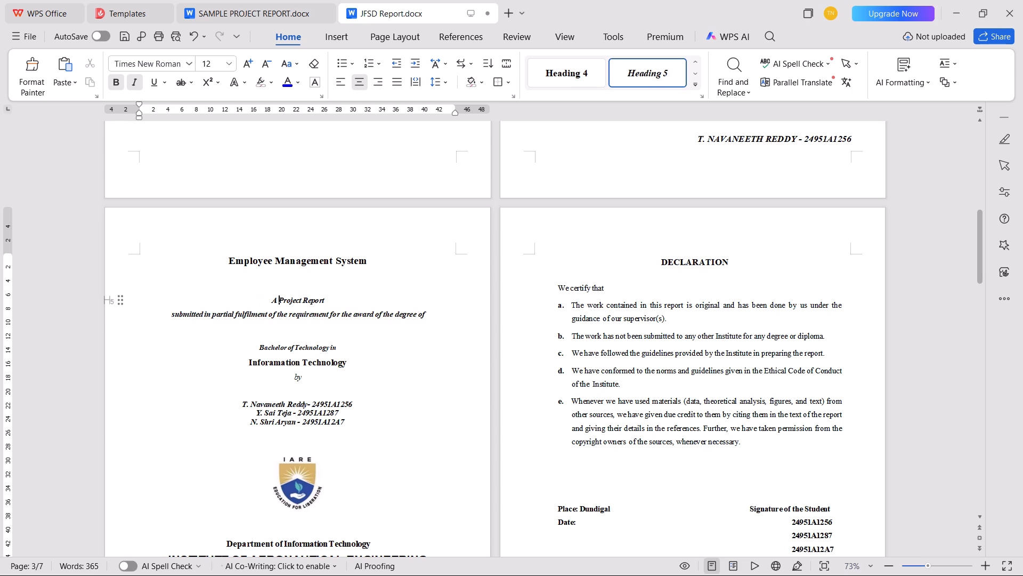
{"action": "type", "text": "Java Full Stack"}
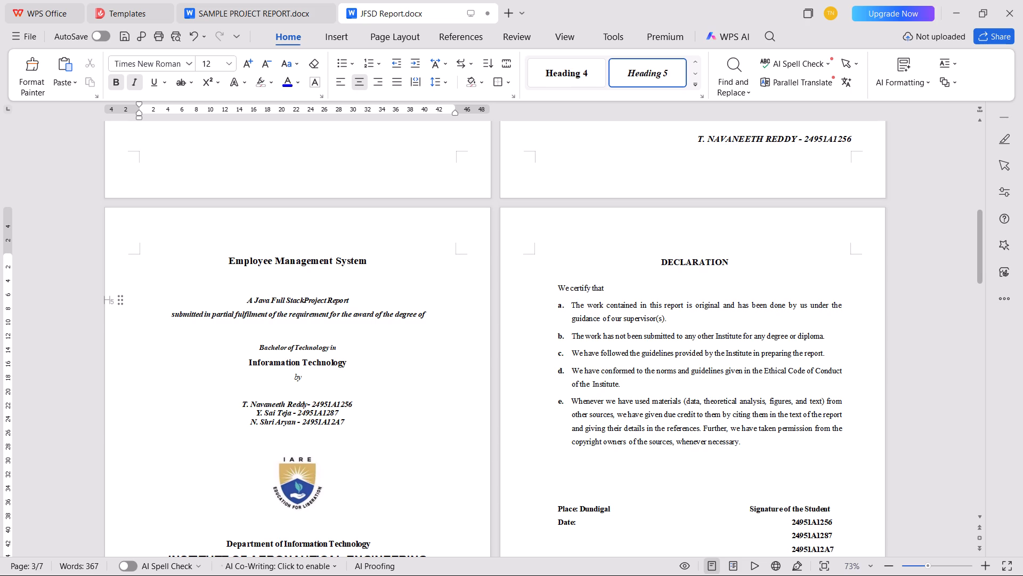
{"action": "key", "text": "space"}
{"action": "type", "text": "Developmkent"}
{"action": "key", "text": "BackSpace"}
{"action": "key", "text": "BackSpace"}
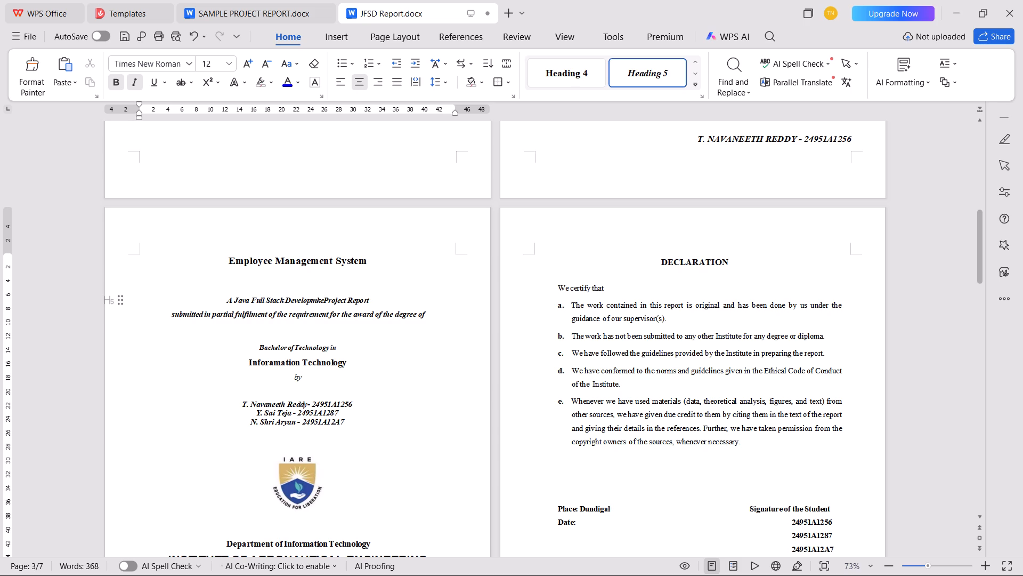
{"action": "key", "text": "BackSpace"}
{"action": "key", "text": "BackSpace"}
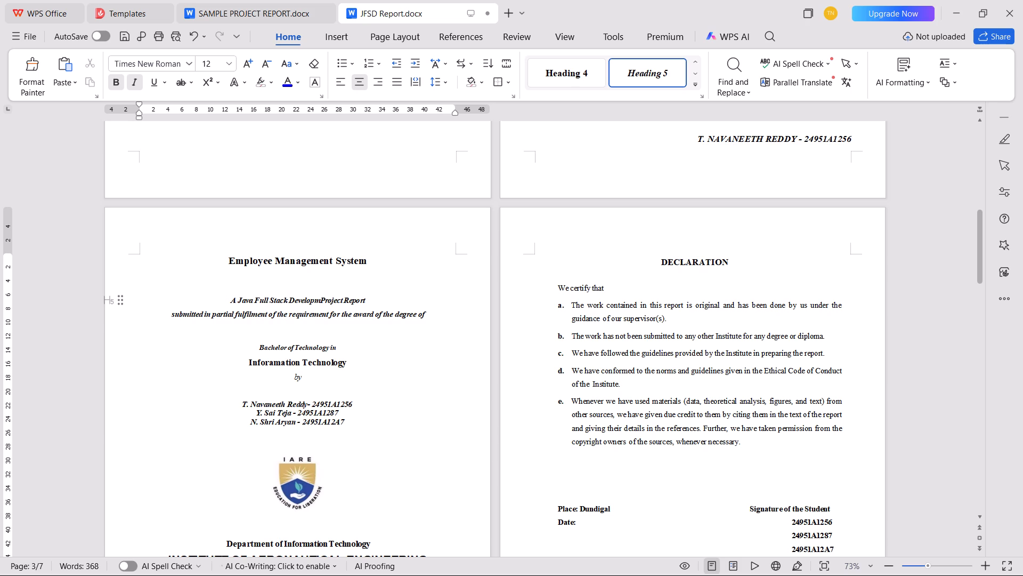
{"action": "type", "text": "ent"}
{"action": "key", "text": "space"}
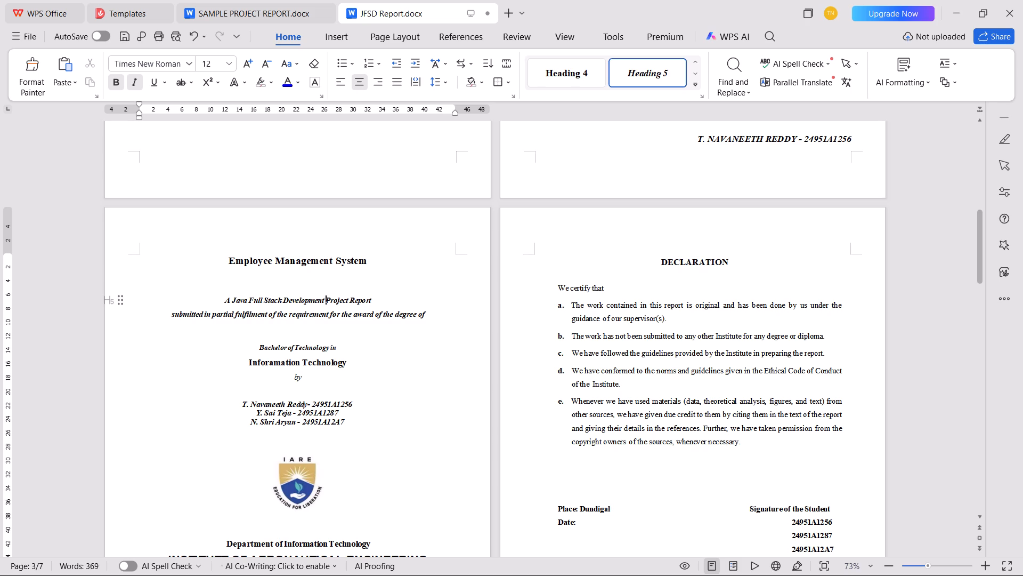
{"action": "key", "text": "ctrl+s"}
Delete the second and third student lines on the third page, keeping only the first student, and save the document.
{"action": "left_click_drag", "start_coordinate": [348, 428], "coordinate": [358, 403]}
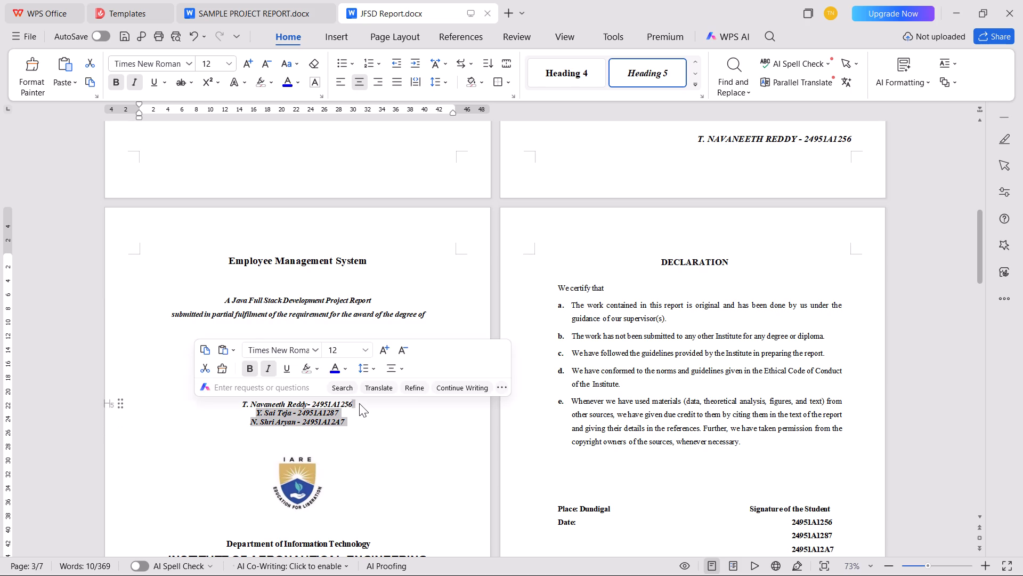
{"action": "key", "text": "BackSpace"}
{"action": "key", "text": "ctrl+s"}
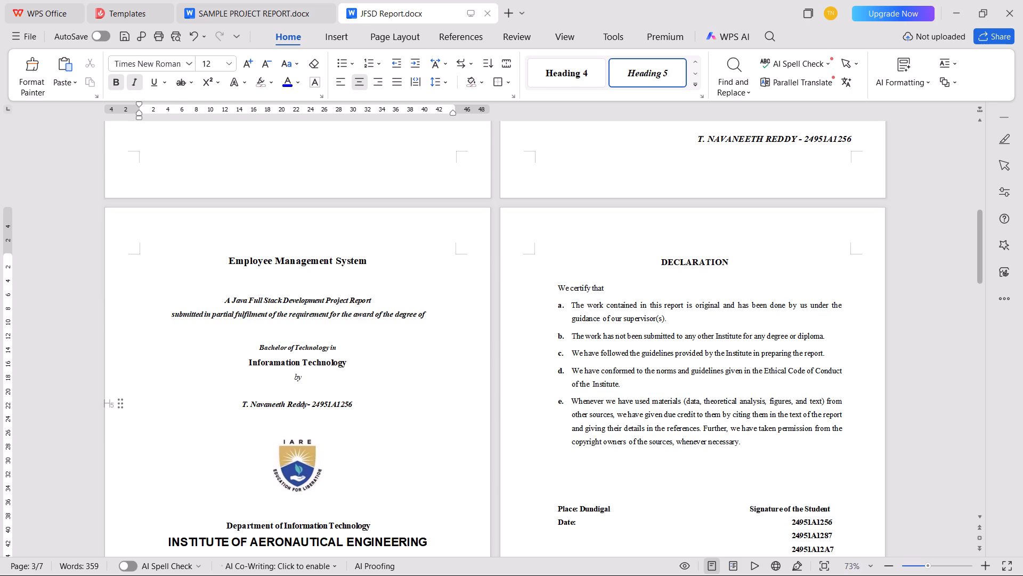
Insert the student's first name and a comma after "© 2026," in the third page's copyright line, and save the document.
{"action": "scroll", "coordinate": [302, 395], "scroll_direction": "up", "scroll_amount": 4, "text": "ctrl"}
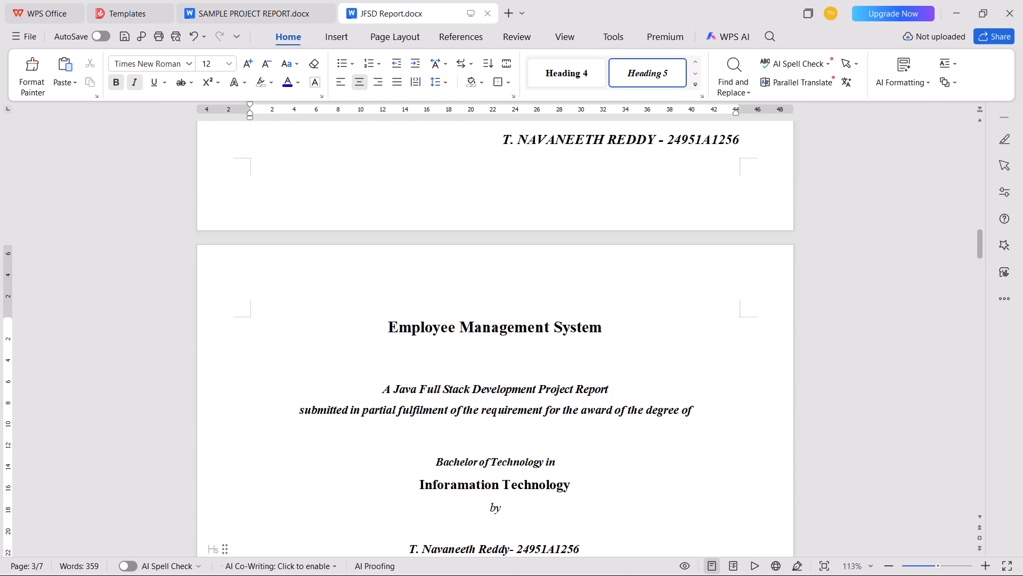
{"action": "scroll", "coordinate": [360, 373], "scroll_direction": "down", "scroll_amount": 5}
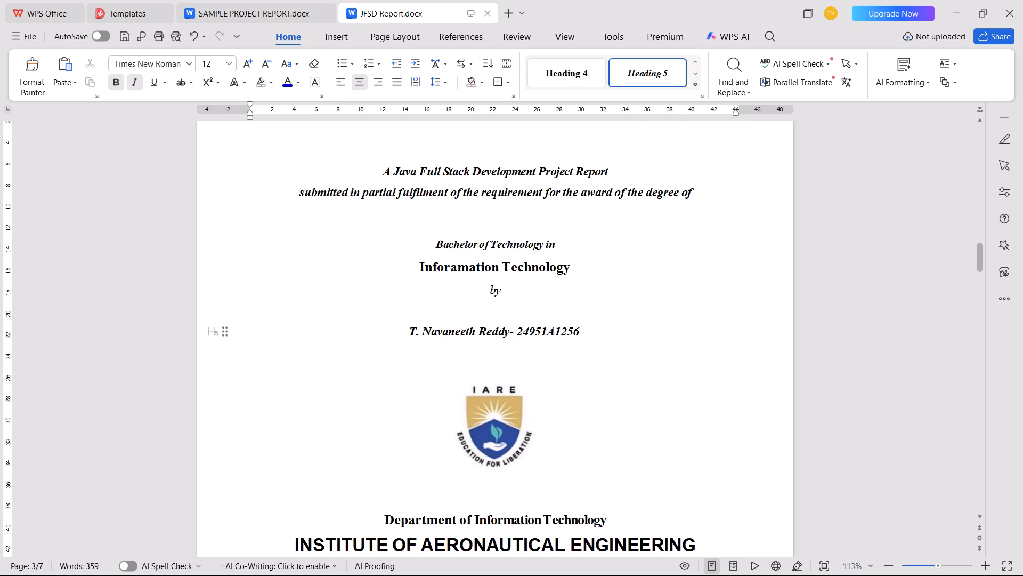
{"action": "scroll", "coordinate": [315, 371], "scroll_direction": "down", "scroll_amount": 7}
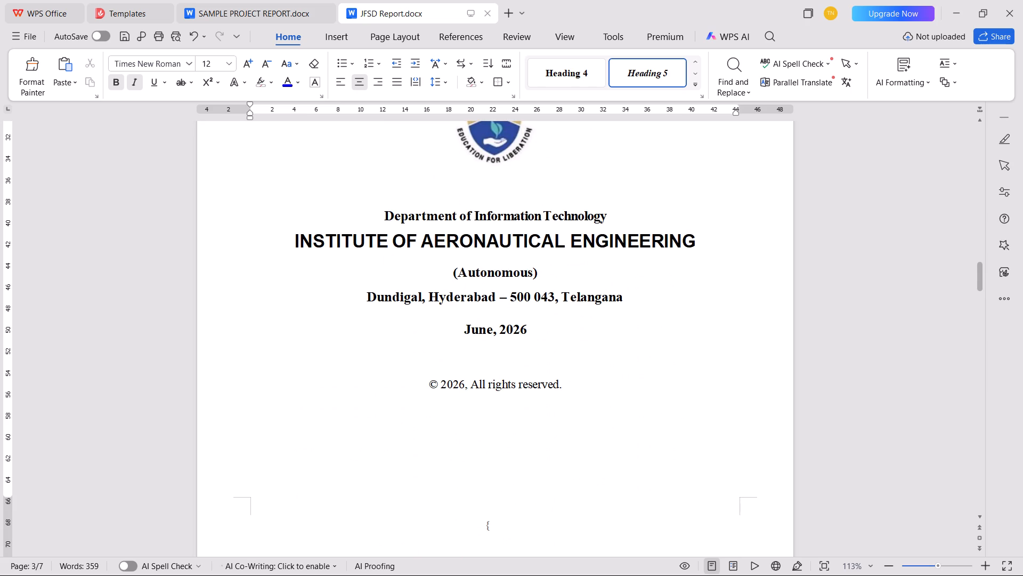
{"action": "left_click", "coordinate": [469, 389]}
{"action": "key", "text": "space"}
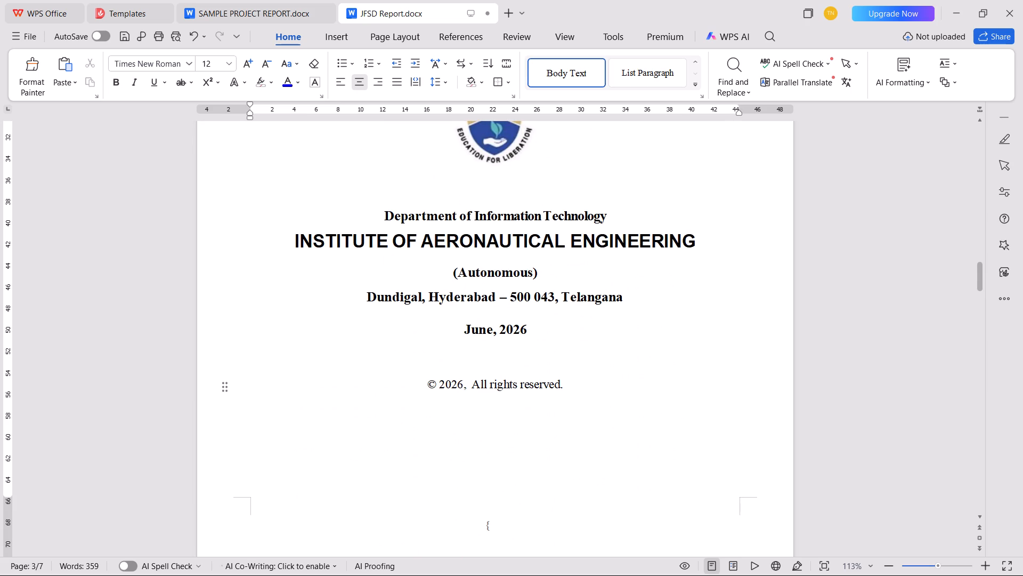
{"action": "type", "text": "Navaneeth,"}
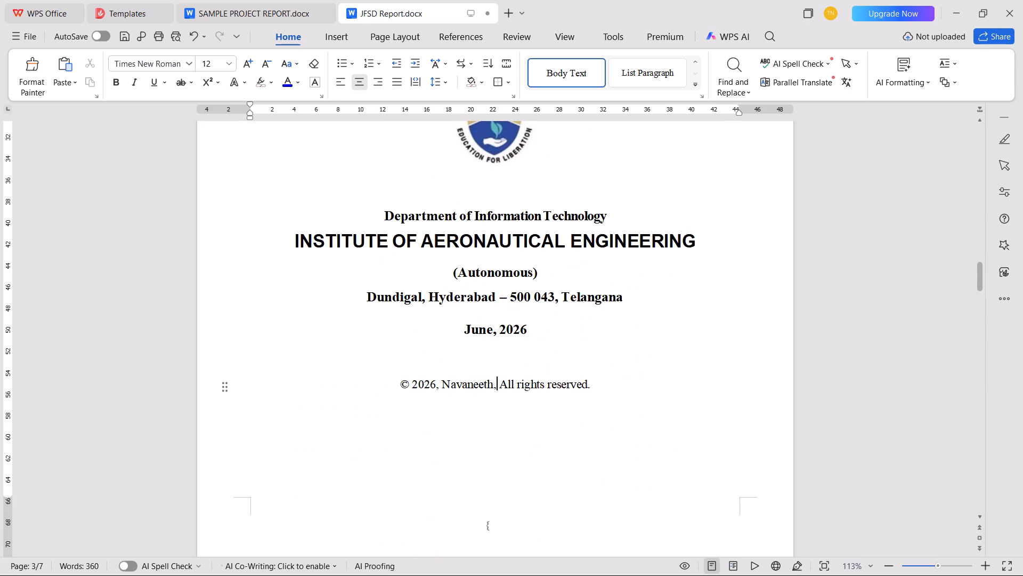
{"action": "key", "text": "ctrl+s"}
Delete the second and third students' roll numbers below "Signature of the Student" on the Declaration page.
{"action": "scroll", "coordinate": [429, 306], "scroll_direction": "down", "scroll_amount": 17}
{"action": "left_click_drag", "start_coordinate": [720, 459], "coordinate": [725, 425]}
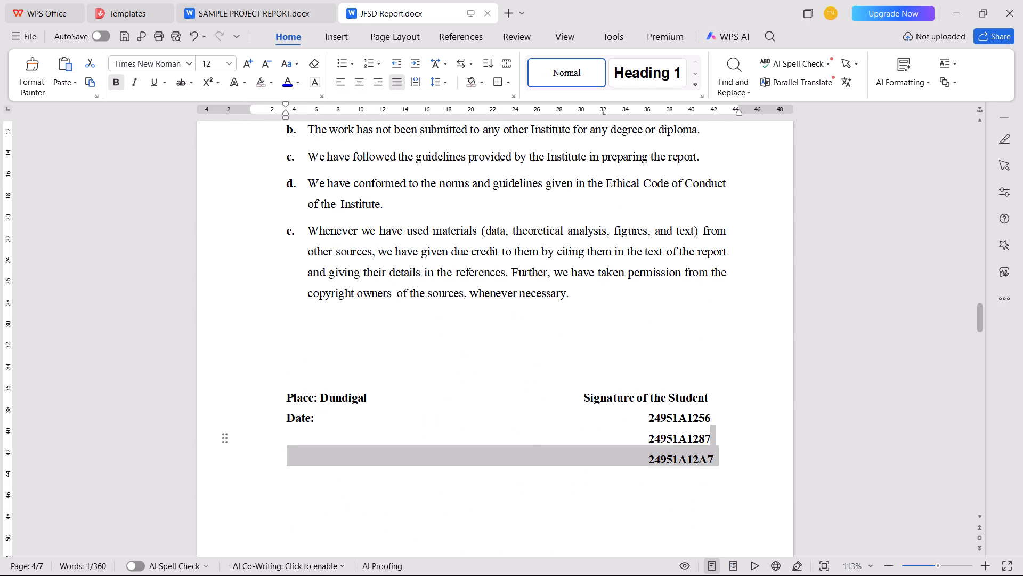
{"action": "left_click_drag", "start_coordinate": [725, 425], "coordinate": [725, 419]}
{"action": "key", "text": "BackSpace"}
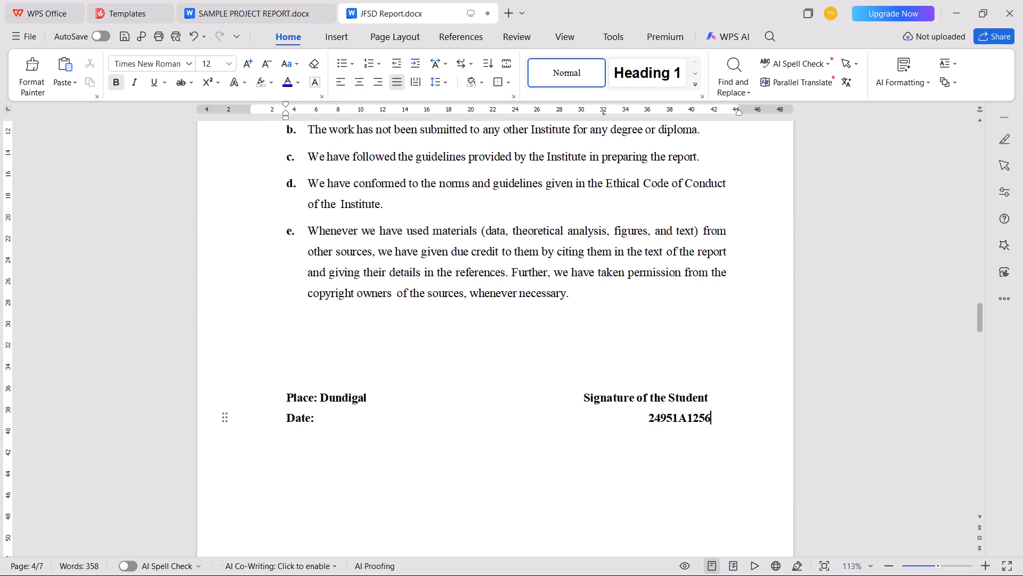
Indent the blank line above the Declaration's signature block by ten tab steps, bringing it over "Signature of the Student".
{"action": "left_click", "coordinate": [644, 375]}
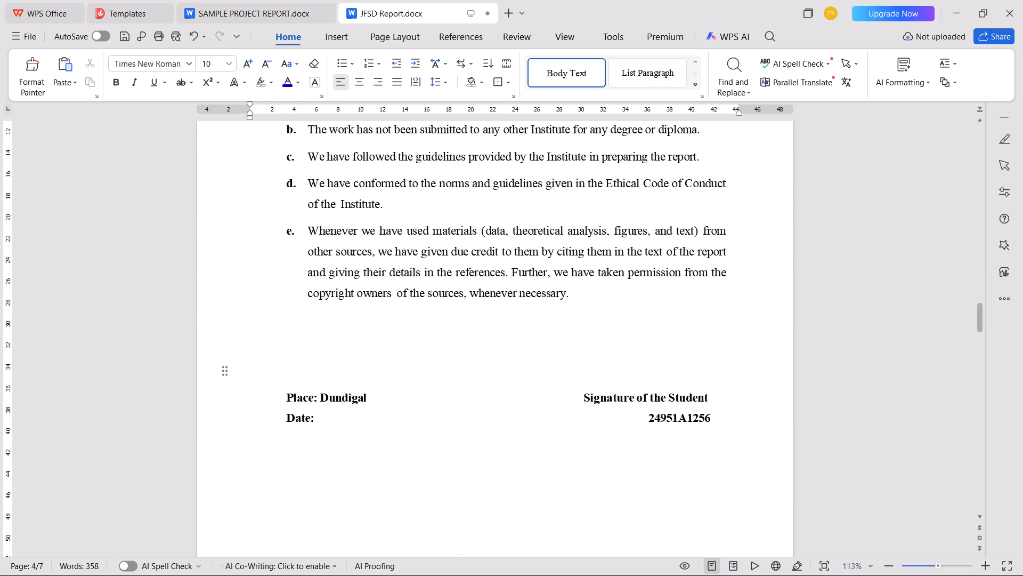
{"action": "key", "text": "Tab"}
{"action": "key", "text": "Tab"}
{"action": "key", "text": "Tab"}
{"action": "key", "text": "Tab"}
{"action": "key", "text": "Tab"}
{"action": "key", "text": "Tab"}
{"action": "key", "text": "Tab"}
{"action": "key", "text": "Tab"}
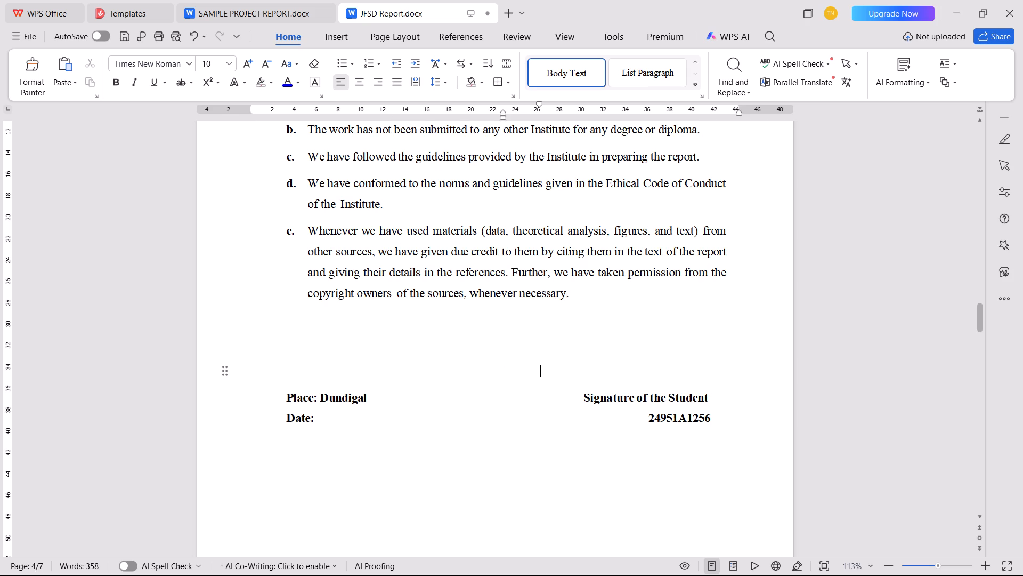
{"action": "key", "text": "Tab"}
{"action": "key", "text": "Tab"}
Insert the picture SIGNATURE.png from the SCANNED DOCUMENTS photo and signature folder into the indented line above "Signature of the Student".
{"action": "left_click", "coordinate": [330, 43]}
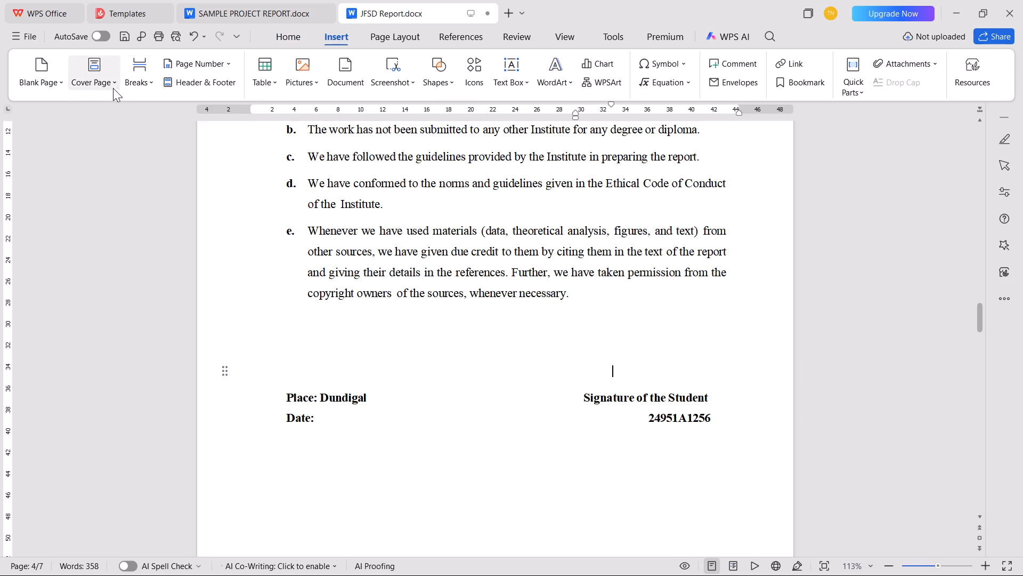
{"action": "left_click", "coordinate": [298, 86]}
{"action": "left_click", "coordinate": [327, 111]}
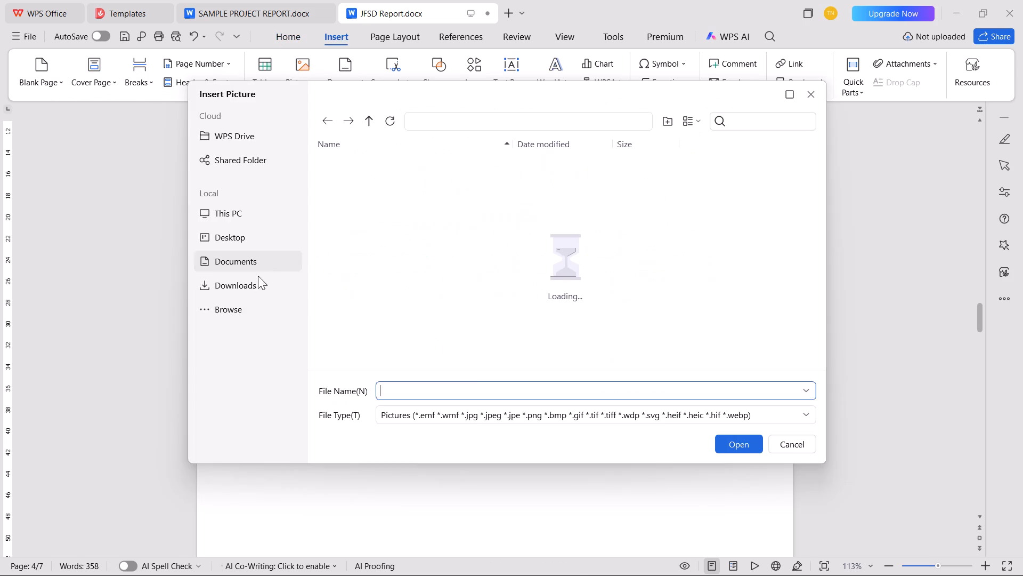
{"action": "left_click", "coordinate": [237, 266]}
{"action": "double_click", "coordinate": [377, 208]}
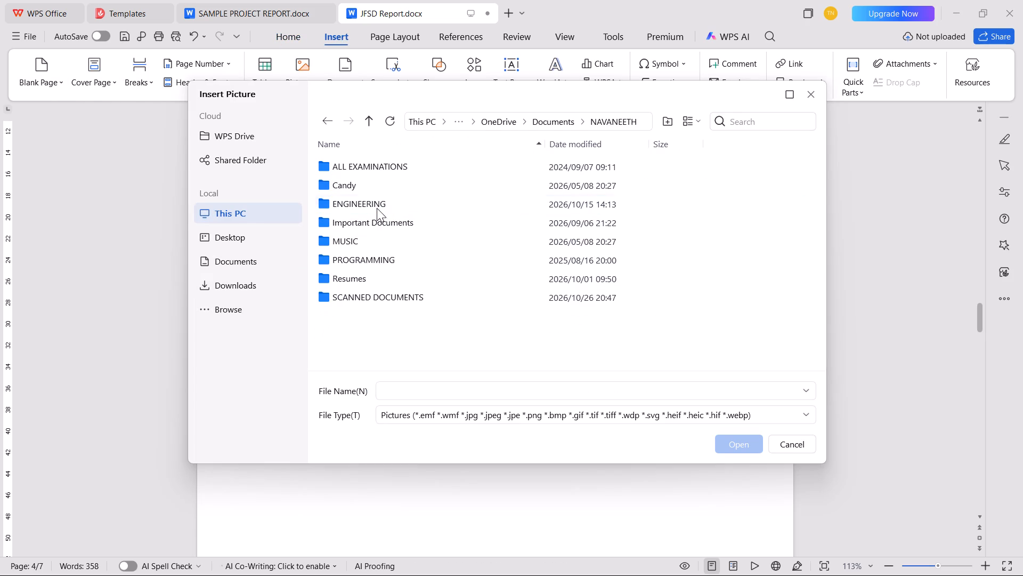
{"action": "double_click", "coordinate": [370, 291]}
{"action": "double_click", "coordinate": [383, 185]}
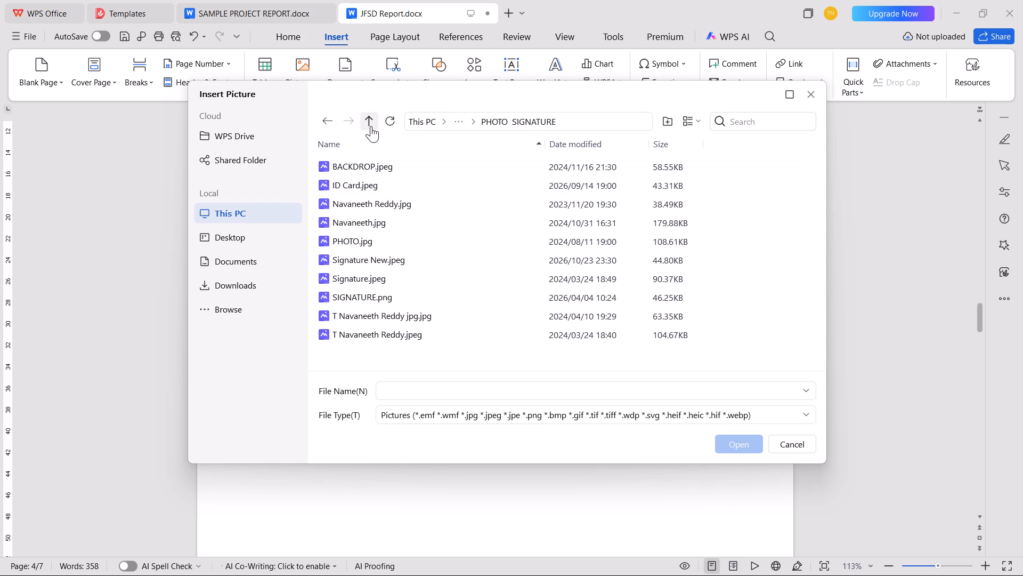
{"action": "left_click", "coordinate": [368, 267]}
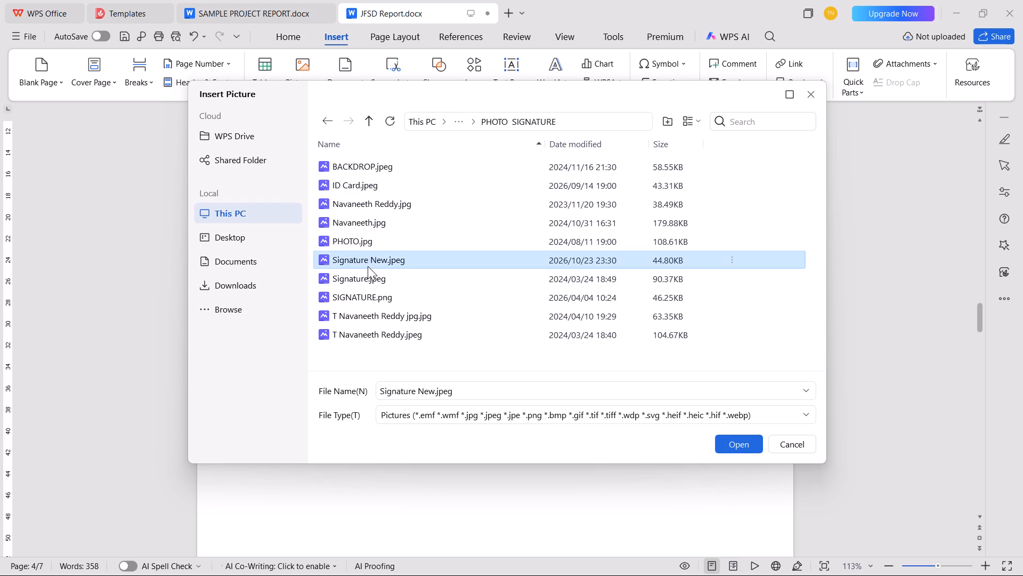
{"action": "left_click", "coordinate": [362, 291]}
{"action": "left_click", "coordinate": [737, 443]}
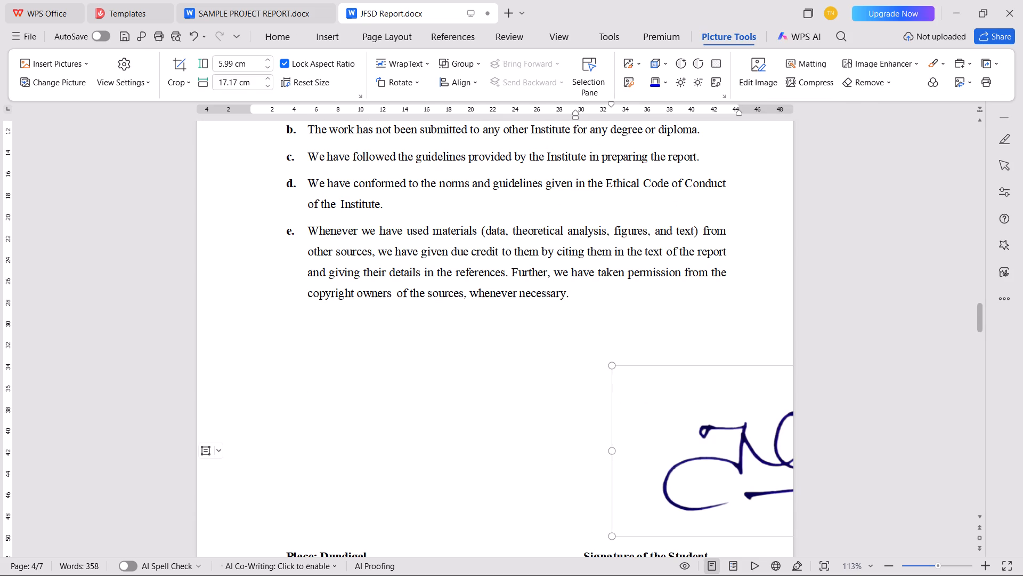
Unlock the signature picture's aspect ratio and set its width to 3 cm.
{"action": "left_click", "coordinate": [236, 83]}
{"action": "left_click_drag", "start_coordinate": [236, 82], "coordinate": [176, 81]}
{"action": "left_click", "coordinate": [284, 59]}
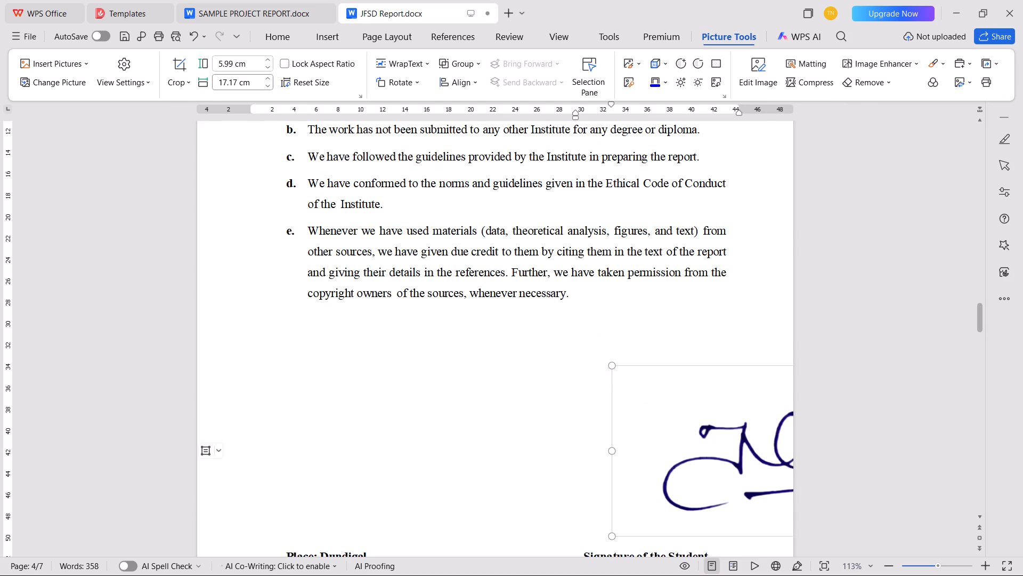
{"action": "left_click_drag", "start_coordinate": [236, 81], "coordinate": [169, 81]}
{"action": "key", "text": "3"}
{"action": "key", "text": "Return"}
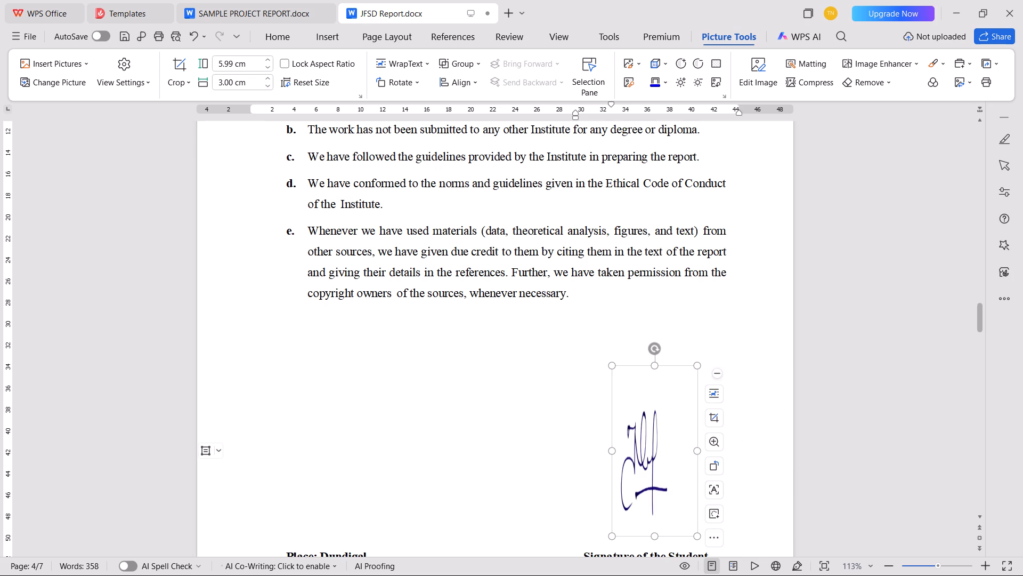
Crop the blank margins at the signature picture's right, bottom and top edges close to the signature.
{"action": "left_click_drag", "start_coordinate": [623, 433], "coordinate": [621, 425]}
{"action": "left_click", "coordinate": [713, 413]}
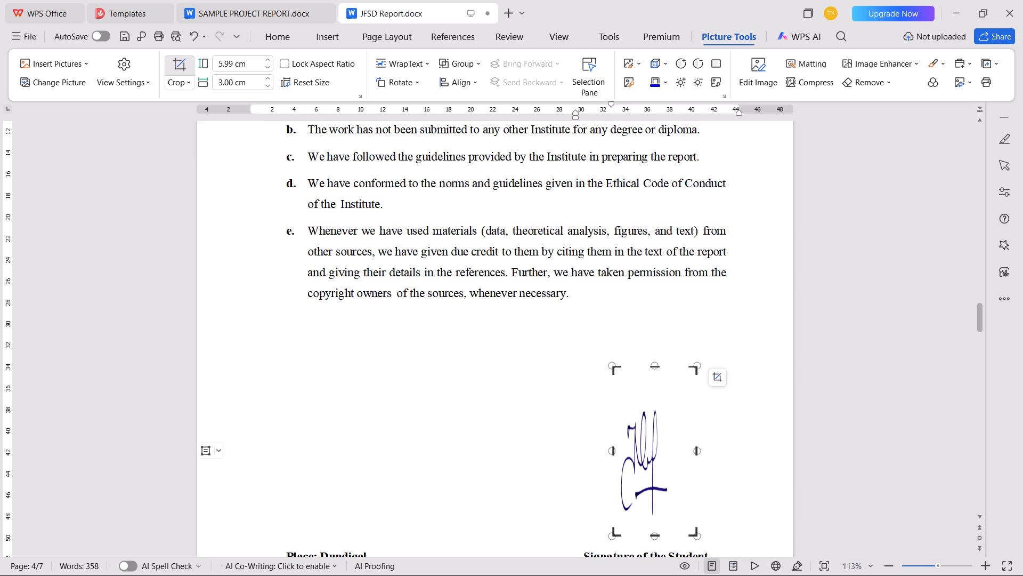
{"action": "left_click_drag", "start_coordinate": [694, 448], "coordinate": [672, 446]}
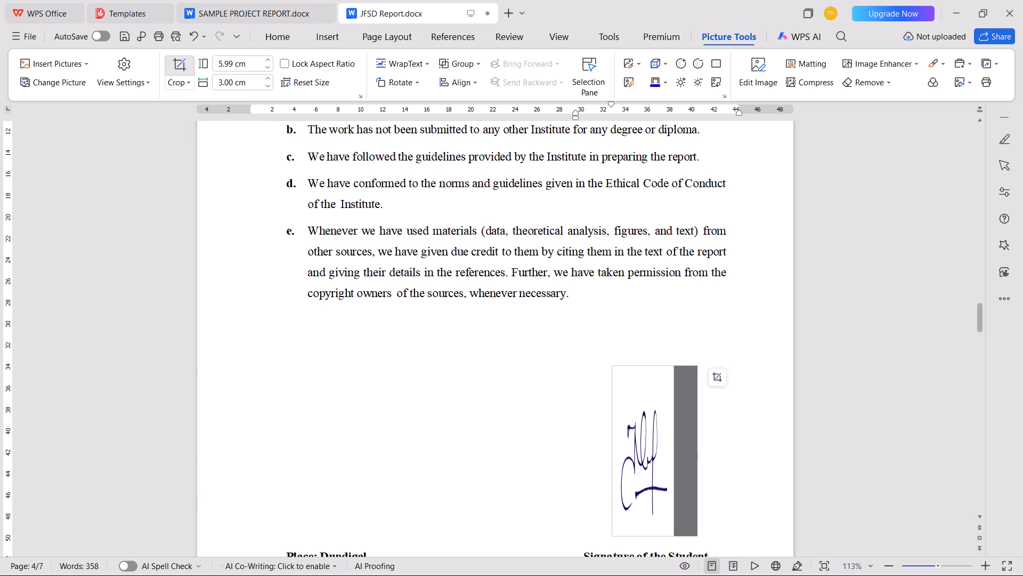
{"action": "left_click_drag", "start_coordinate": [672, 446], "coordinate": [670, 446]}
{"action": "left_click_drag", "start_coordinate": [643, 534], "coordinate": [642, 525]}
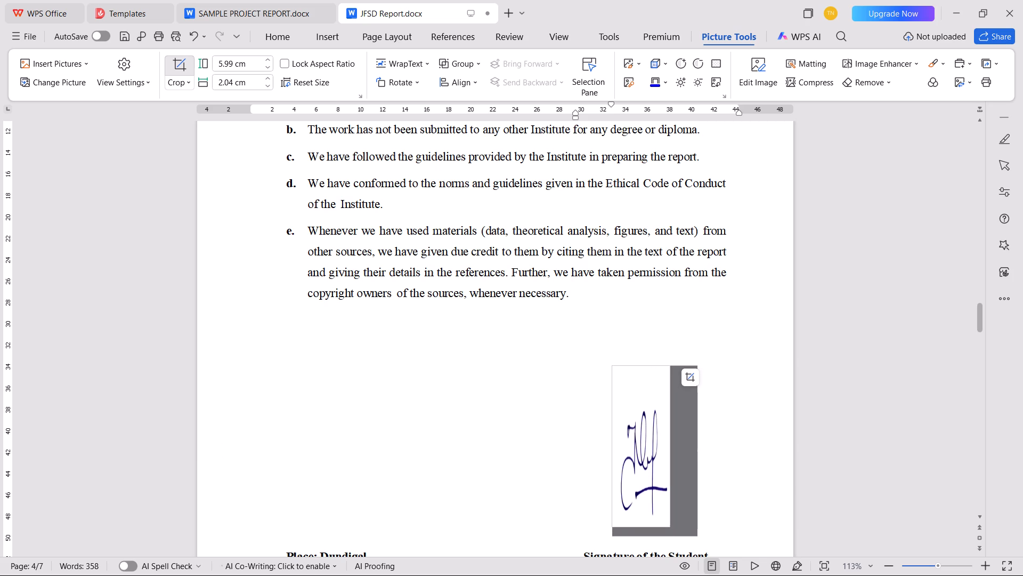
{"action": "left_click_drag", "start_coordinate": [642, 525], "coordinate": [641, 520]}
{"action": "left_click_drag", "start_coordinate": [639, 365], "coordinate": [636, 404]}
{"action": "left_click", "coordinate": [844, 384]}
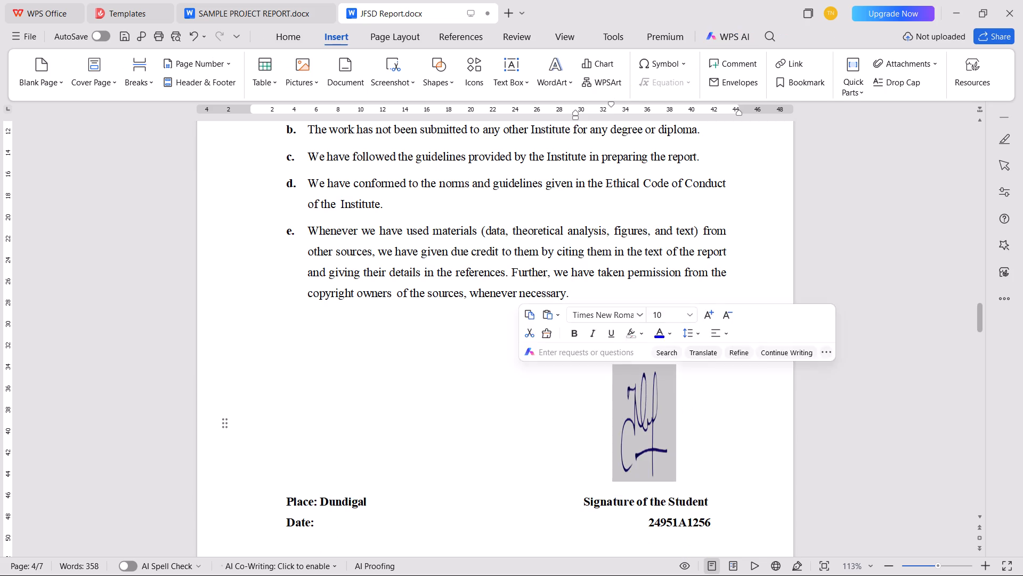
Set the signature picture's height to 1.5 cm after trying 2 cm.
{"action": "left_click", "coordinate": [646, 418]}
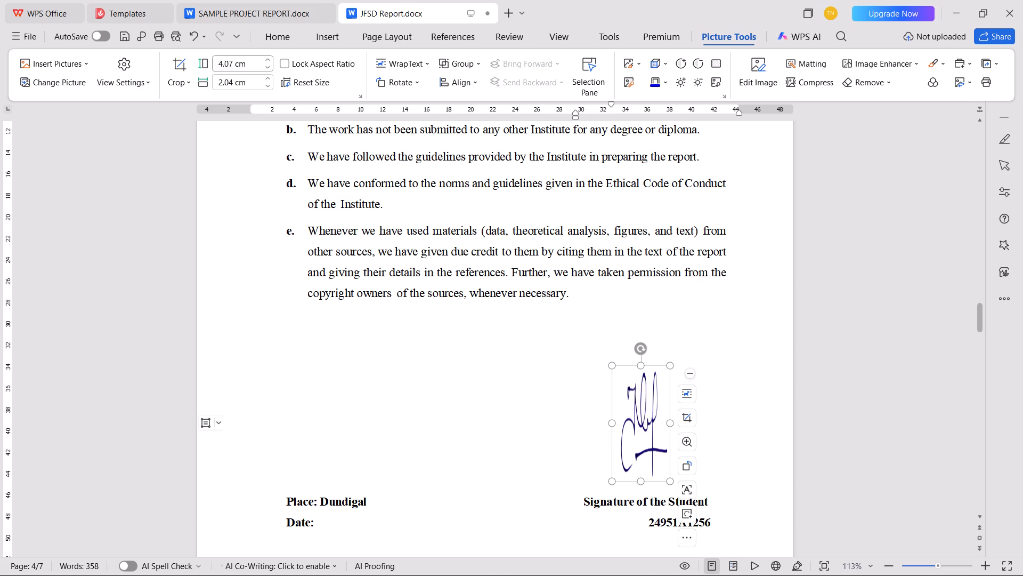
{"action": "left_click_drag", "start_coordinate": [232, 64], "coordinate": [202, 62]}
{"action": "key", "text": "2"}
{"action": "key", "text": "Return"}
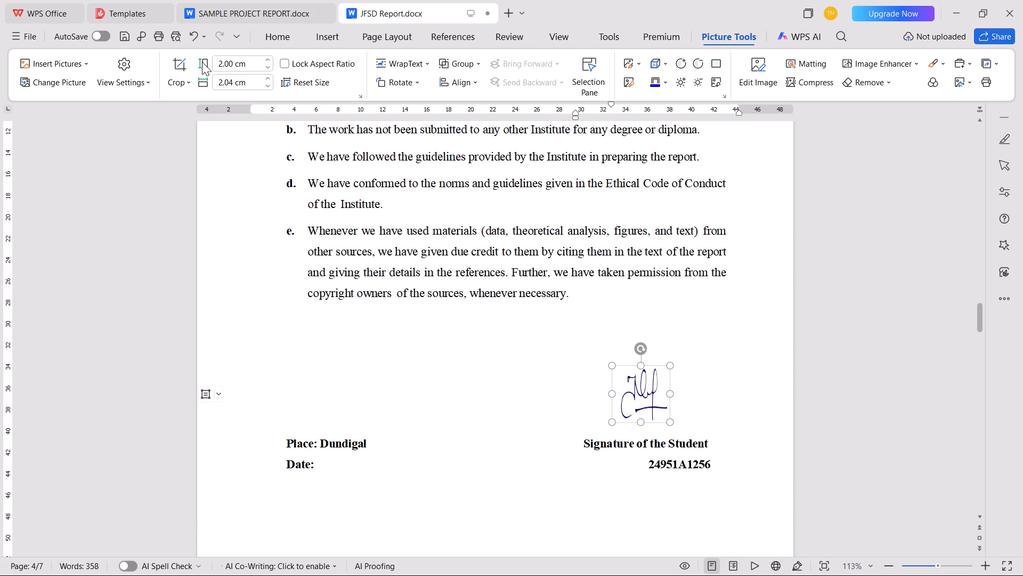
{"action": "left_click_drag", "start_coordinate": [232, 63], "coordinate": [132, 69]}
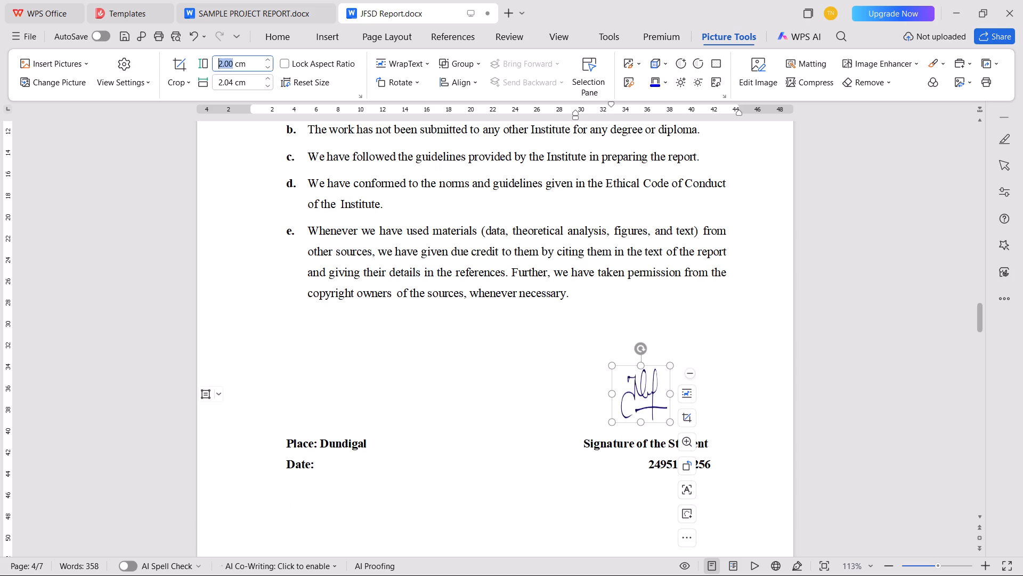
{"action": "left_click_drag", "start_coordinate": [132, 69], "coordinate": [128, 69]}
{"action": "type", "text": "1."}
{"action": "key", "text": "5"}
{"action": "key", "text": "Return"}
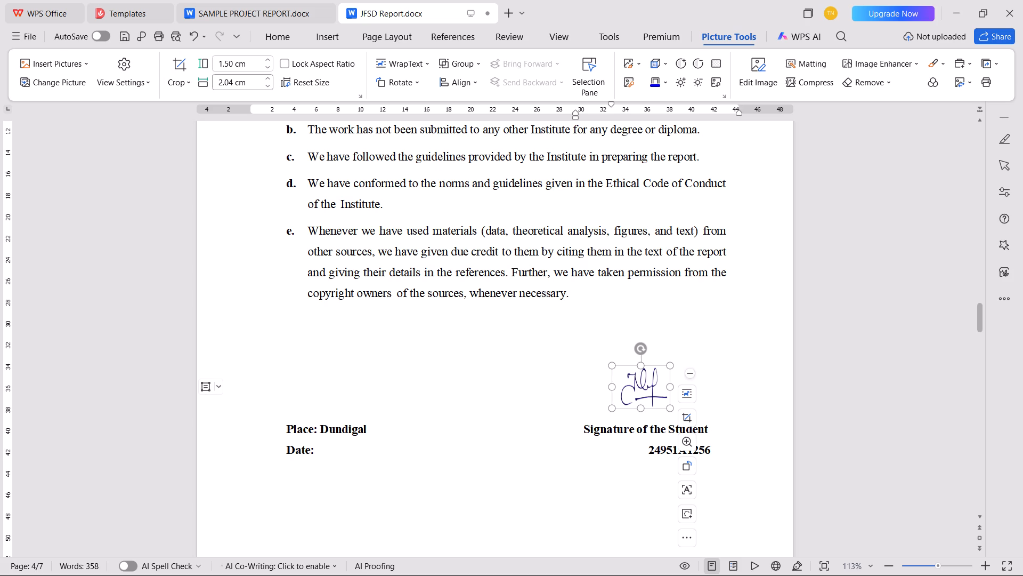
Set the signature picture's width to 4 cm after trying 5 cm.
{"action": "left_click_drag", "start_coordinate": [233, 83], "coordinate": [168, 85]}
{"action": "key", "text": "5"}
{"action": "key", "text": "Return"}
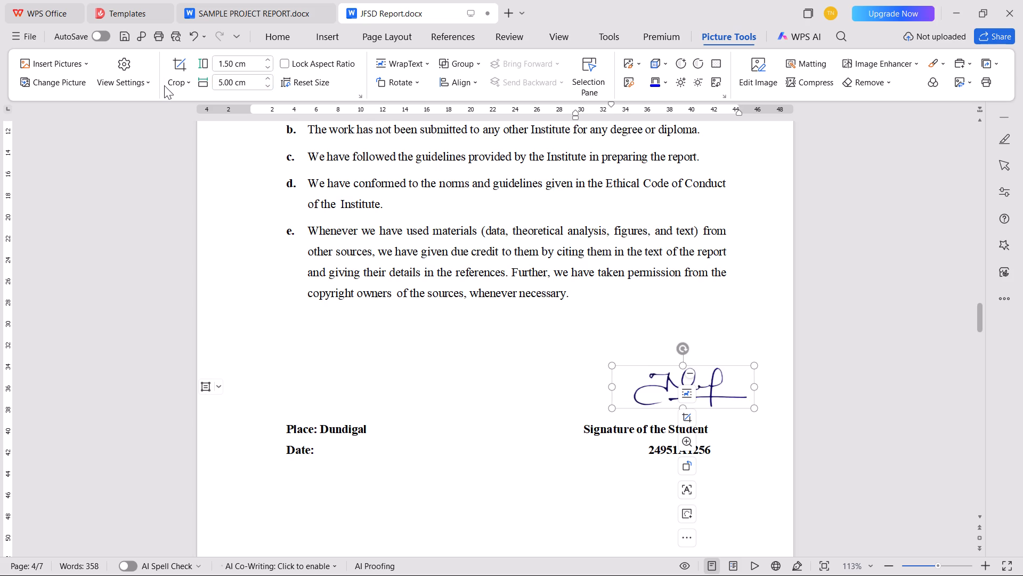
{"action": "double_click", "coordinate": [220, 82]}
{"action": "triple_click", "coordinate": [224, 82]}
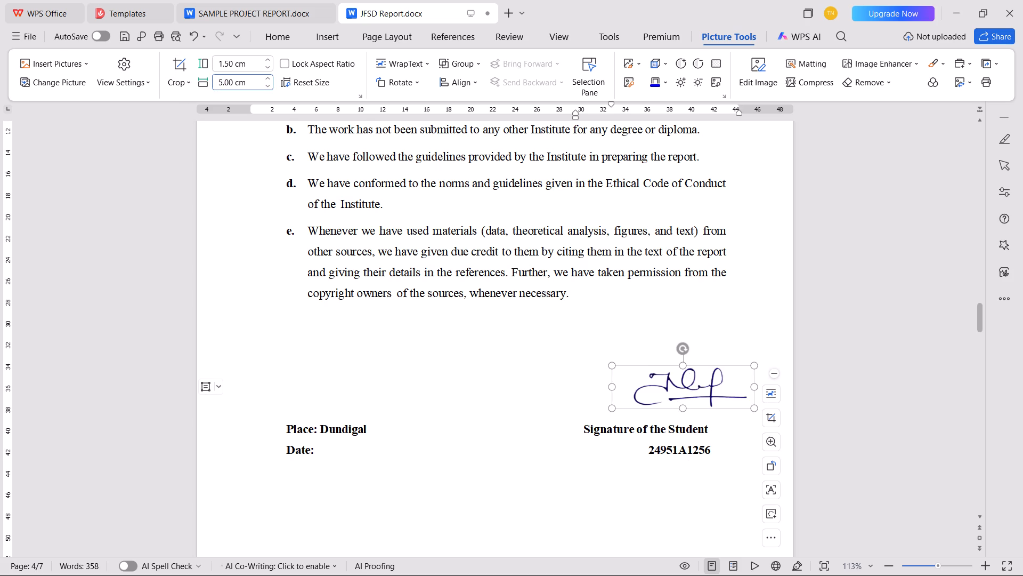
{"action": "key", "text": "BackSpace"}
{"action": "key", "text": "4"}
{"action": "key", "text": "Return"}
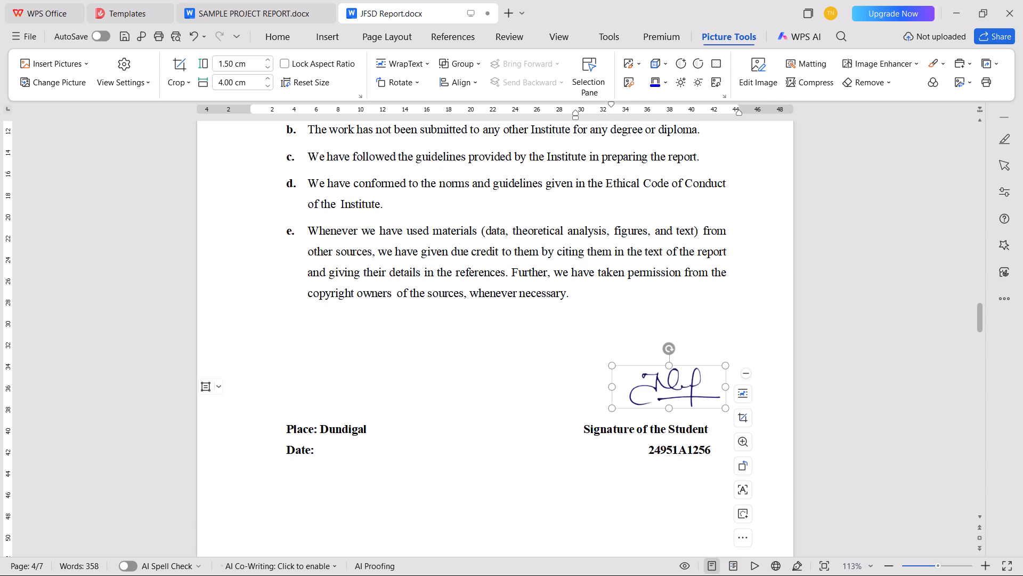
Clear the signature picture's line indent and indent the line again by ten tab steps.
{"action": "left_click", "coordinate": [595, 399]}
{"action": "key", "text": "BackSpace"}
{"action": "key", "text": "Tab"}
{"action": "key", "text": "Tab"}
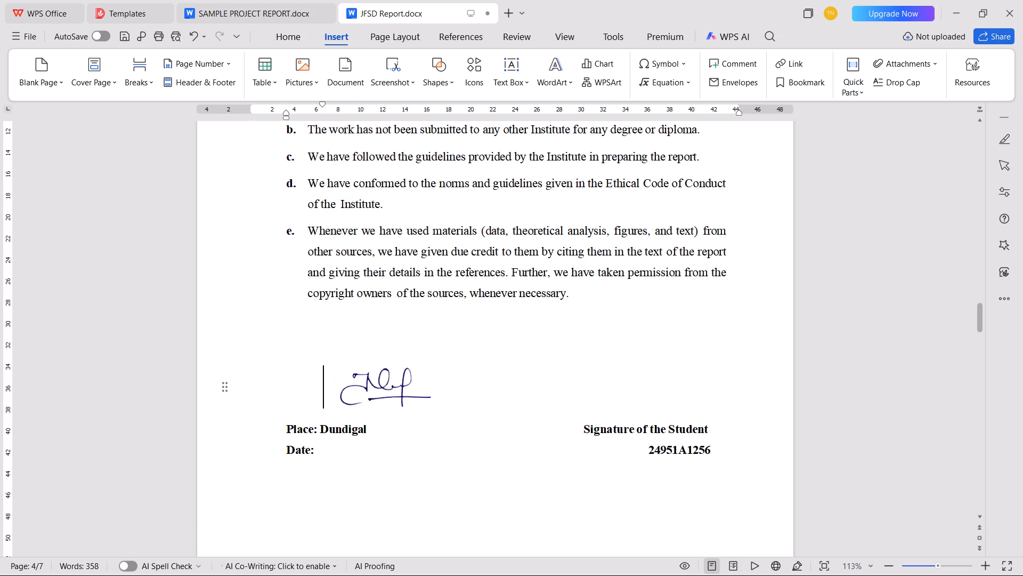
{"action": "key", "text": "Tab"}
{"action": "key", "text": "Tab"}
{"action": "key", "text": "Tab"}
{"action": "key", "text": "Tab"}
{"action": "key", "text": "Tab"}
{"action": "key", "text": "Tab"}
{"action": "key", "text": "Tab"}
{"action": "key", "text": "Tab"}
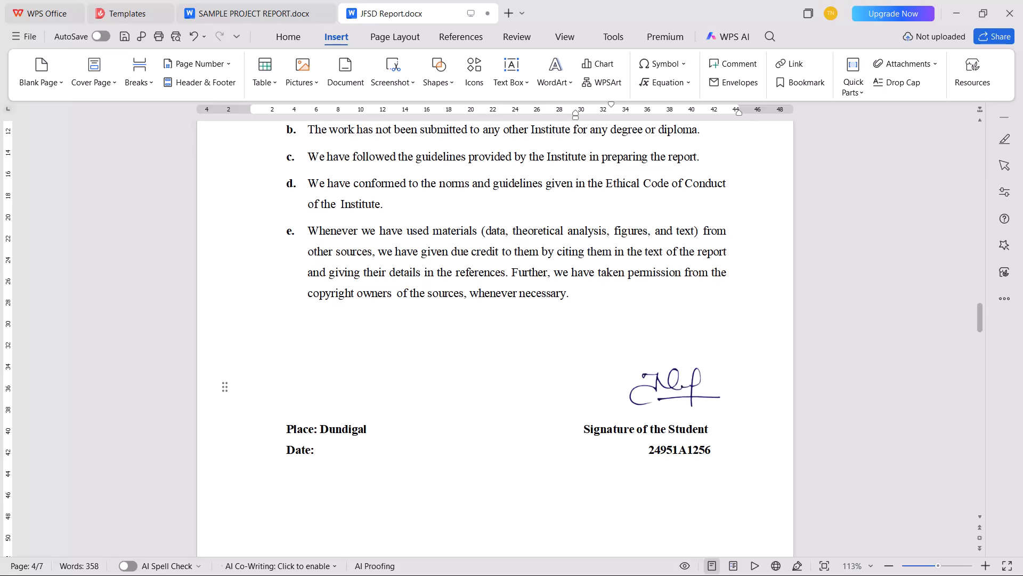
Remove the indent from the signature picture's line and right-align the picture above "Signature of the Student".
{"action": "key", "text": "ctrl+BackSpace"}
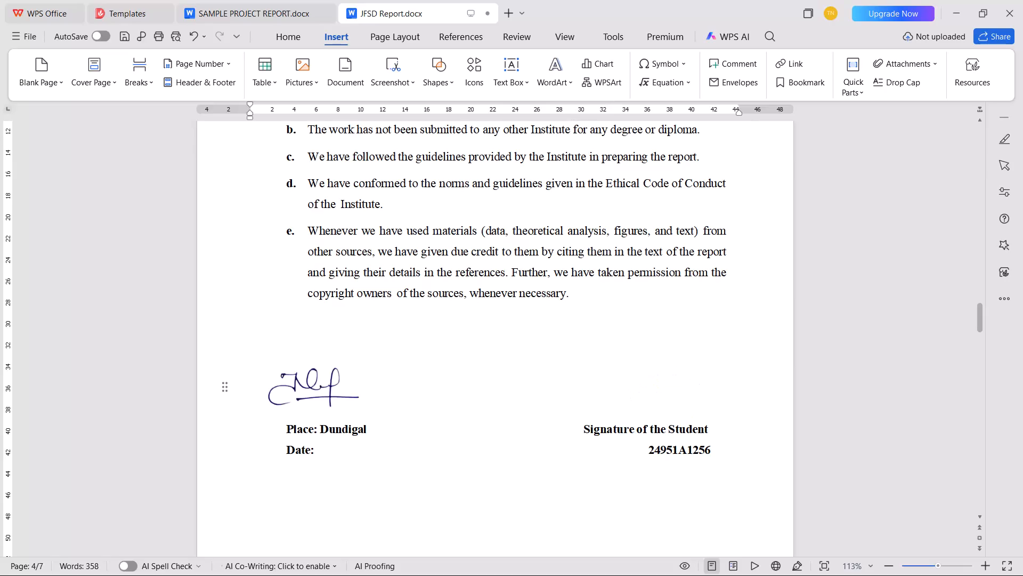
{"action": "left_click", "coordinate": [165, 391]}
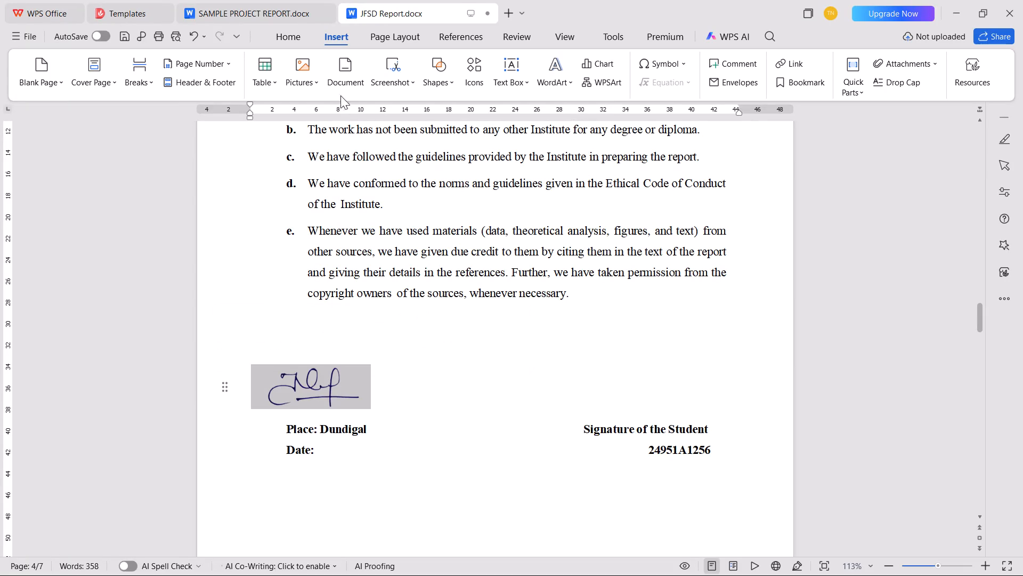
{"action": "left_click", "coordinate": [296, 38]}
{"action": "left_click", "coordinate": [375, 84]}
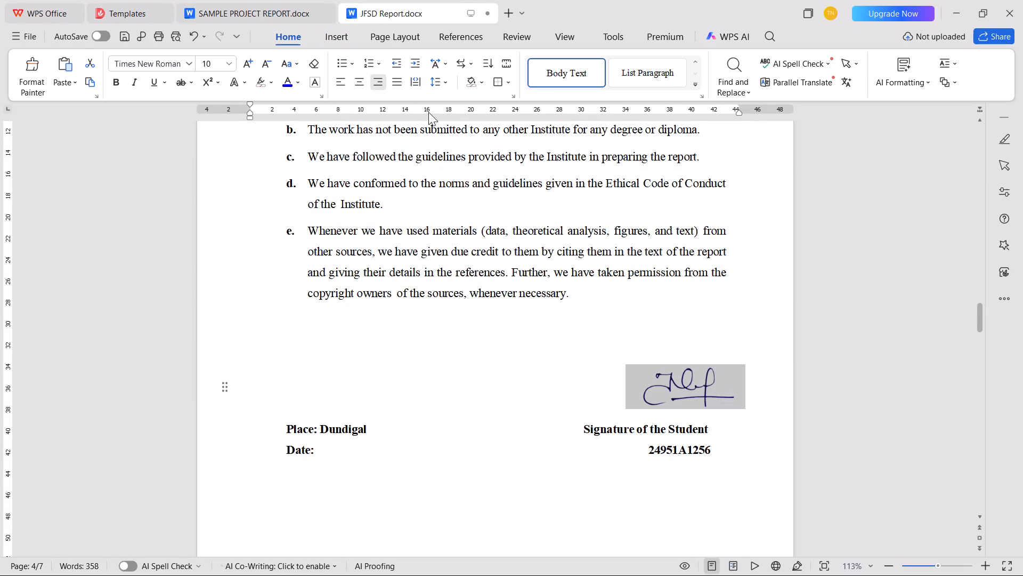
{"action": "left_click", "coordinate": [634, 390]}
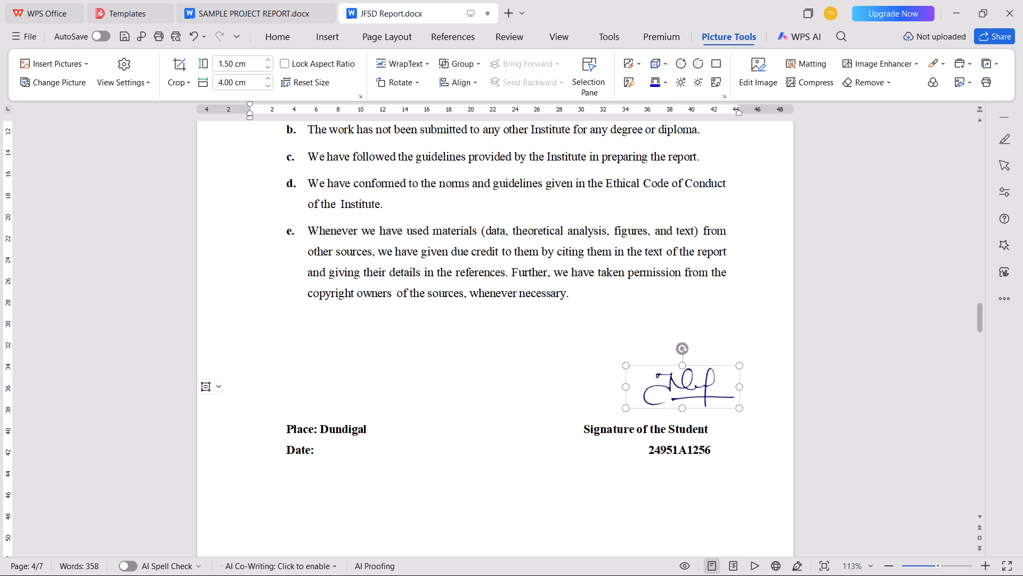
{"action": "left_click", "coordinate": [833, 323]}
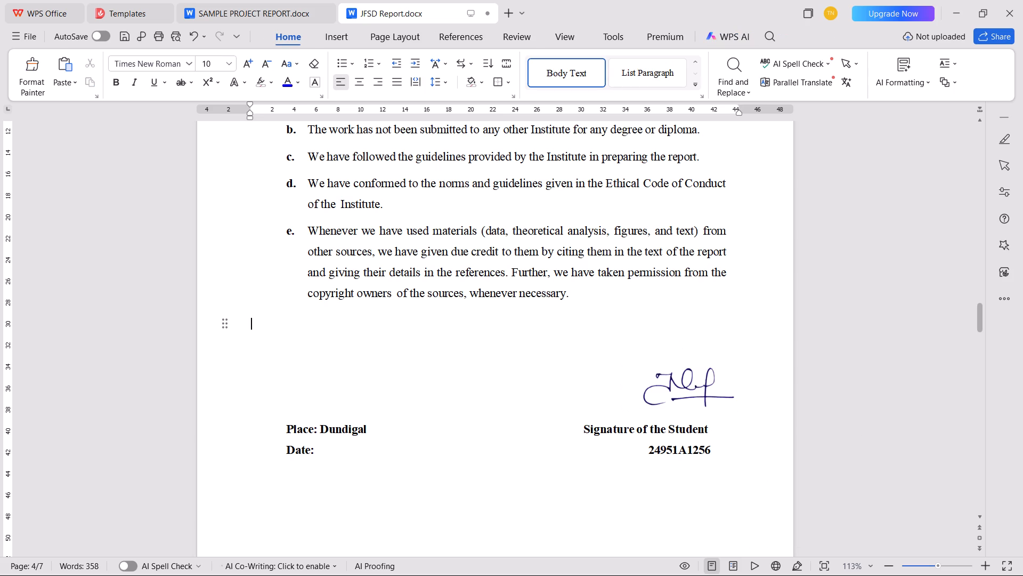
Shift "Signature of the Student" further right by one tab so it sits beneath the signature picture.
{"action": "left_click", "coordinate": [584, 430]}
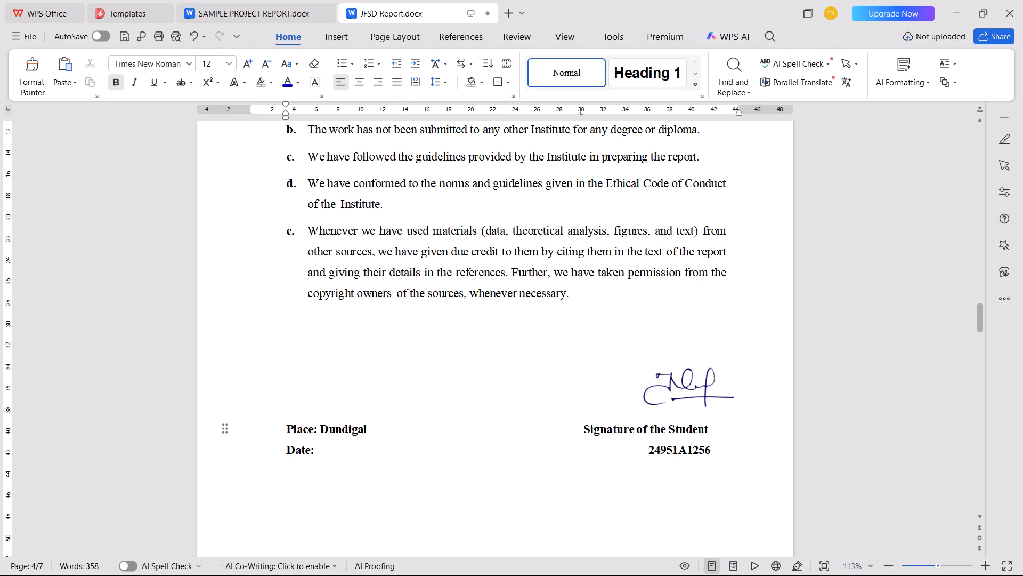
{"action": "key", "text": "Tab"}
Insert nine spaces before the student's roll number to end it flush with "Signature of the Student", and save the document.
{"action": "left_click", "coordinate": [631, 453]}
{"action": "key", "text": "Tab"}
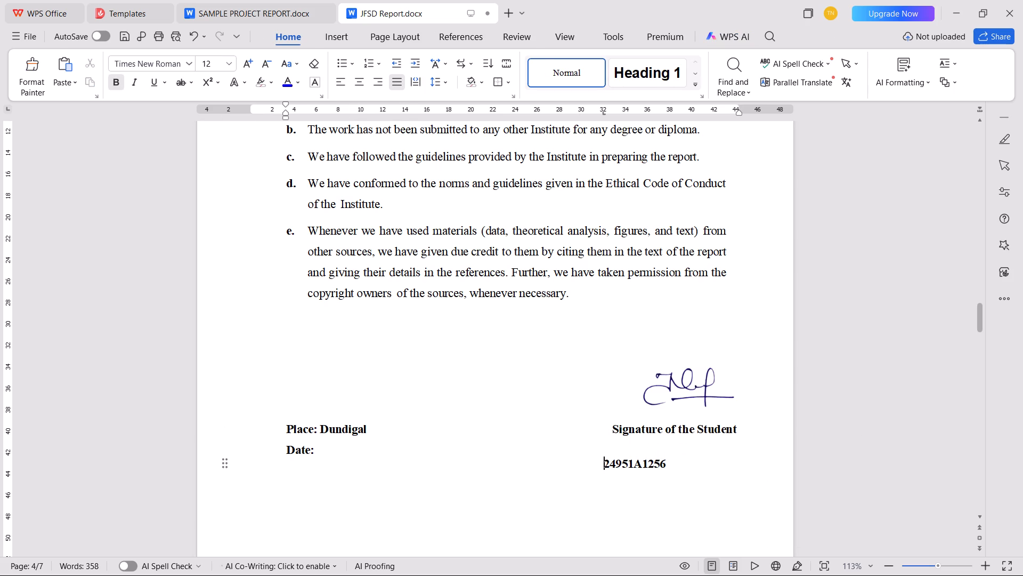
{"action": "key", "text": "BackSpace"}
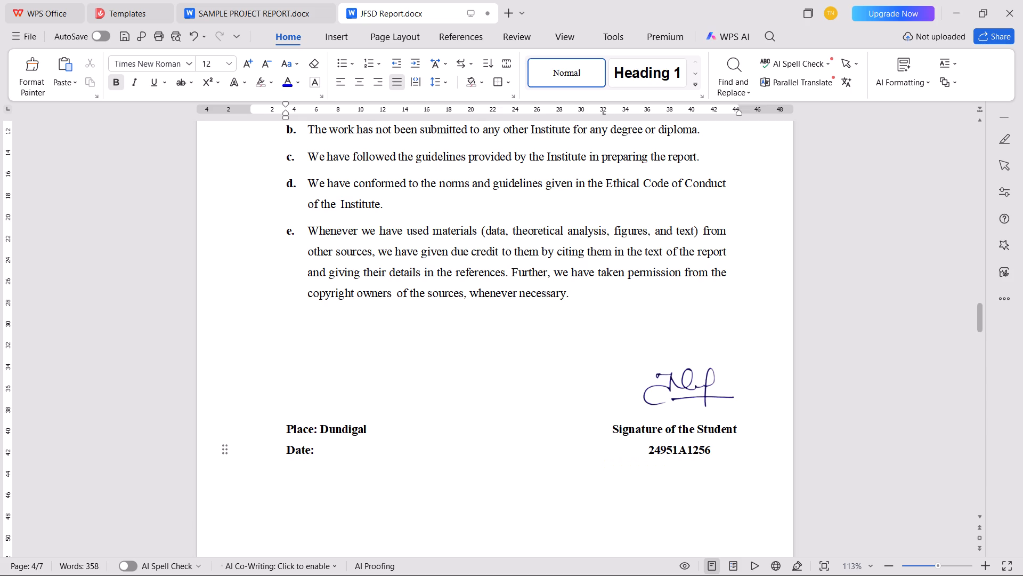
{"action": "key", "text": "space"}
{"action": "key", "text": "space"}
{"action": "key", "text": "space"}
{"action": "key", "text": "space"}
{"action": "key", "text": "space"}
{"action": "key", "text": "space"}
{"action": "key", "text": "space"}
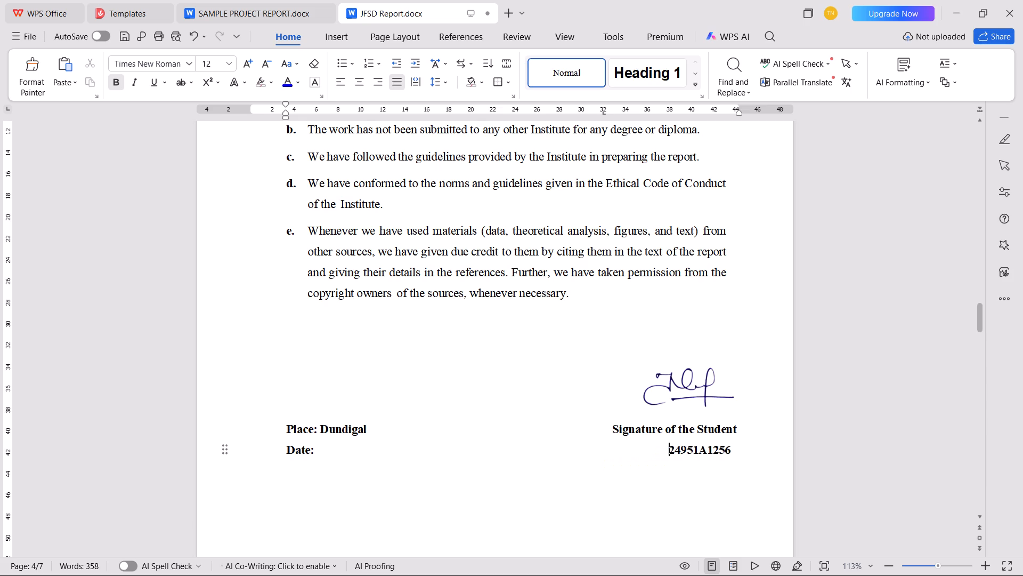
{"action": "key", "text": "space"}
{"action": "key", "text": "space"}
{"action": "key", "text": "space"}
{"action": "key", "text": "BackSpace"}
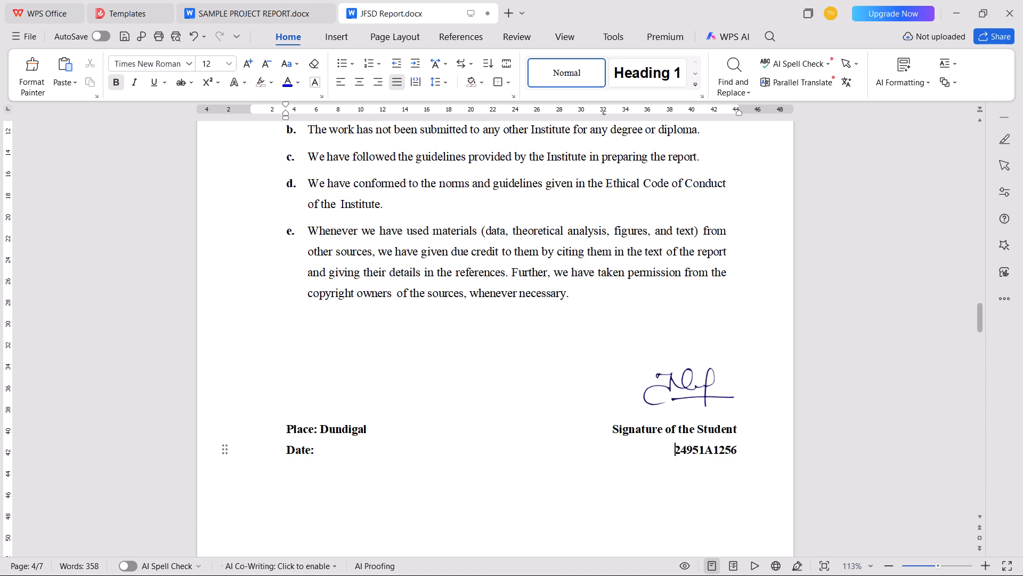
{"action": "key", "text": "ctrl+s"}
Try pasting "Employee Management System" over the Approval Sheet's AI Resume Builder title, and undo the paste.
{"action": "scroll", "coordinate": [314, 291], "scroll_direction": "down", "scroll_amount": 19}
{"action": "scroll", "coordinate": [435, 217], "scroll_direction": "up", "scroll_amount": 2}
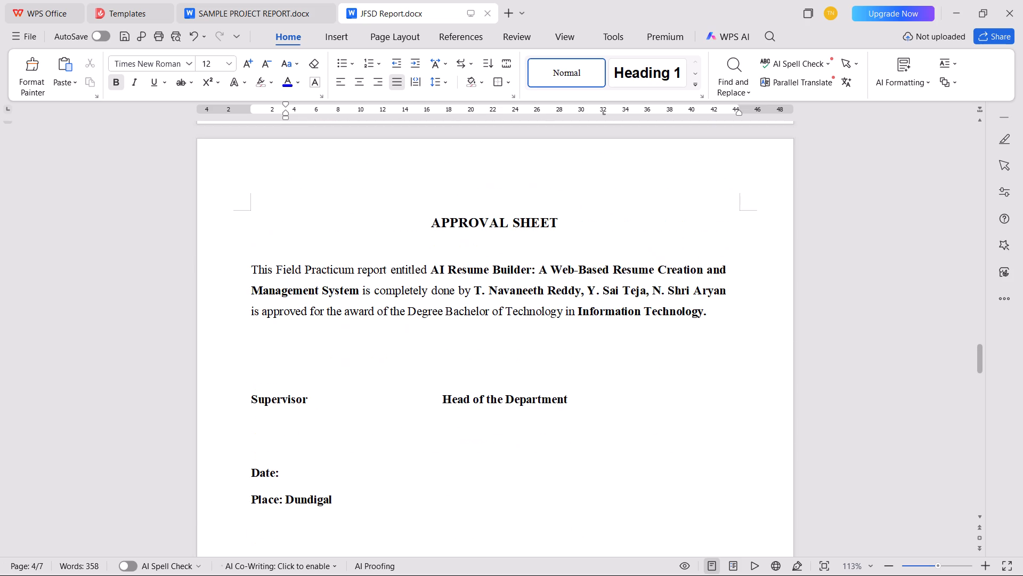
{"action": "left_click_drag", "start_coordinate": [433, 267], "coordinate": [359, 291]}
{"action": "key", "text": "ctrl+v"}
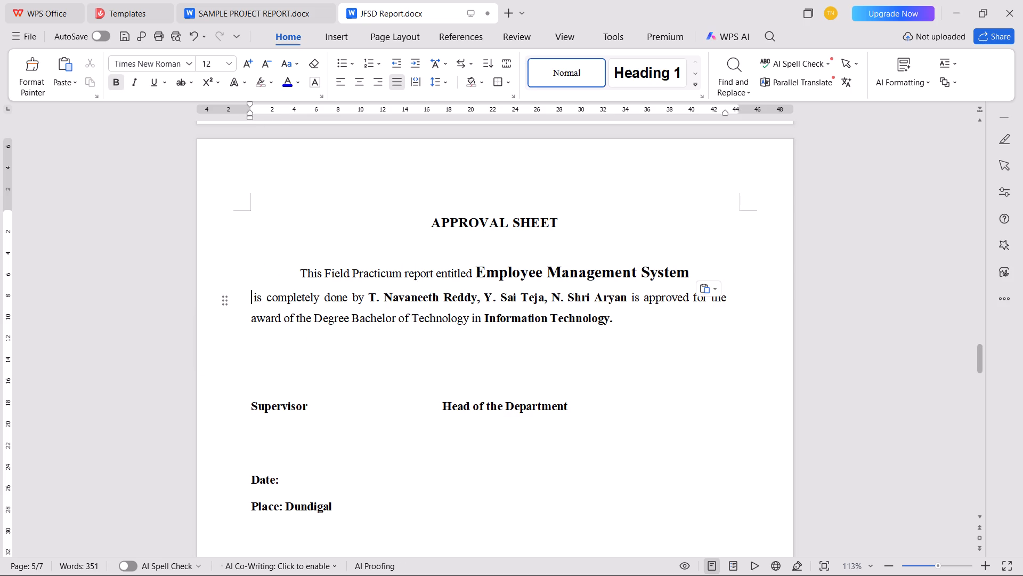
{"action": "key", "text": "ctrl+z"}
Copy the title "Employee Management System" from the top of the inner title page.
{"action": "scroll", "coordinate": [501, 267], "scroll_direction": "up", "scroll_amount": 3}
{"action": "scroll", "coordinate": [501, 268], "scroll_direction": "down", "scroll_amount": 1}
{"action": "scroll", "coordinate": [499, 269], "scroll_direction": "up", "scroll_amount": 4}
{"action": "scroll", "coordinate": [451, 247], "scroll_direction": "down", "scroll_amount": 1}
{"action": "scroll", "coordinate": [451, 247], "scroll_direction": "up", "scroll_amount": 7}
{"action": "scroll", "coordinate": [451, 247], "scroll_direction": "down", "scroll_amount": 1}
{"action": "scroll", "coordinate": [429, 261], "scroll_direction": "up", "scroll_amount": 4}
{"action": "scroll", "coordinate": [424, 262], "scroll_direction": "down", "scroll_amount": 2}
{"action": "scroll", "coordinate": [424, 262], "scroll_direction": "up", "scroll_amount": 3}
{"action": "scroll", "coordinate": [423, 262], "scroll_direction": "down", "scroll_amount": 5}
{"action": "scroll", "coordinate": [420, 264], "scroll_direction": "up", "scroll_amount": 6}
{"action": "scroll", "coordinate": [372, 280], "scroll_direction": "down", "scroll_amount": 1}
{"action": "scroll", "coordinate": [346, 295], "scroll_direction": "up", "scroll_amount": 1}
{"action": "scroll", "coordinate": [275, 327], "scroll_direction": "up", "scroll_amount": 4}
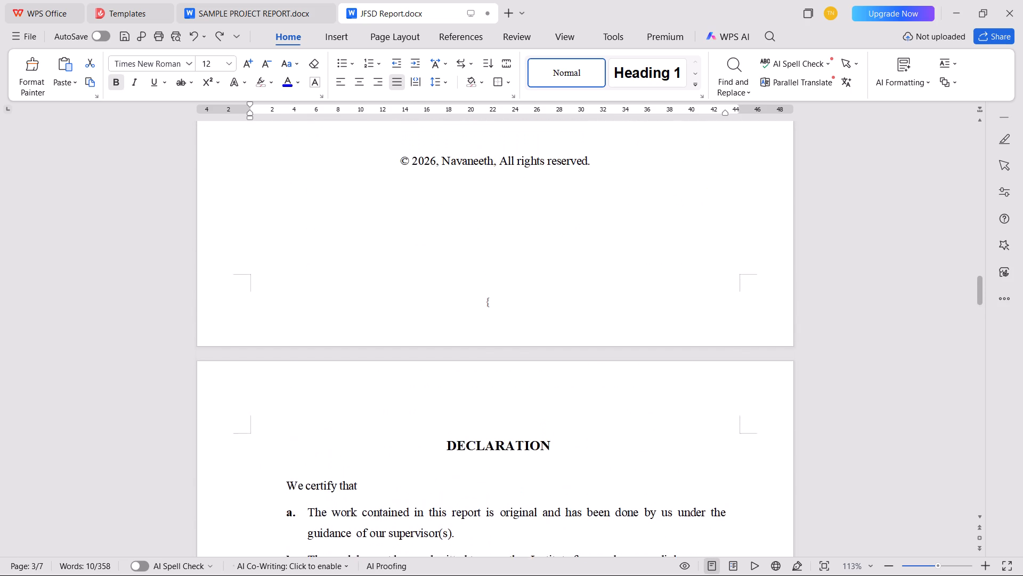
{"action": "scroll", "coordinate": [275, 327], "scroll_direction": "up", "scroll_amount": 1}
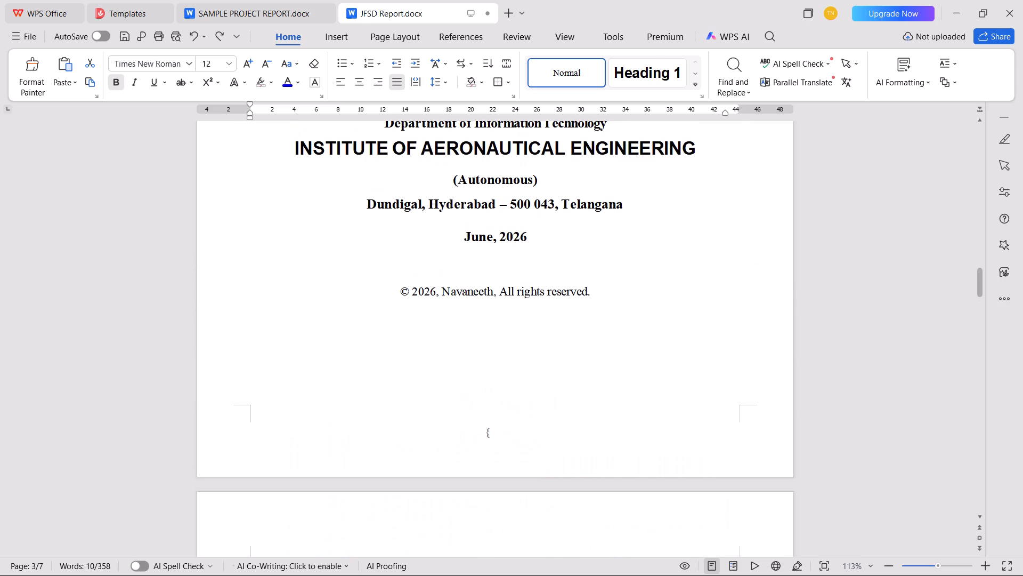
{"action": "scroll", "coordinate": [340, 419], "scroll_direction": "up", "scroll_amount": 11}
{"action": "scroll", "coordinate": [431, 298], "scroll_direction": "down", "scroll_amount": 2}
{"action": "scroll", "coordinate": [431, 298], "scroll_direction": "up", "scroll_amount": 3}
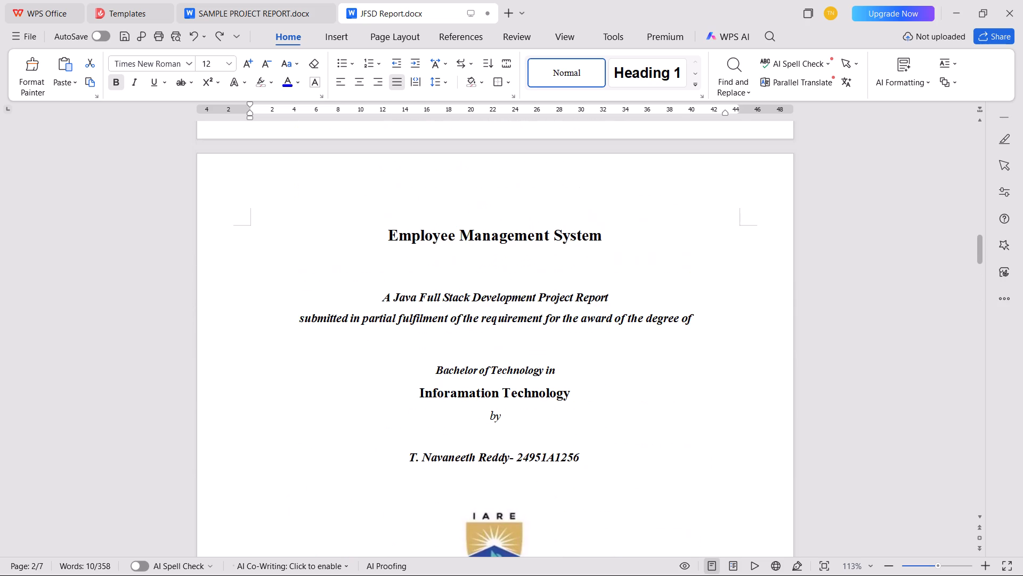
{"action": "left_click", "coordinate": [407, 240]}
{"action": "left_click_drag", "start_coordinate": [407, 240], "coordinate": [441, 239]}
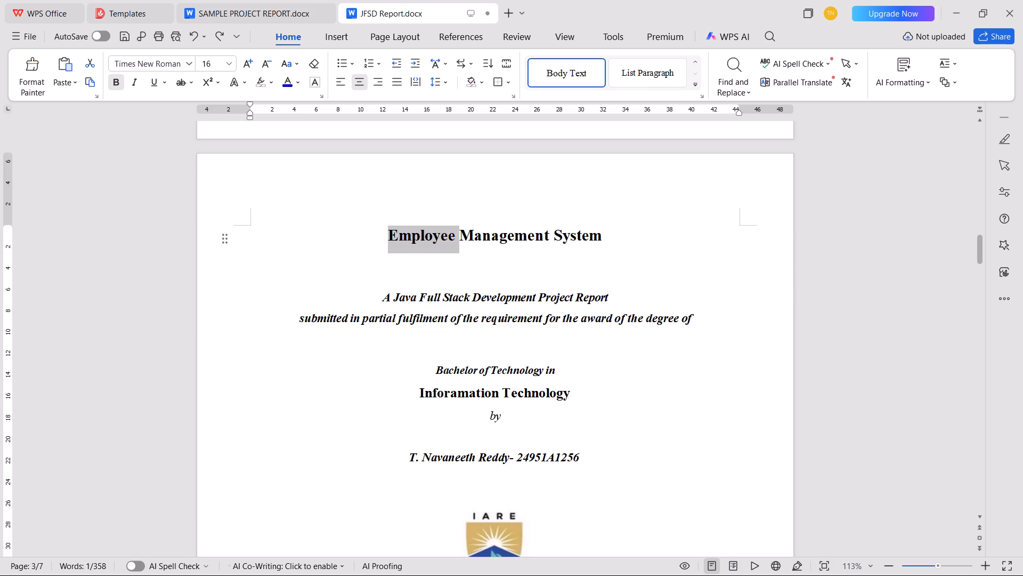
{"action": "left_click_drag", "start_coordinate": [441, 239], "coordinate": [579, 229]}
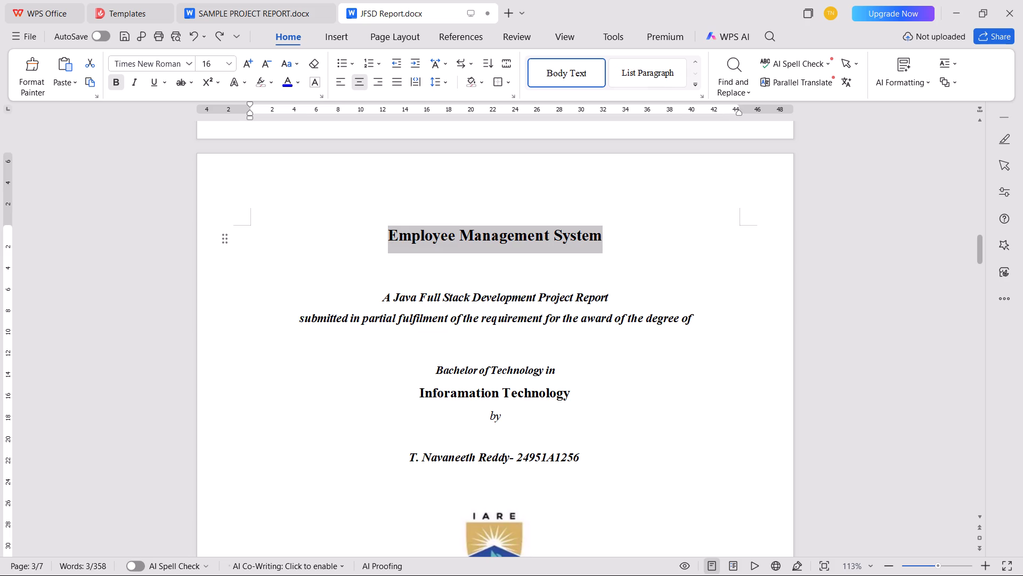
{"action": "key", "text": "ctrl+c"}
Replace "AI Resume Builder: A Web-Based Resume Creation and" with "Employee" in the Approval Sheet's project title.
{"action": "scroll", "coordinate": [441, 333], "scroll_direction": "down", "scroll_amount": 11}
{"action": "scroll", "coordinate": [401, 368], "scroll_direction": "up", "scroll_amount": 1}
{"action": "scroll", "coordinate": [401, 368], "scroll_direction": "down", "scroll_amount": 5}
{"action": "scroll", "coordinate": [401, 326], "scroll_direction": "up", "scroll_amount": 3}
{"action": "scroll", "coordinate": [399, 330], "scroll_direction": "down", "scroll_amount": 10}
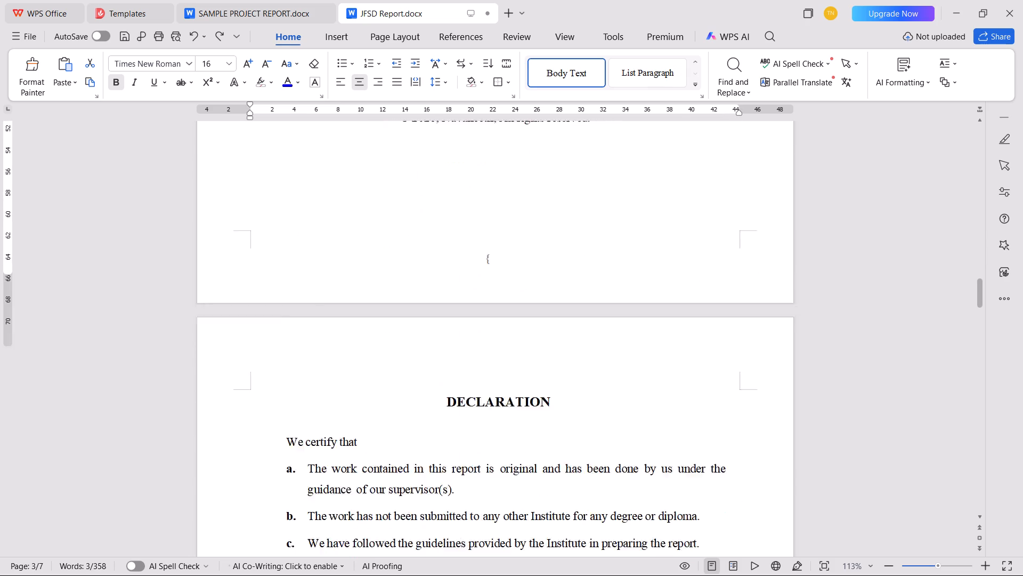
{"action": "scroll", "coordinate": [397, 338], "scroll_direction": "down", "scroll_amount": 1}
{"action": "scroll", "coordinate": [397, 338], "scroll_direction": "up", "scroll_amount": 2}
{"action": "scroll", "coordinate": [397, 338], "scroll_direction": "down", "scroll_amount": 8}
{"action": "scroll", "coordinate": [402, 342], "scroll_direction": "up", "scroll_amount": 3}
{"action": "scroll", "coordinate": [402, 342], "scroll_direction": "down", "scroll_amount": 7}
{"action": "scroll", "coordinate": [401, 347], "scroll_direction": "up", "scroll_amount": 1}
{"action": "scroll", "coordinate": [401, 347], "scroll_direction": "down", "scroll_amount": 7}
{"action": "scroll", "coordinate": [397, 346], "scroll_direction": "up", "scroll_amount": 3}
{"action": "scroll", "coordinate": [397, 347], "scroll_direction": "down", "scroll_amount": 7}
{"action": "scroll", "coordinate": [381, 345], "scroll_direction": "up", "scroll_amount": 1}
{"action": "scroll", "coordinate": [382, 345], "scroll_direction": "down", "scroll_amount": 11}
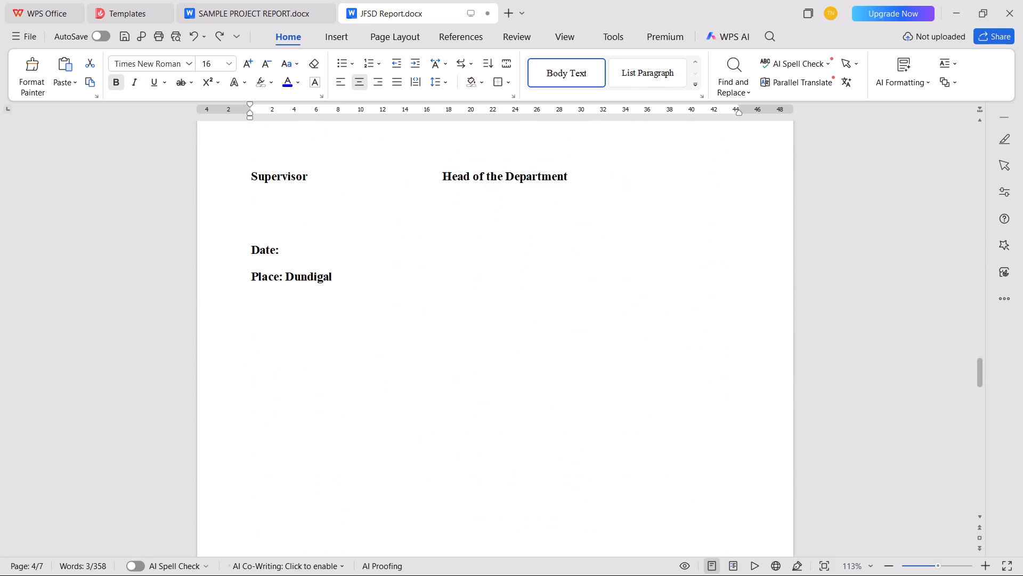
{"action": "scroll", "coordinate": [389, 321], "scroll_direction": "up", "scroll_amount": 1}
{"action": "scroll", "coordinate": [389, 320], "scroll_direction": "down", "scroll_amount": 3}
{"action": "scroll", "coordinate": [389, 320], "scroll_direction": "up", "scroll_amount": 8}
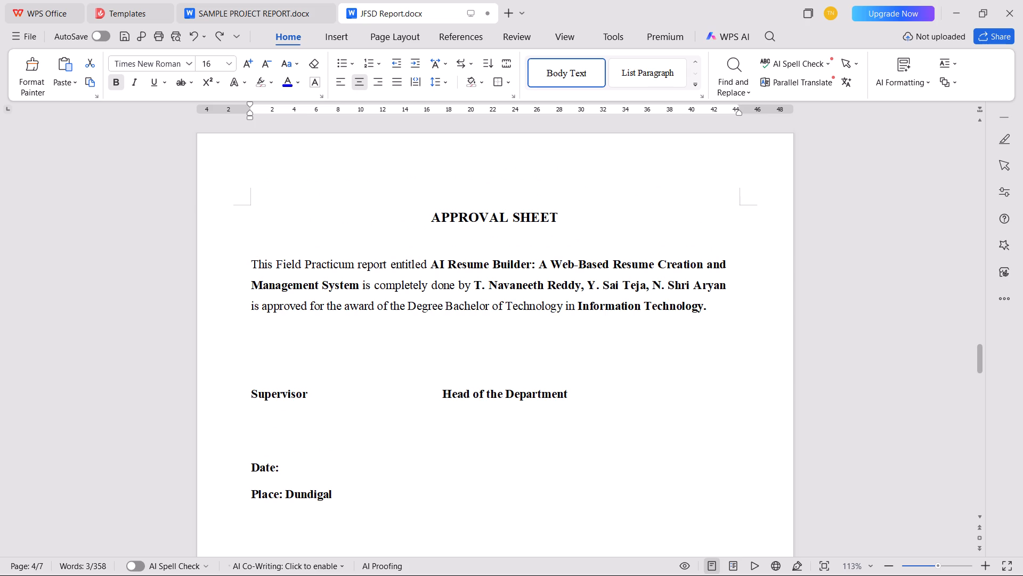
{"action": "left_click_drag", "start_coordinate": [433, 262], "coordinate": [330, 289]}
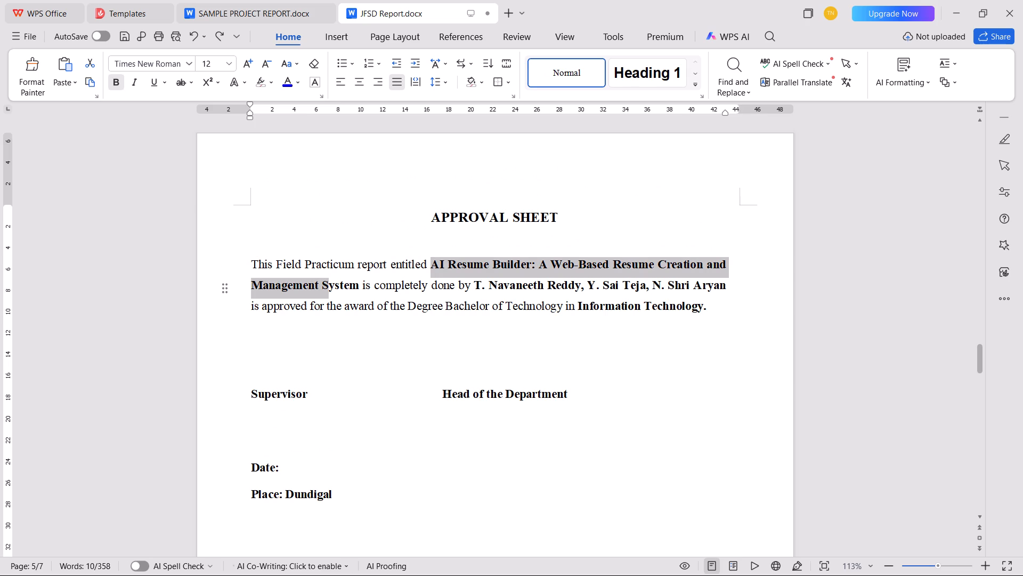
{"action": "left_click_drag", "start_coordinate": [330, 289], "coordinate": [724, 265]}
{"action": "type", "text": "Employee"}
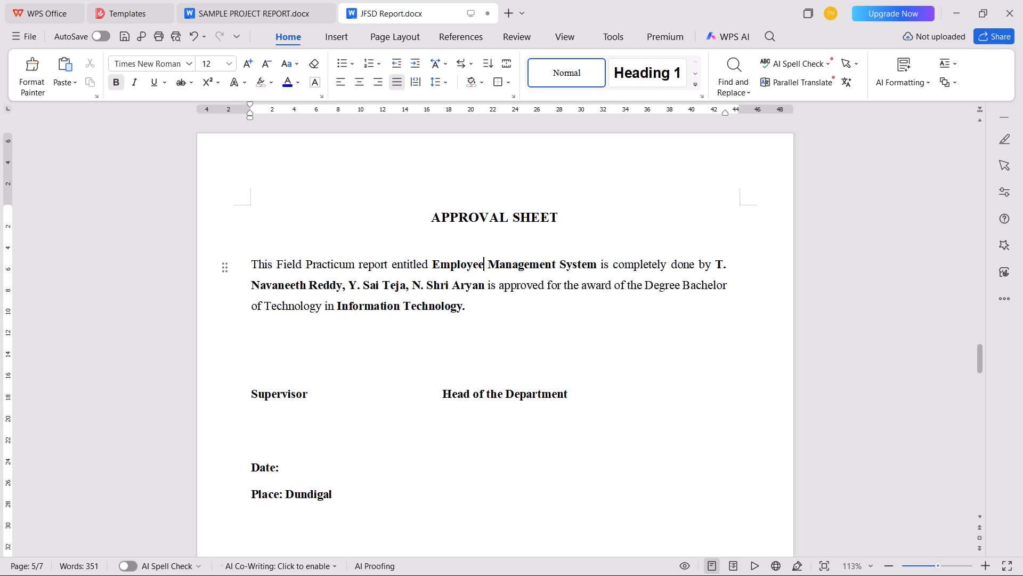
Delete the second and third students' names from the Approval Sheet paragraph, keeping only the first student.
{"action": "left_click_drag", "start_coordinate": [486, 283], "coordinate": [365, 289]}
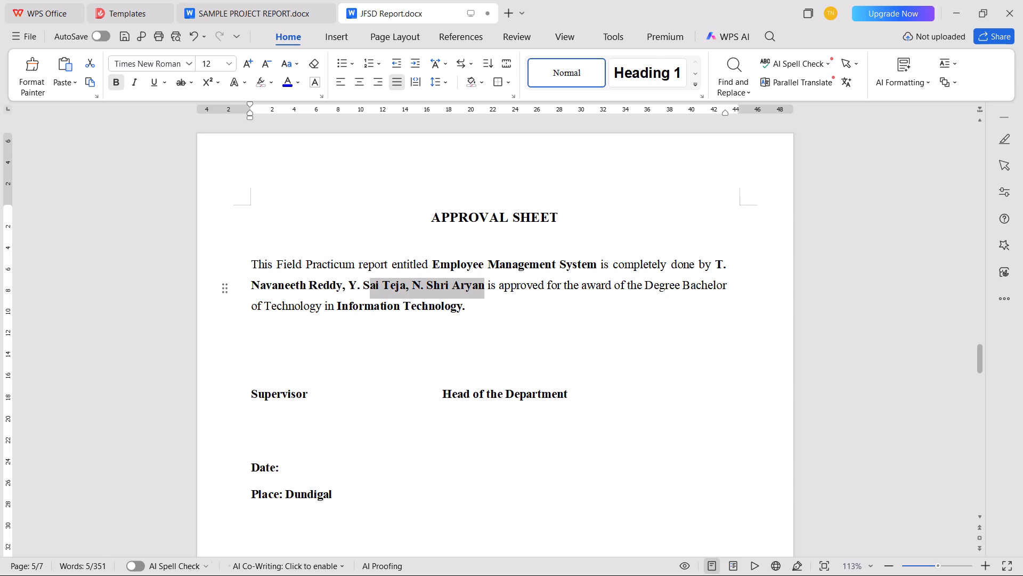
{"action": "left_click_drag", "start_coordinate": [365, 289], "coordinate": [343, 285]}
{"action": "key", "text": "BackSpace"}
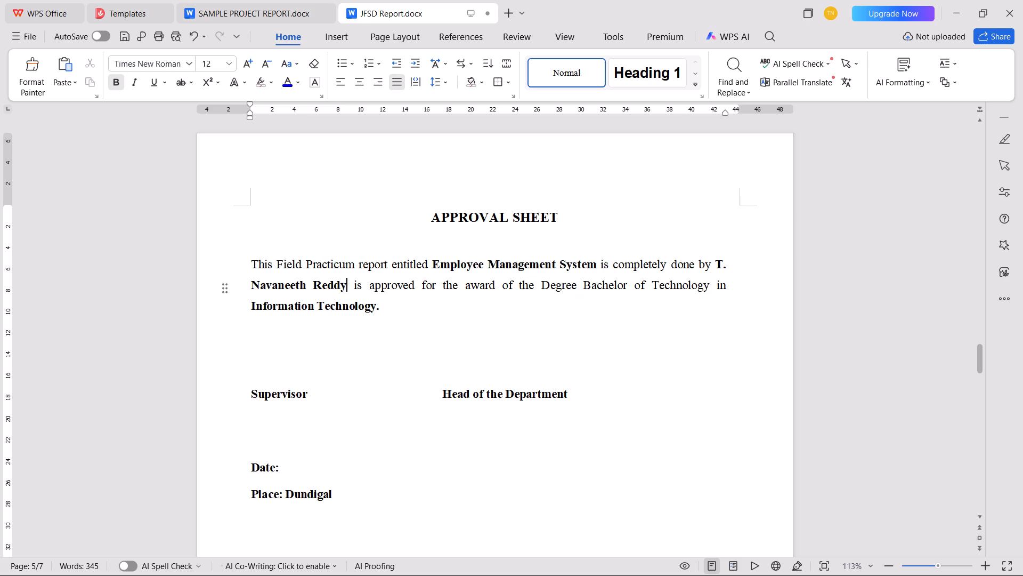
Insert "and completed" after "completely done" in the Approval Sheet paragraph and save the report.
{"action": "left_click", "coordinate": [695, 264]}
{"action": "key", "text": "space"}
{"action": "type", "text": "and completed"}
{"action": "key", "text": "ctrl+s"}
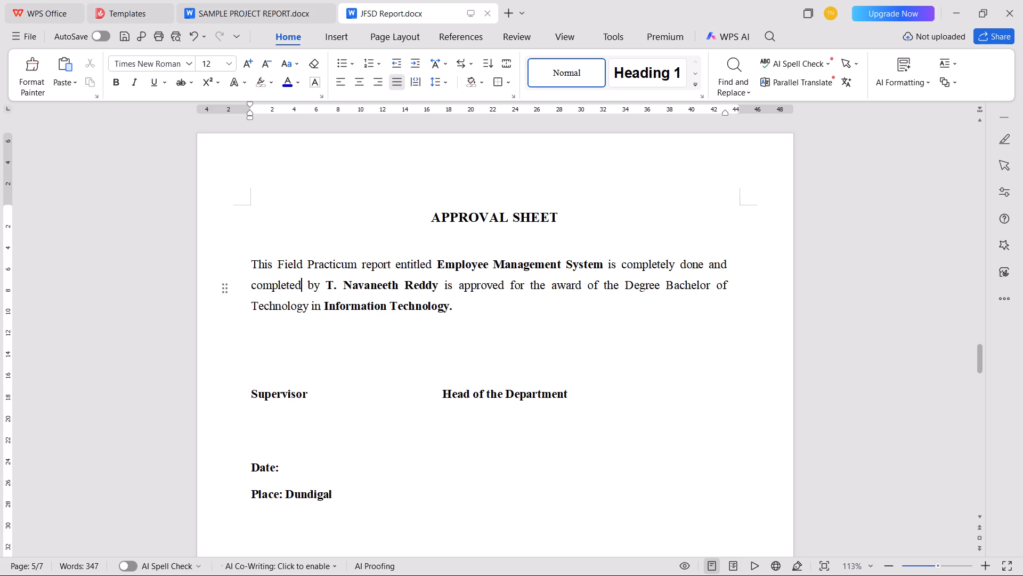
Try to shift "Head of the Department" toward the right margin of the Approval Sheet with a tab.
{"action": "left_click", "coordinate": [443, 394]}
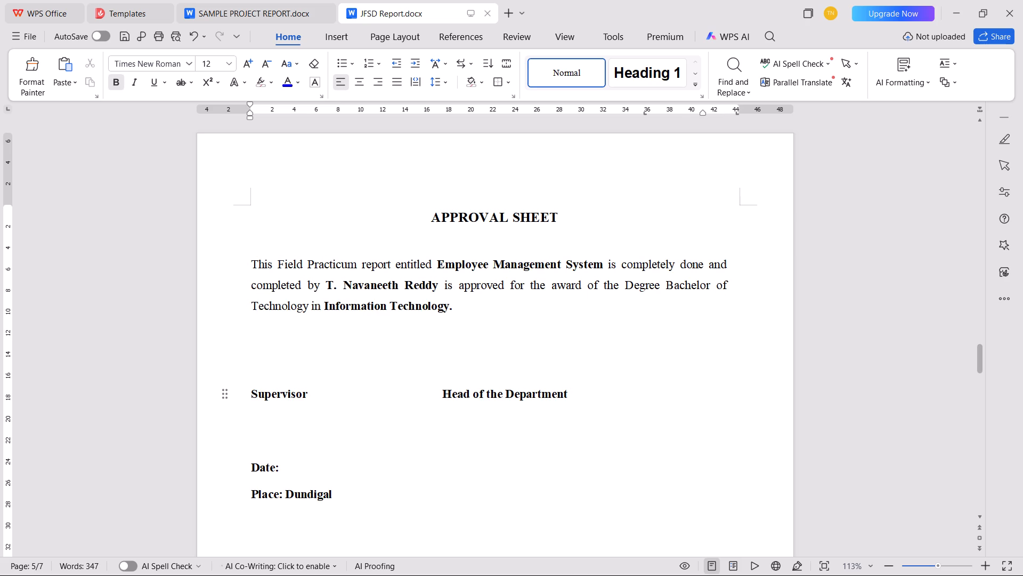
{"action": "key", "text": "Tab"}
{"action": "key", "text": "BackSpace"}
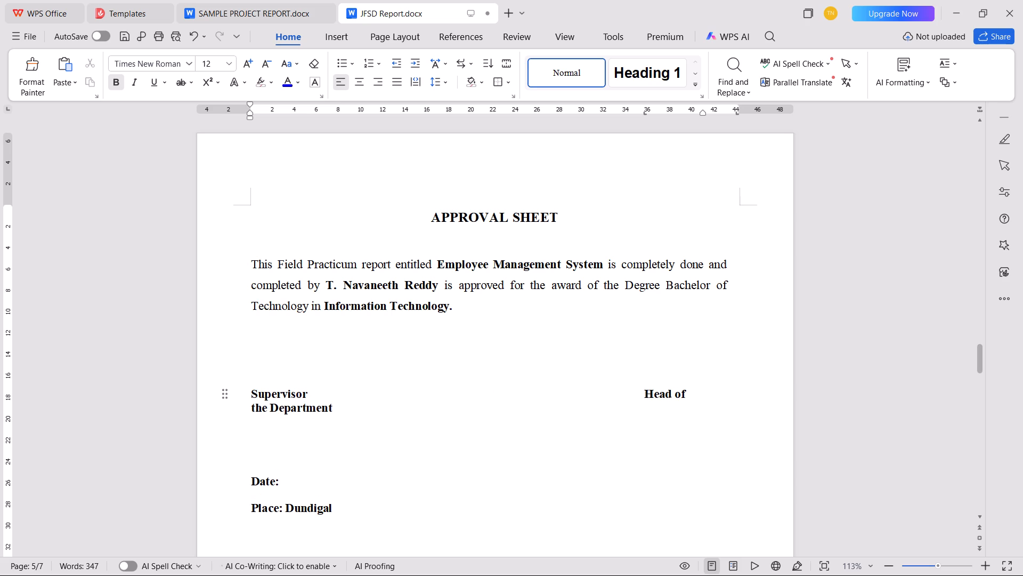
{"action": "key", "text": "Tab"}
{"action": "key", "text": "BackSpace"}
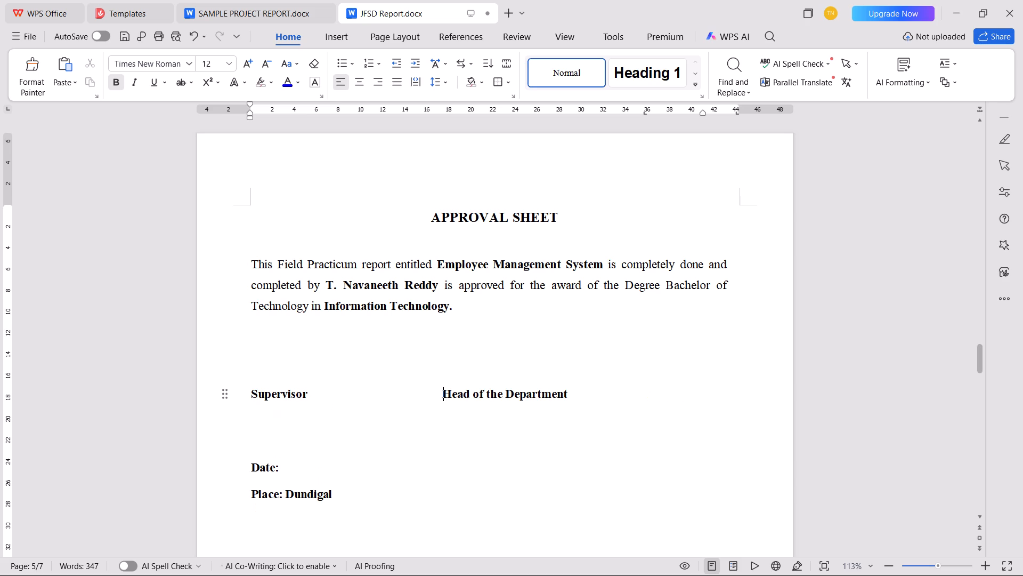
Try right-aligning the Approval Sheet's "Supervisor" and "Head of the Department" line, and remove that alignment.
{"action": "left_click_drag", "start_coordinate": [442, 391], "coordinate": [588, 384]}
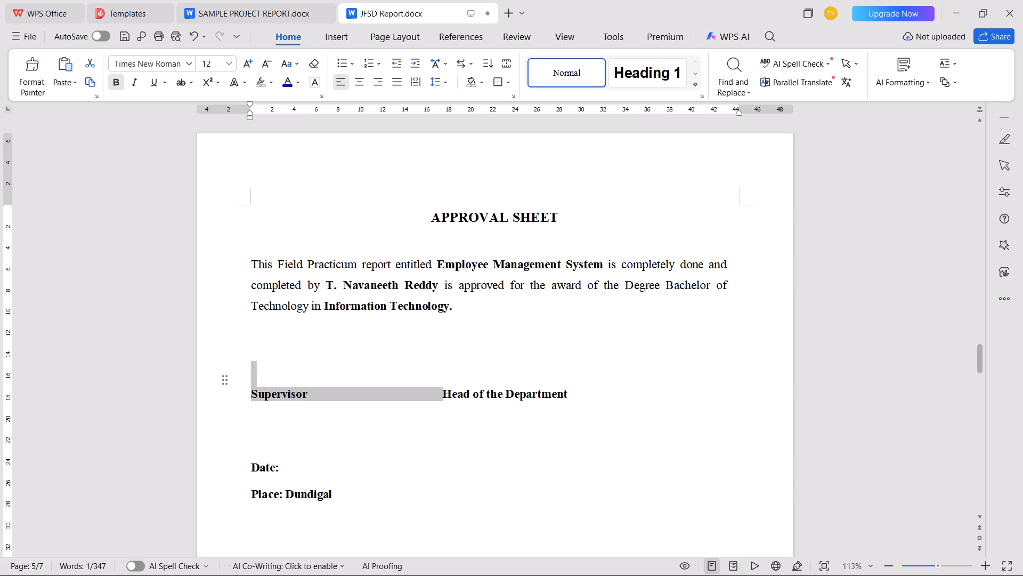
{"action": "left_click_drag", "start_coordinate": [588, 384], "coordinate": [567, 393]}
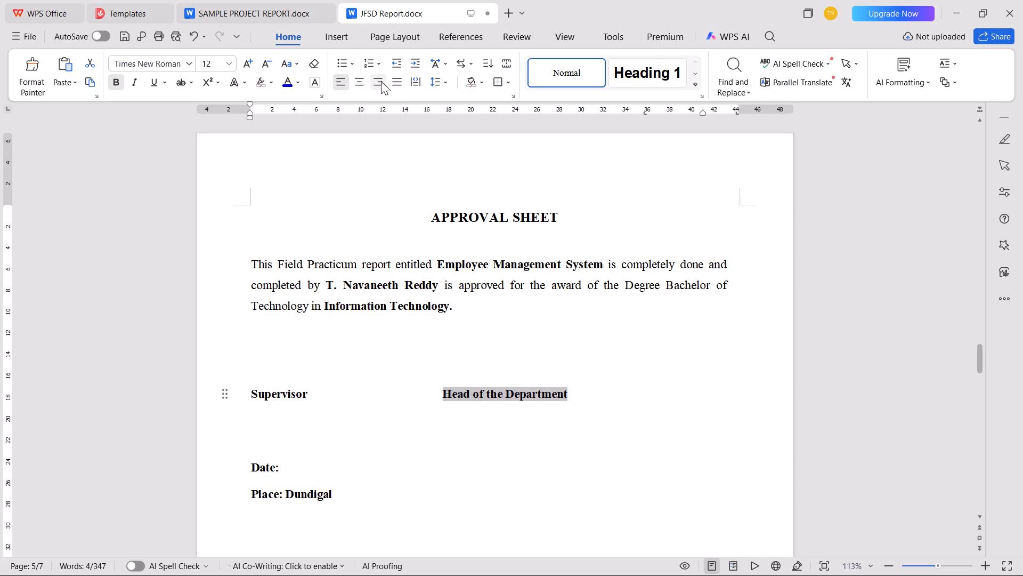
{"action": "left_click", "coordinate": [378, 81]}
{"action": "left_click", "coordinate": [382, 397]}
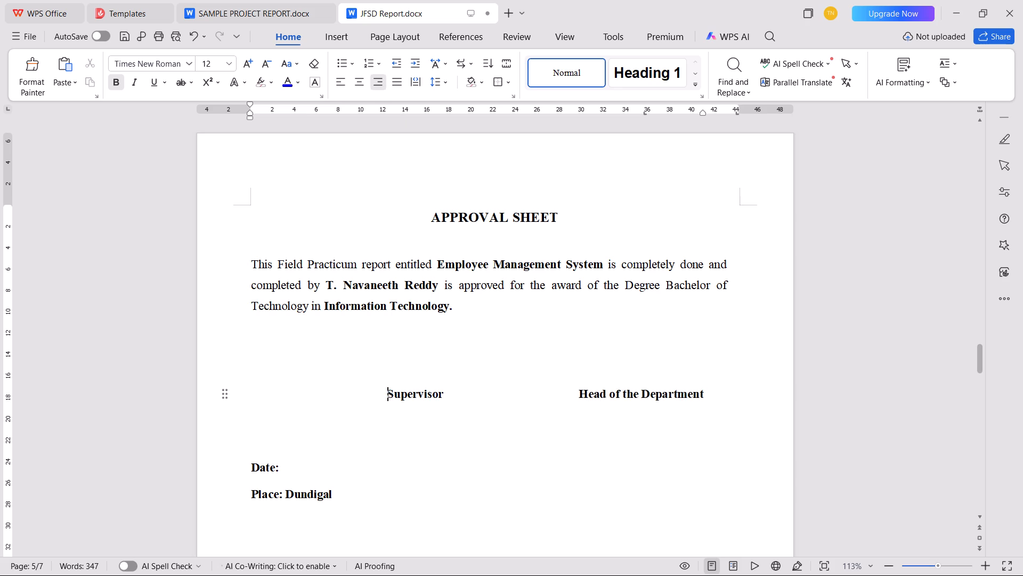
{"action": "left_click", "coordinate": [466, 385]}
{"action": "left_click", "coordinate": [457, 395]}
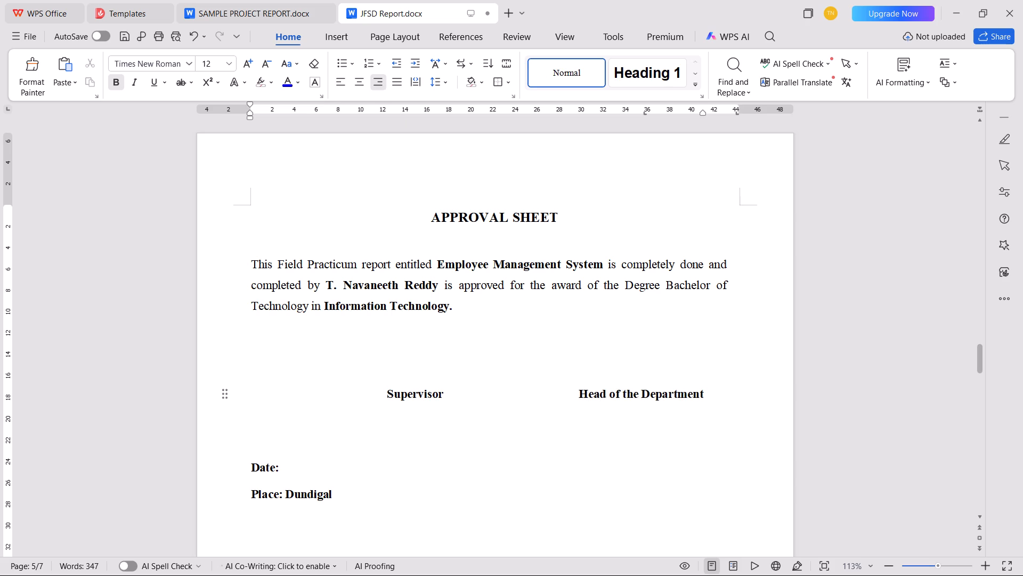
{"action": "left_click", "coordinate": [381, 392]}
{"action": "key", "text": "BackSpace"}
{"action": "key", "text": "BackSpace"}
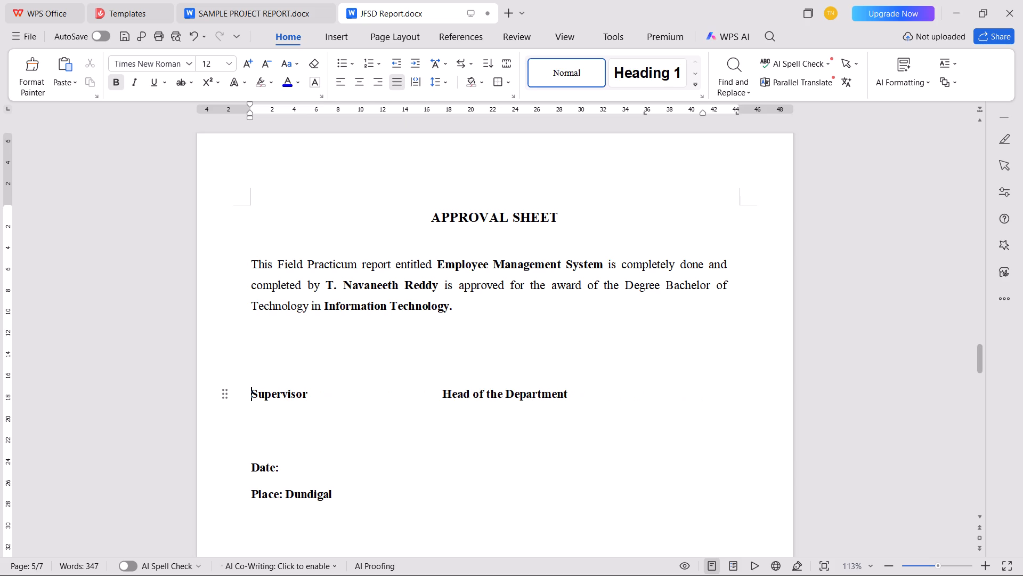
Move "Head of the Department" near the right margin, on the same line as "Supervisor", by adding spaces before it.
{"action": "key", "text": "ctrl+Right"}
{"action": "key", "text": "space"}
{"action": "key", "text": "space"}
{"action": "key", "text": "space"}
{"action": "key", "text": "space"}
{"action": "key", "text": "space"}
{"action": "key", "text": "space"}
{"action": "key", "text": "space"}
{"action": "key", "text": "space"}
{"action": "key", "text": "space"}
{"action": "key", "text": "space"}
{"action": "key", "text": "space"}
{"action": "key", "text": "space"}
{"action": "key", "text": "space"}
{"action": "key", "text": "space"}
{"action": "key", "text": "space"}
{"action": "key", "text": "space"}
{"action": "key", "text": "space"}
{"action": "key", "text": "space"}
{"action": "key", "text": "space"}
{"action": "key", "text": "space"}
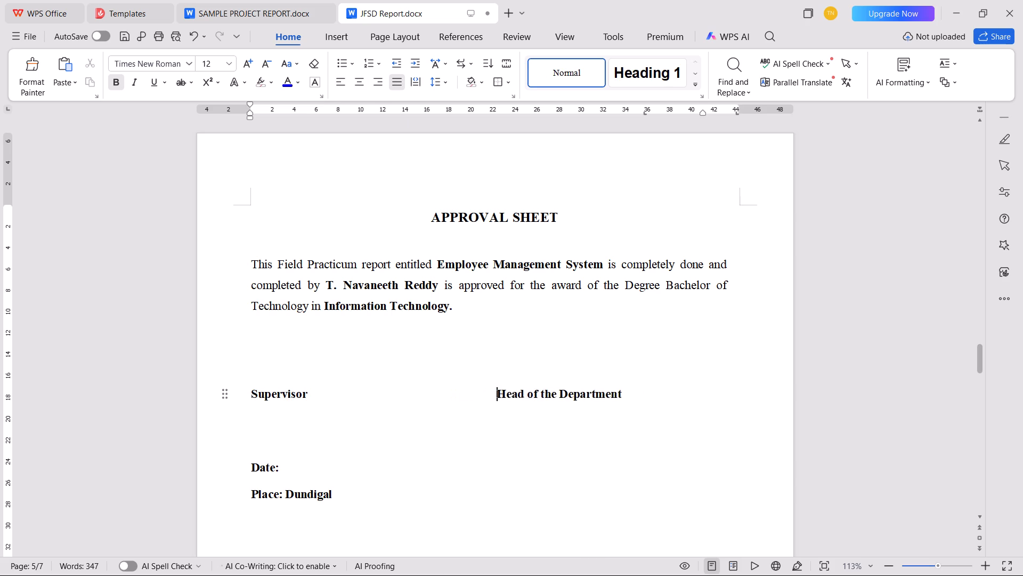
{"action": "key", "text": "space"}
{"action": "key", "text": "space"}
{"action": "key", "text": "space"}
{"action": "key", "text": "space"}
{"action": "key", "text": "BackSpace"}
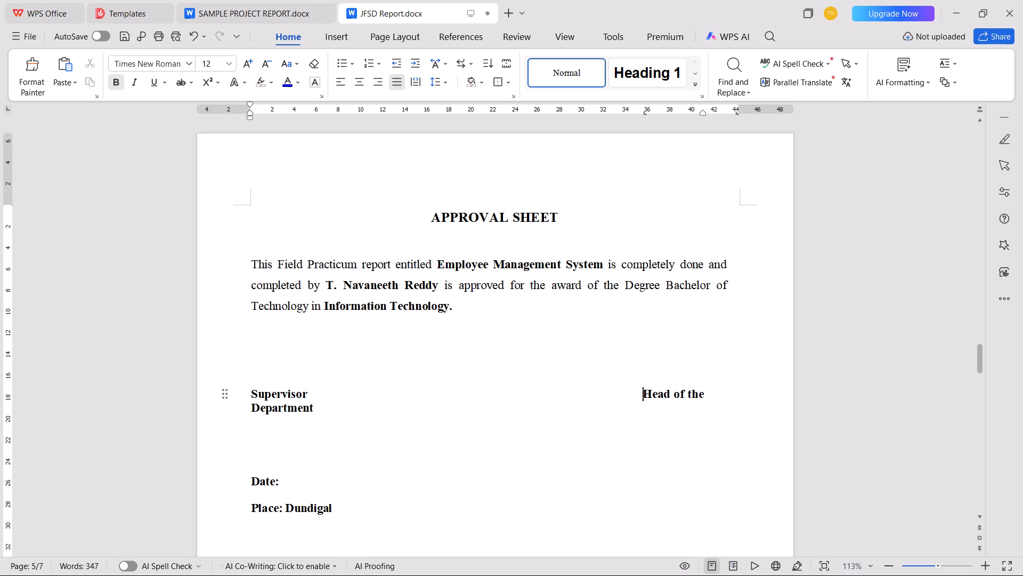
{"action": "key", "text": "BackSpace"}
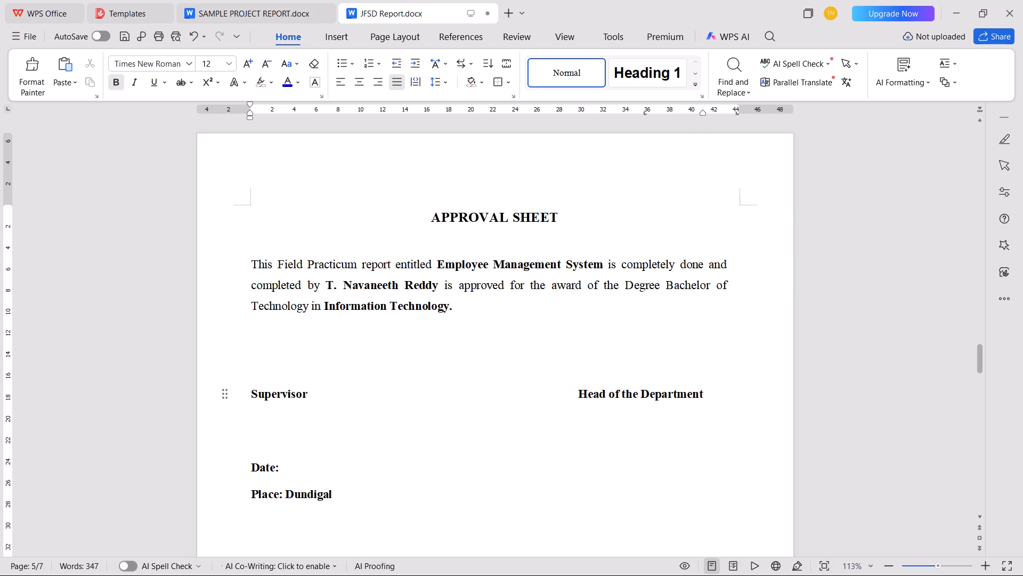
Try to extend the right indent of the Approval Sheet's signature line and move its tab stop at 36 to about 44.
{"action": "left_click_drag", "start_coordinate": [580, 394], "coordinate": [705, 398]}
{"action": "left_click_drag", "start_coordinate": [702, 115], "coordinate": [733, 117]}
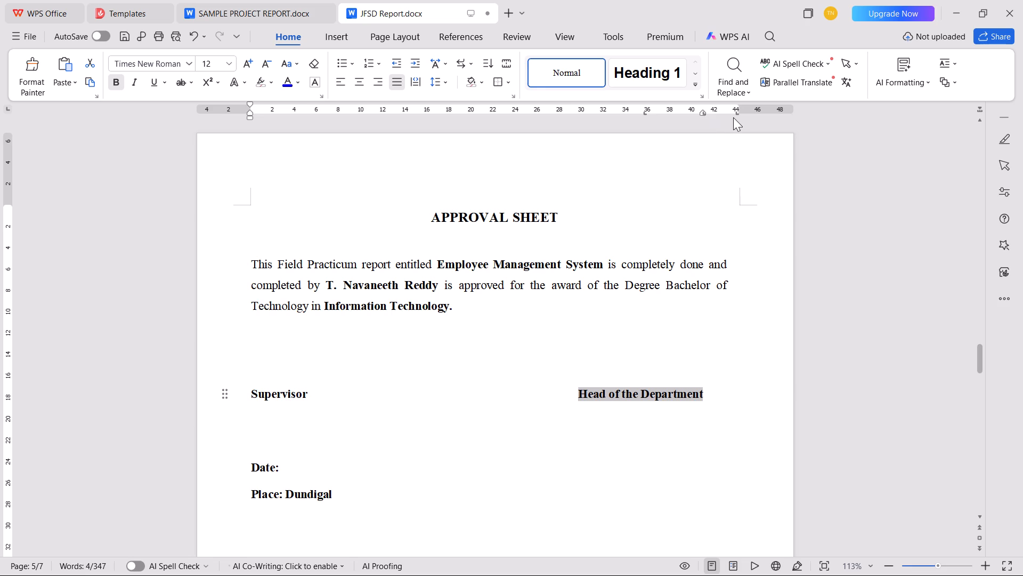
{"action": "left_click_drag", "start_coordinate": [733, 117], "coordinate": [737, 117]}
{"action": "left_click_drag", "start_coordinate": [702, 113], "coordinate": [710, 111]}
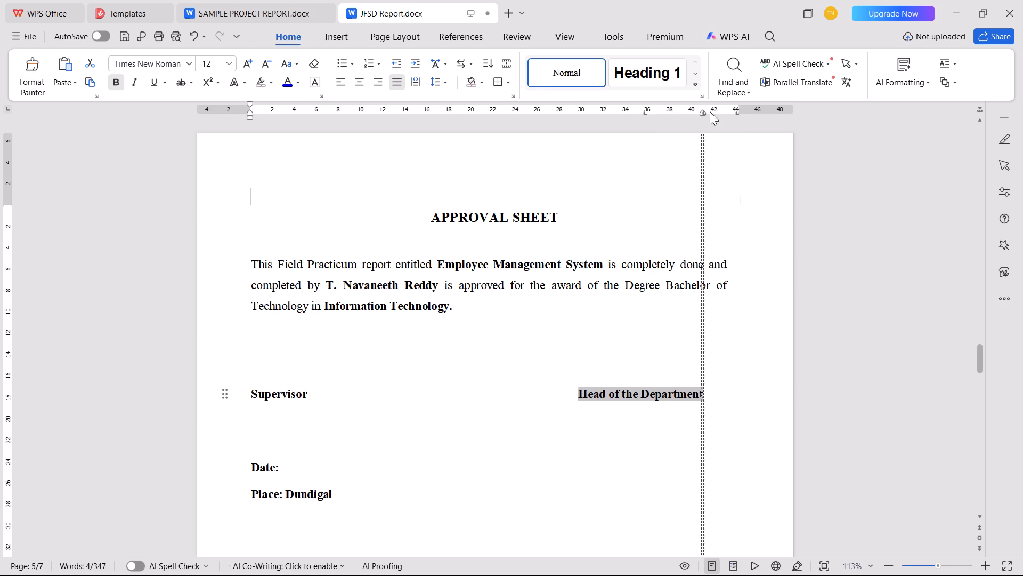
{"action": "left_click_drag", "start_coordinate": [710, 111], "coordinate": [737, 114]}
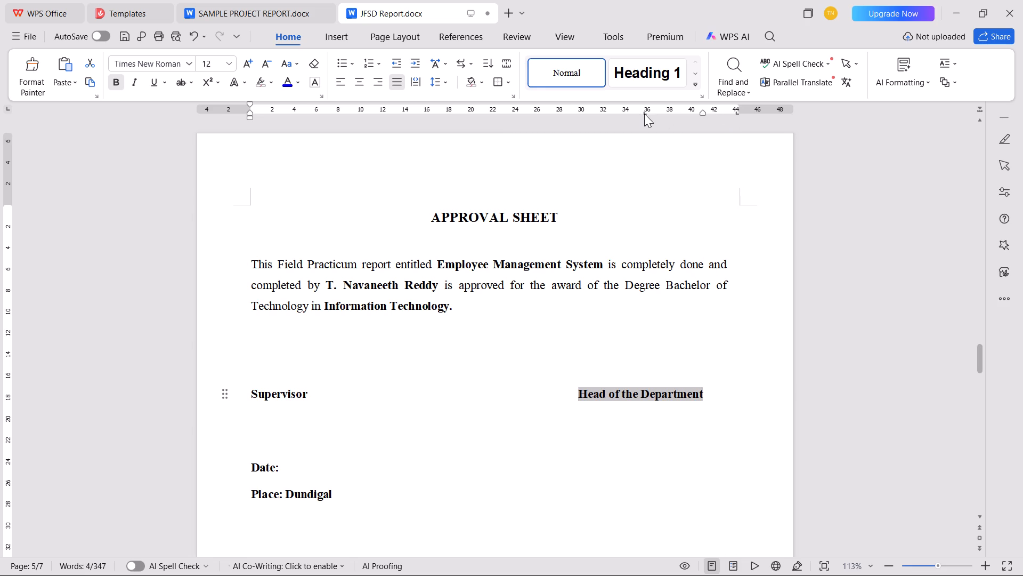
{"action": "left_click_drag", "start_coordinate": [644, 114], "coordinate": [732, 115]}
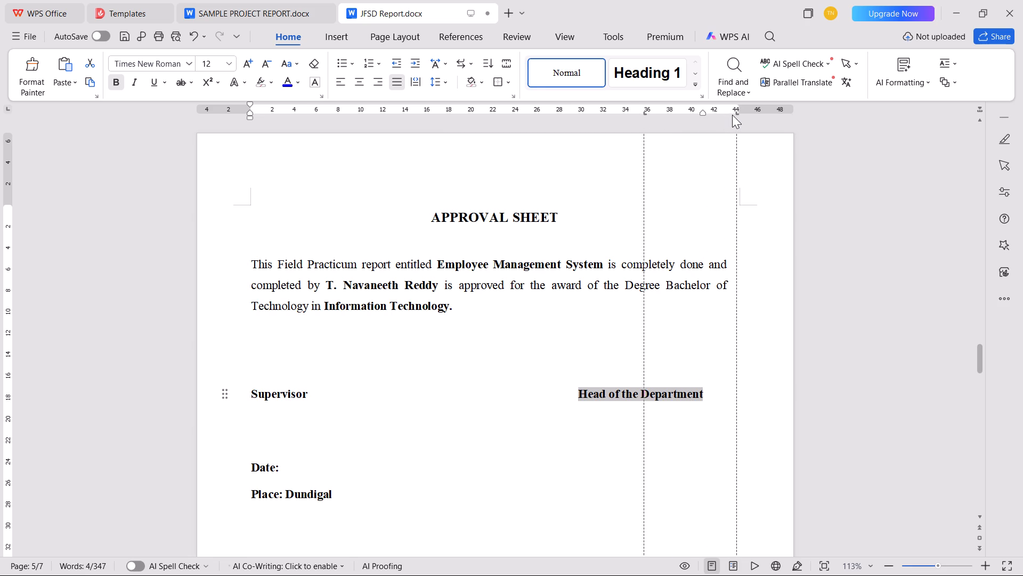
{"action": "left_click_drag", "start_coordinate": [732, 115], "coordinate": [734, 114]}
Review the Approval Sheet layout and save the report.
{"action": "scroll", "coordinate": [644, 253], "scroll_direction": "down", "scroll_amount": 7}
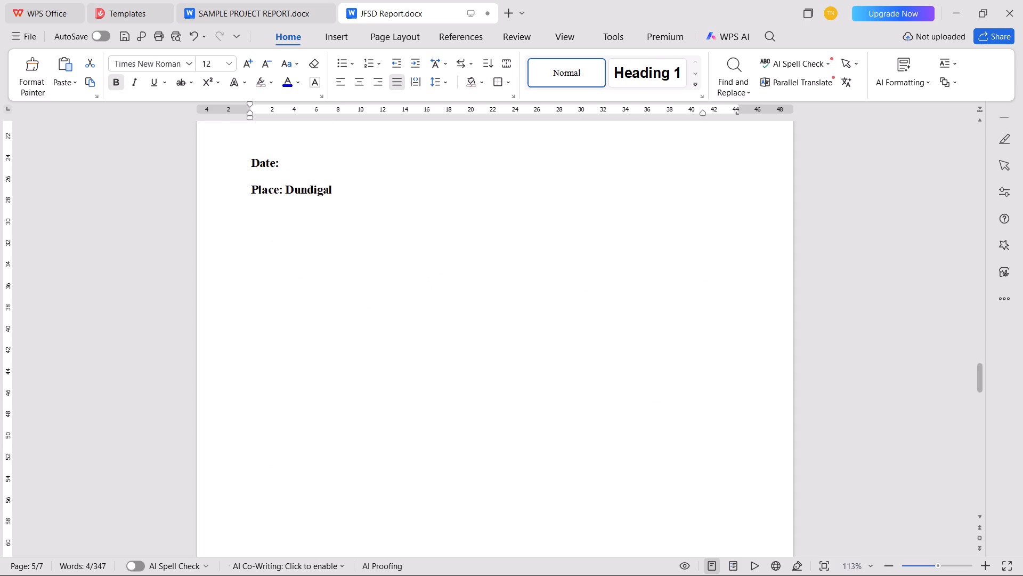
{"action": "scroll", "coordinate": [613, 319], "scroll_direction": "down", "scroll_amount": 2}
{"action": "scroll", "coordinate": [613, 319], "scroll_direction": "up", "scroll_amount": 1}
{"action": "scroll", "coordinate": [613, 319], "scroll_direction": "down", "scroll_amount": 13}
{"action": "scroll", "coordinate": [613, 319], "scroll_direction": "up", "scroll_amount": 11}
{"action": "scroll", "coordinate": [605, 317], "scroll_direction": "down", "scroll_amount": 2}
{"action": "scroll", "coordinate": [597, 316], "scroll_direction": "up", "scroll_amount": 11}
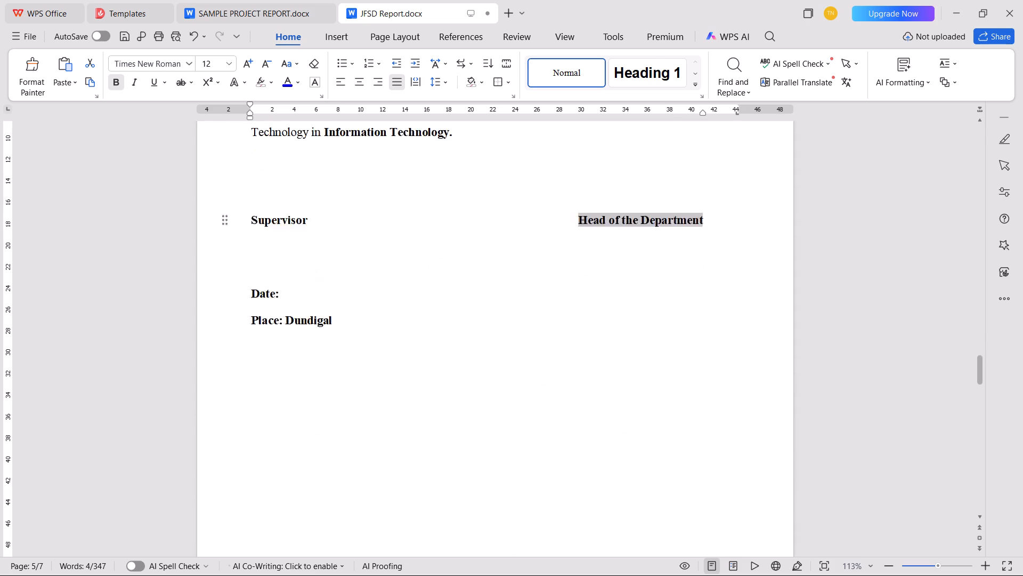
{"action": "scroll", "coordinate": [489, 327], "scroll_direction": "up", "scroll_amount": 1}
{"action": "left_click", "coordinate": [555, 308]}
{"action": "key", "text": "ctrl+s"}
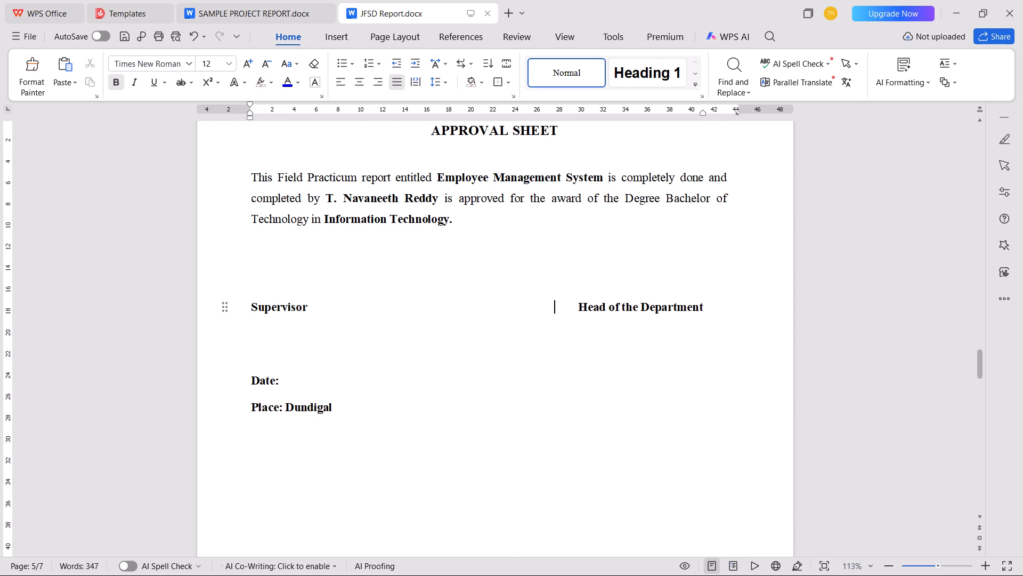
Cut the whole Certificate page content, from the CERTIFICATE heading down to the Date line.
{"action": "scroll", "coordinate": [359, 317], "scroll_direction": "down", "scroll_amount": 2, "text": "ctrl"}
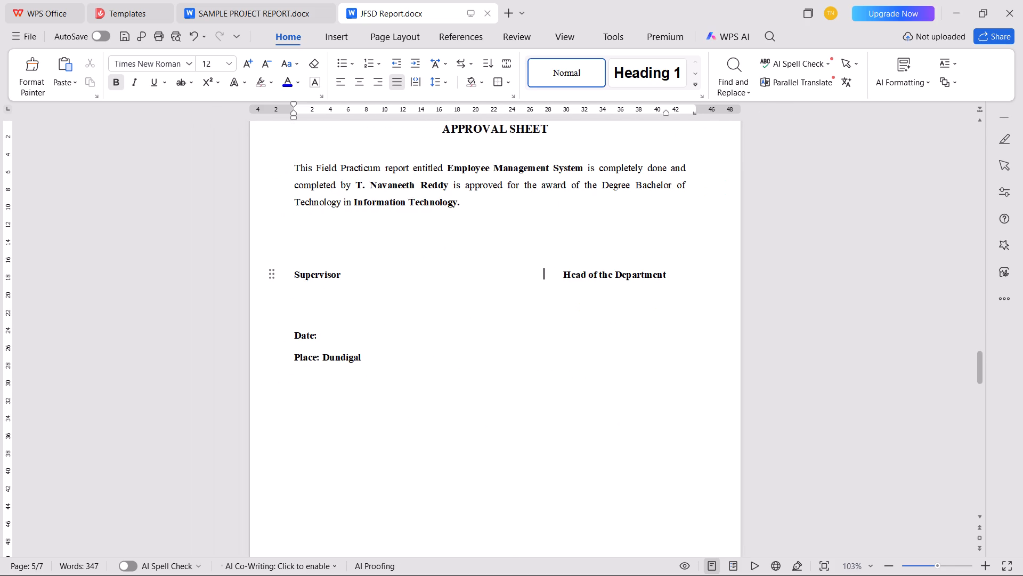
{"action": "scroll", "coordinate": [359, 317], "scroll_direction": "down", "scroll_amount": 18}
{"action": "scroll", "coordinate": [359, 317], "scroll_direction": "up", "scroll_amount": 1}
{"action": "scroll", "coordinate": [359, 317], "scroll_direction": "down", "scroll_amount": 1}
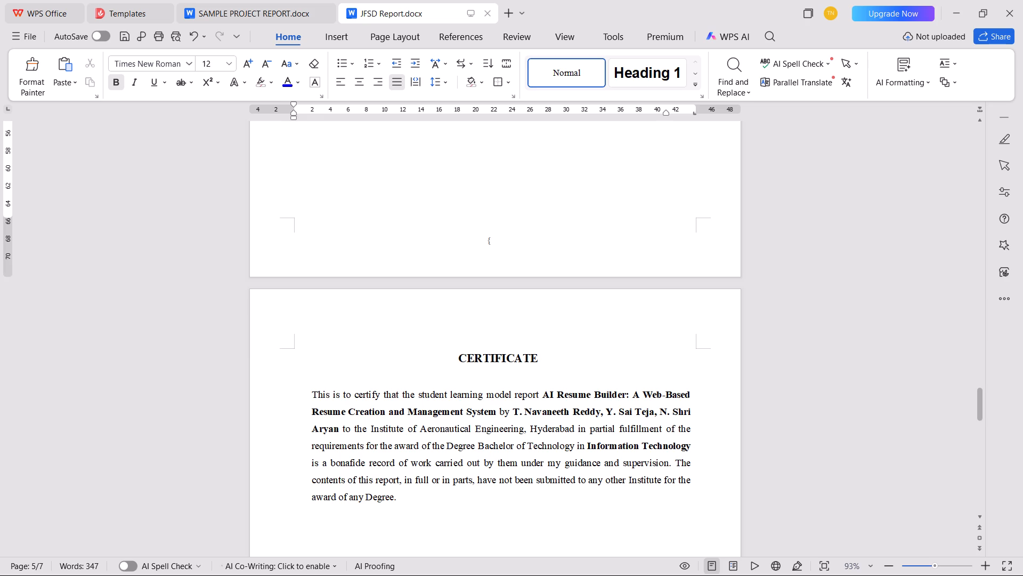
{"action": "left_click_drag", "start_coordinate": [270, 357], "coordinate": [261, 444]}
{"action": "scroll", "coordinate": [271, 419], "scroll_direction": "down", "scroll_amount": 6}
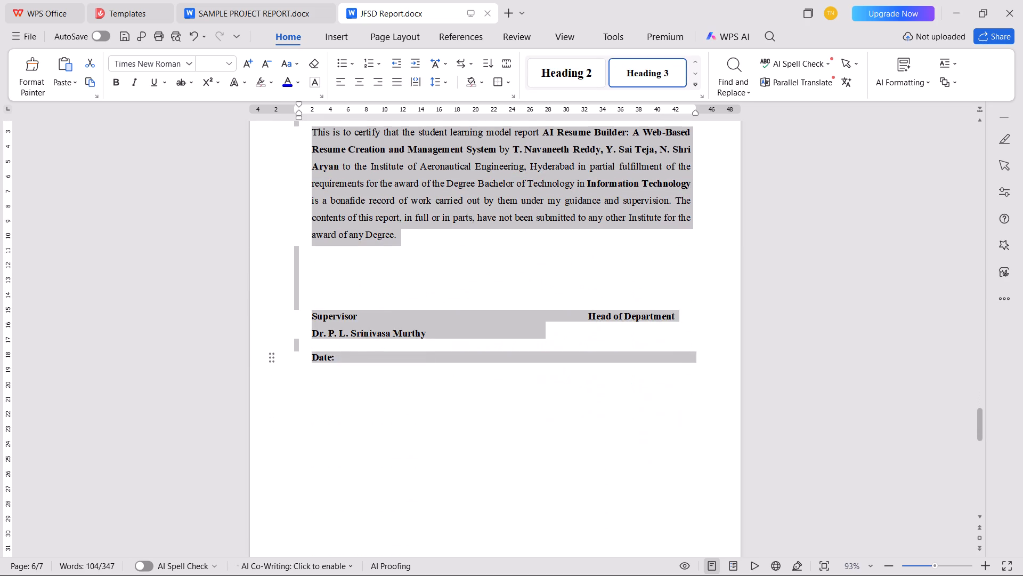
{"action": "scroll", "coordinate": [261, 444], "scroll_direction": "down", "scroll_amount": 1}
{"action": "left_click_drag", "start_coordinate": [261, 444], "coordinate": [261, 376]}
{"action": "key", "text": "ctrl+x"}
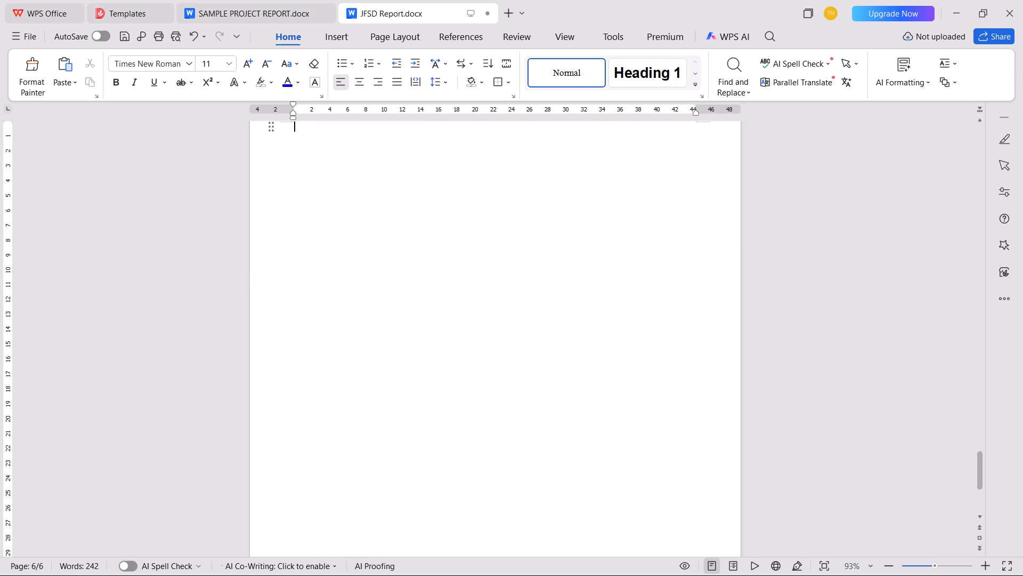
Delete the empty page left after the Approval Sheet, keeping "Place: Dundigal" as the document's last line.
{"action": "scroll", "coordinate": [334, 380], "scroll_direction": "up", "scroll_amount": 7}
{"action": "key", "text": "BackSpace"}
{"action": "scroll", "coordinate": [380, 375], "scroll_direction": "down", "scroll_amount": 15}
{"action": "left_click", "coordinate": [367, 415]}
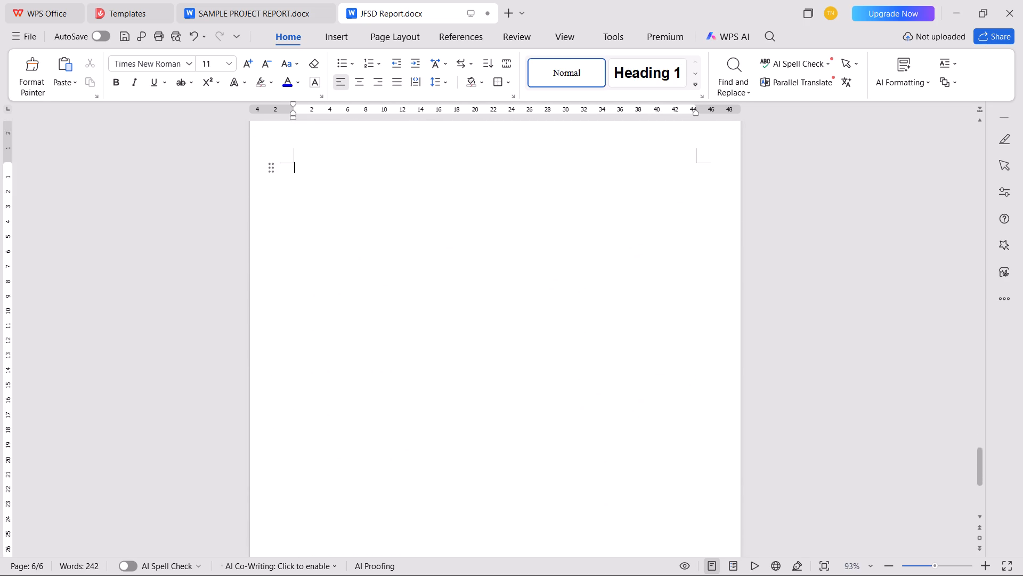
{"action": "key", "text": "BackSpace"}
{"action": "scroll", "coordinate": [368, 415], "scroll_direction": "down", "scroll_amount": 10}
{"action": "scroll", "coordinate": [369, 412], "scroll_direction": "up", "scroll_amount": 1}
{"action": "scroll", "coordinate": [369, 412], "scroll_direction": "down", "scroll_amount": 16}
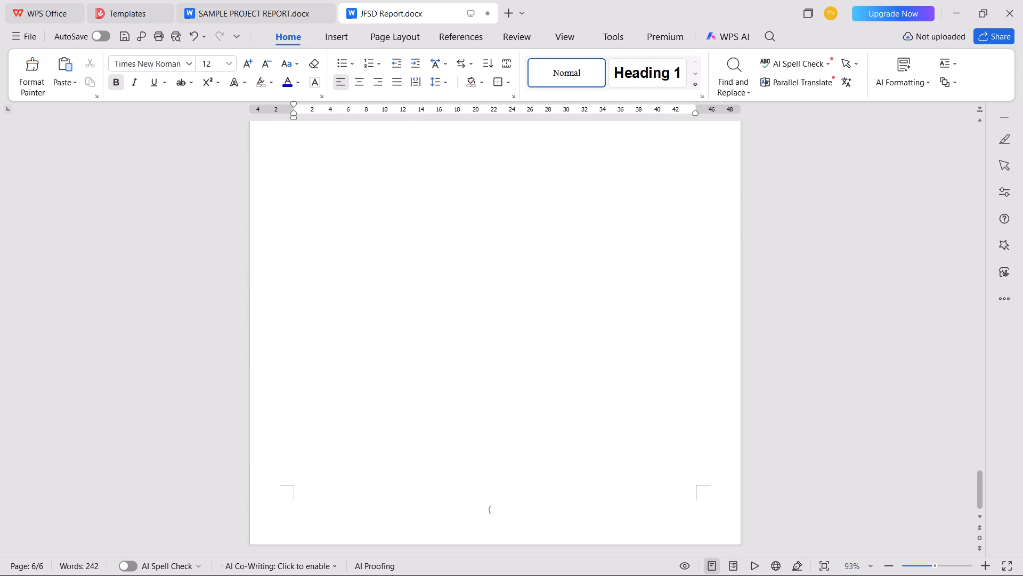
{"action": "scroll", "coordinate": [364, 439], "scroll_direction": "down", "scroll_amount": 2}
{"action": "scroll", "coordinate": [368, 443], "scroll_direction": "up", "scroll_amount": 14}
{"action": "scroll", "coordinate": [371, 433], "scroll_direction": "down", "scroll_amount": 2}
{"action": "scroll", "coordinate": [367, 436], "scroll_direction": "up", "scroll_amount": 7}
{"action": "scroll", "coordinate": [351, 442], "scroll_direction": "down", "scroll_amount": 1}
{"action": "scroll", "coordinate": [351, 442], "scroll_direction": "up", "scroll_amount": 7}
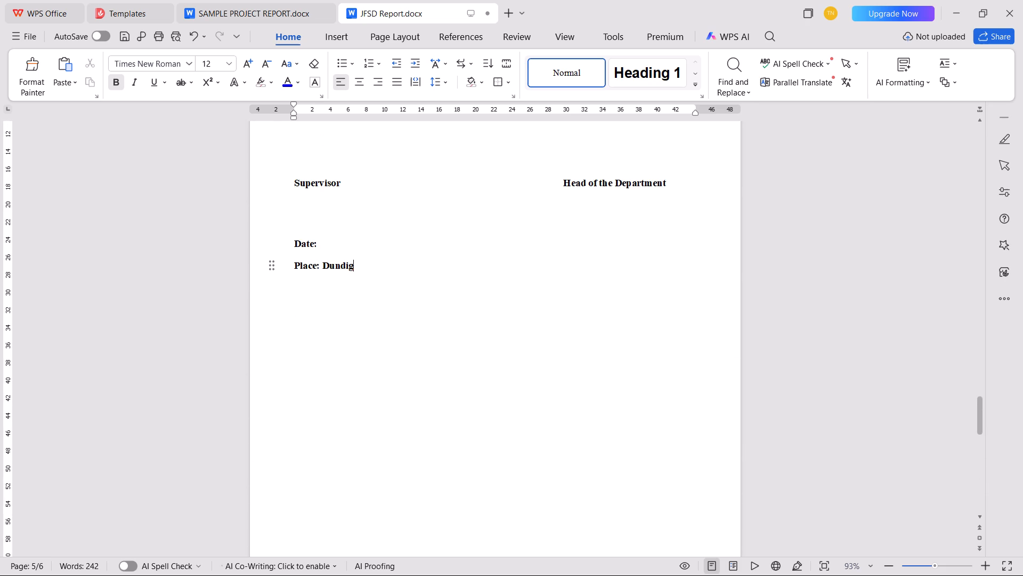
{"action": "type", "text": "al"}
{"action": "key", "text": "Right"}
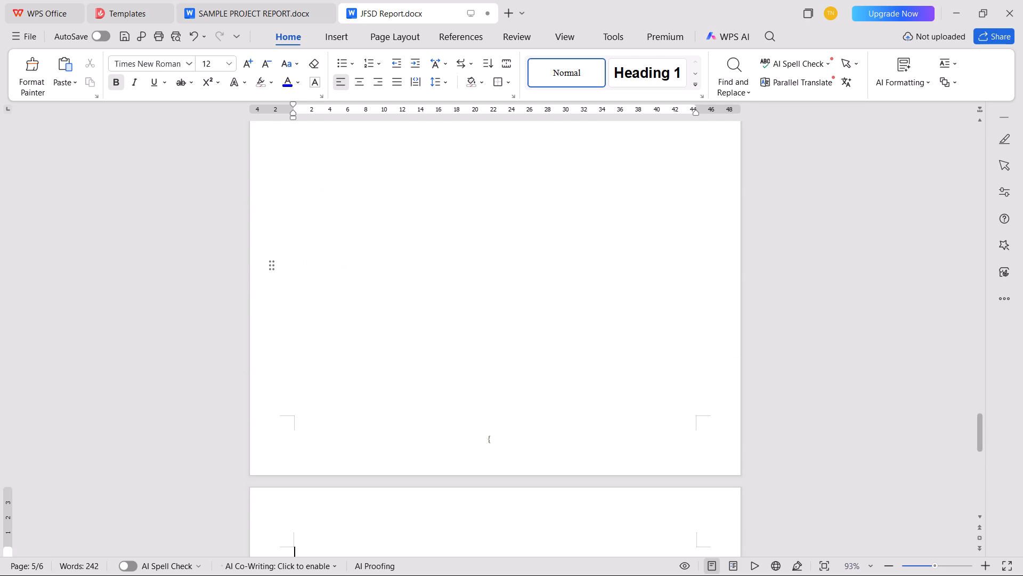
{"action": "key", "text": "Delete"}
{"action": "scroll", "coordinate": [348, 449], "scroll_direction": "up", "scroll_amount": 3}
{"action": "key", "text": "BackSpace"}
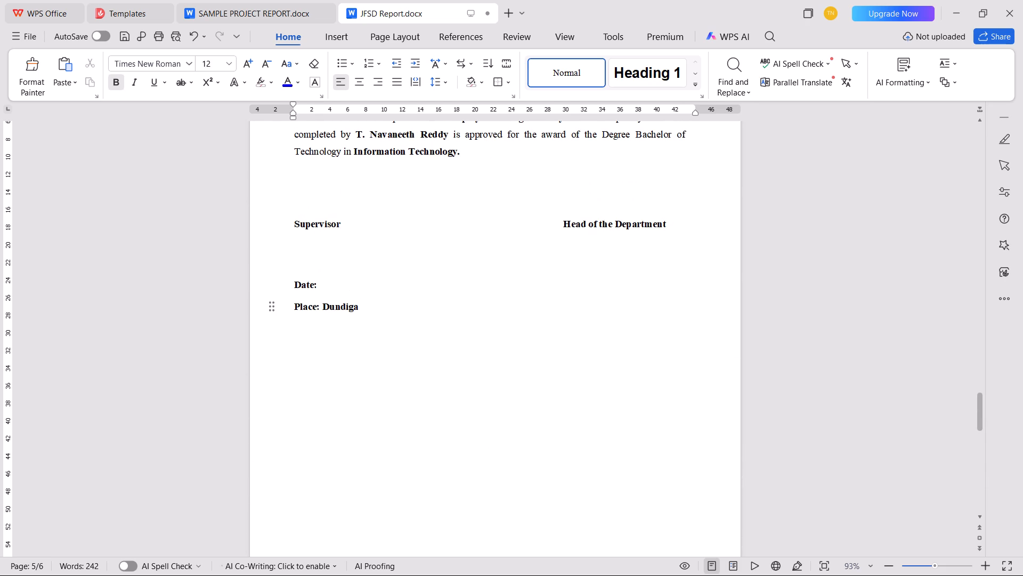
{"action": "key", "text": "l"}
{"action": "key", "text": "Delete"}
{"action": "scroll", "coordinate": [456, 473], "scroll_direction": "down", "scroll_amount": 10}
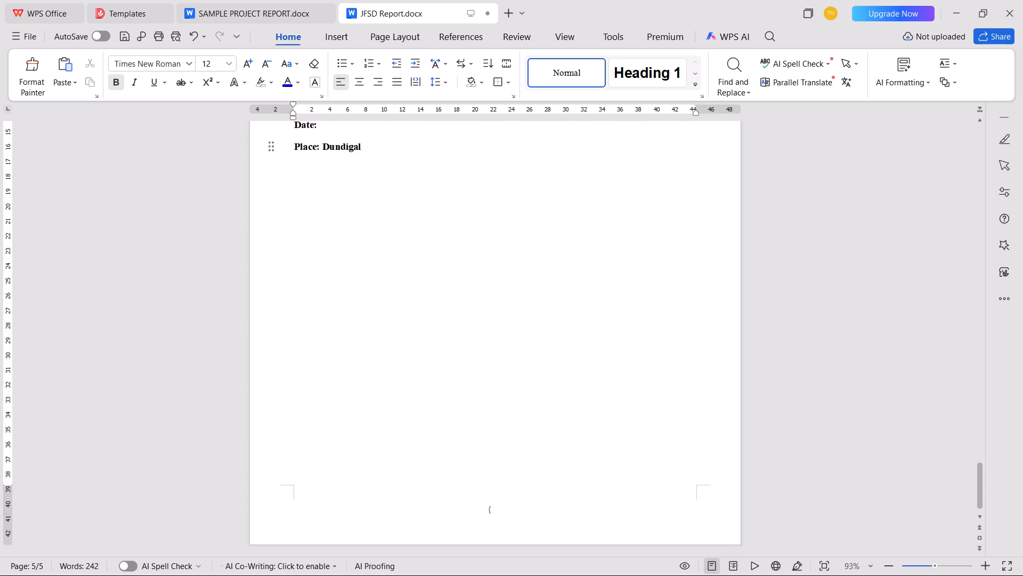
{"action": "scroll", "coordinate": [485, 445], "scroll_direction": "down", "scroll_amount": 4}
{"action": "scroll", "coordinate": [478, 429], "scroll_direction": "up", "scroll_amount": 19}
Insert a blank page after the declaration's student signature block, before the Approval Sheet.
{"action": "left_click", "coordinate": [434, 367]}
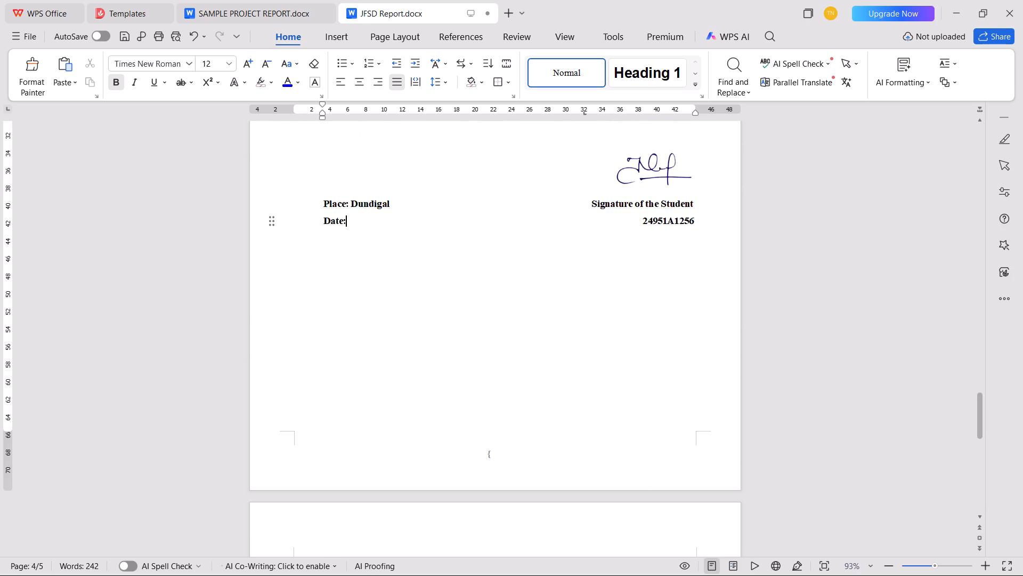
{"action": "key", "text": "Right"}
{"action": "key", "text": "Right"}
{"action": "key", "text": "Right"}
{"action": "key", "text": "Right"}
{"action": "key", "text": "Right"}
{"action": "key", "text": "Right"}
{"action": "key", "text": "Right"}
{"action": "key", "text": "Right"}
{"action": "key", "text": "Right"}
{"action": "key", "text": "Right"}
{"action": "key", "text": "Right"}
{"action": "key", "text": "Right"}
{"action": "key", "text": "Right"}
{"action": "key", "text": "Right"}
{"action": "key", "text": "Right"}
{"action": "key", "text": "Right"}
{"action": "key", "text": "Right"}
{"action": "key", "text": "Right"}
{"action": "key", "text": "Right"}
{"action": "key", "text": "Right"}
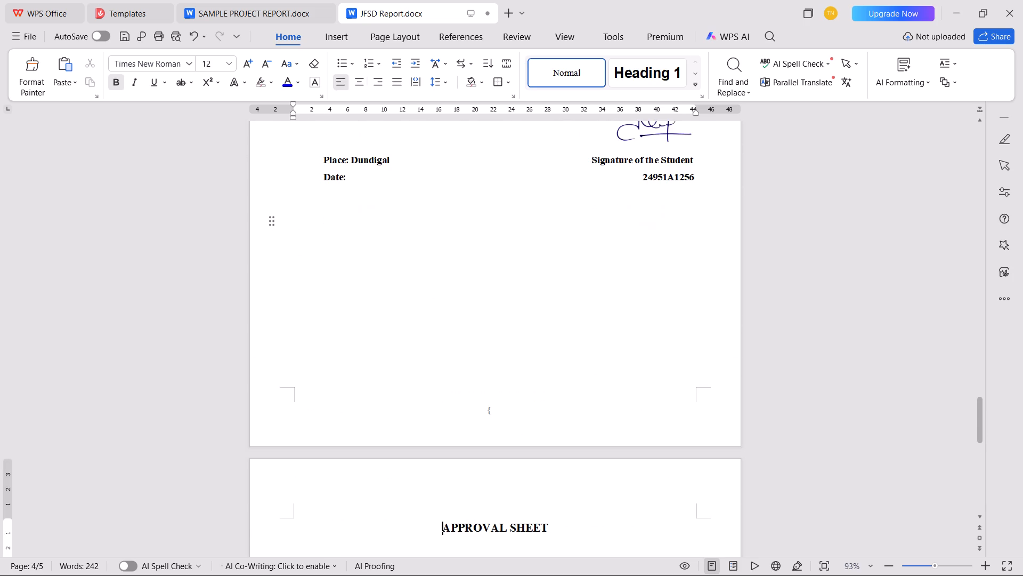
{"action": "key", "text": "Left"}
{"action": "key", "text": "Left"}
{"action": "key", "text": "Left"}
{"action": "key", "text": "Left"}
{"action": "key", "text": "Left"}
{"action": "key", "text": "Left"}
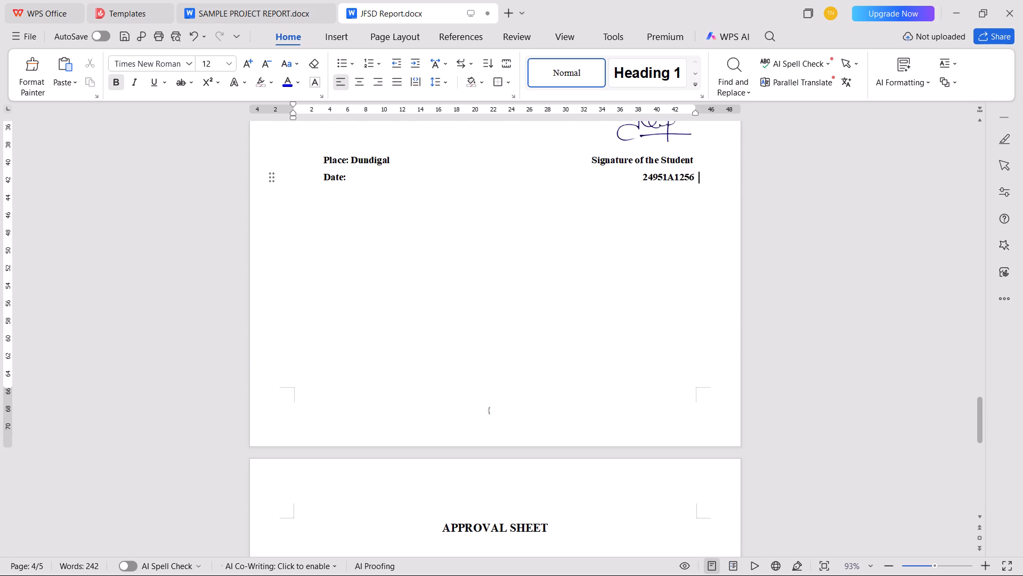
{"action": "left_click", "coordinate": [339, 37]}
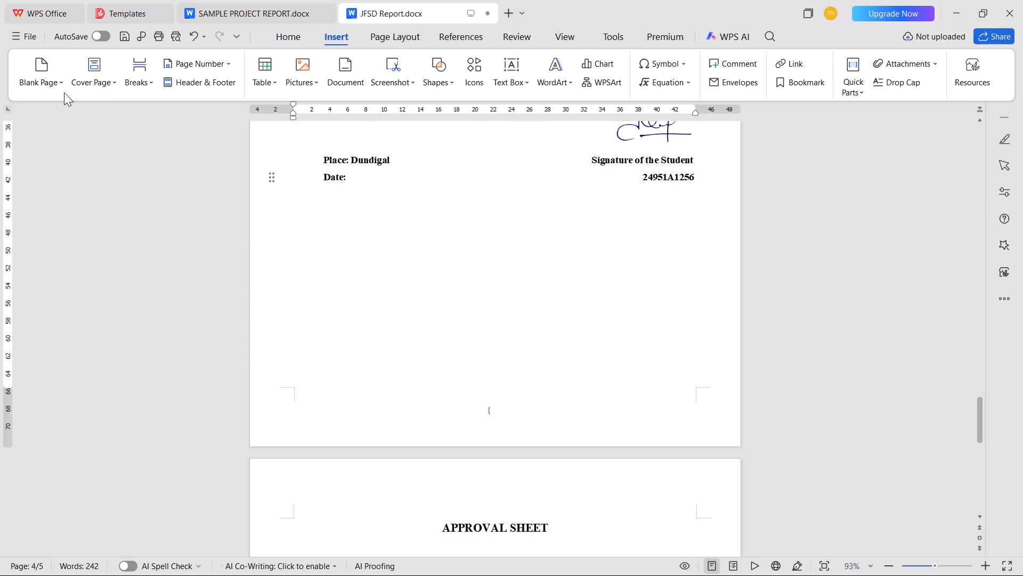
{"action": "left_click", "coordinate": [55, 77]}
{"action": "left_click", "coordinate": [61, 106]}
{"action": "scroll", "coordinate": [350, 322], "scroll_direction": "up", "scroll_amount": 5}
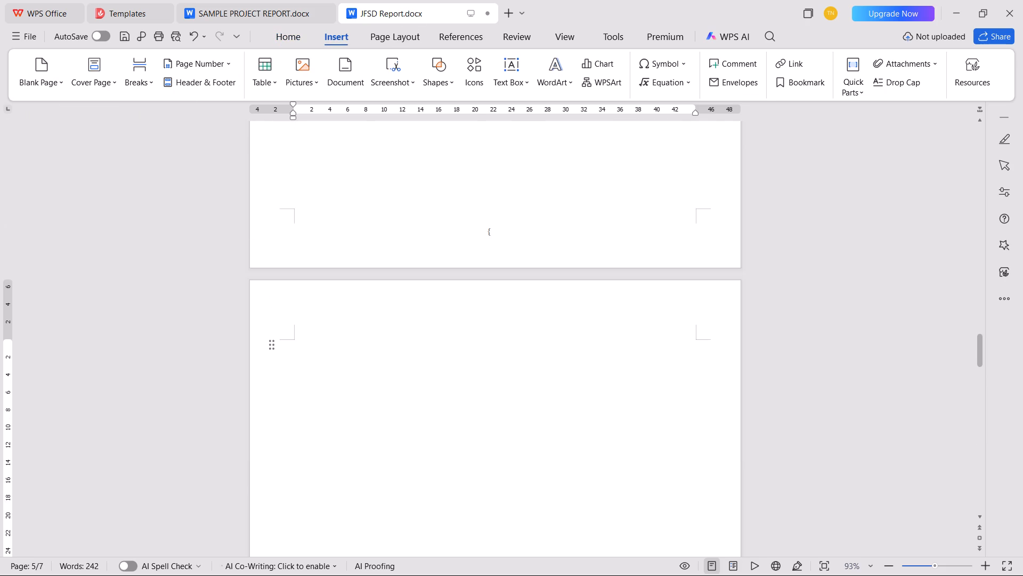
Paste the cut Certificate content onto the new blank page.
{"action": "key", "text": "ctrl+v"}
{"action": "scroll", "coordinate": [353, 322], "scroll_direction": "up", "scroll_amount": 7}
{"action": "scroll", "coordinate": [354, 322], "scroll_direction": "down", "scroll_amount": 2}
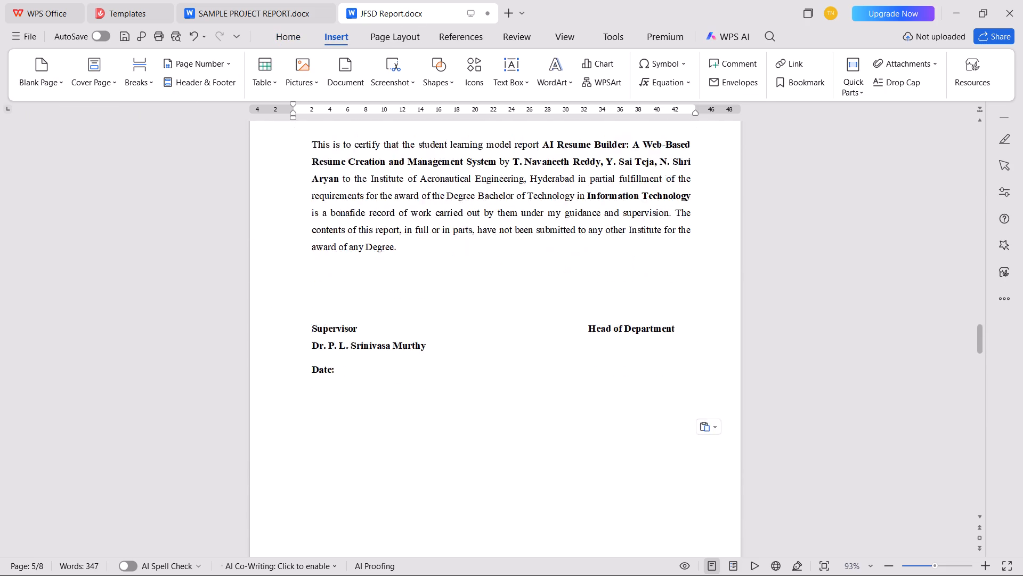
Retype the end of the Certificate's date label as "Date :" and delete the empty pages before the Approval Sheet.
{"action": "scroll", "coordinate": [354, 331], "scroll_direction": "down", "scroll_amount": 16}
{"action": "key", "text": "BackSpace"}
{"action": "scroll", "coordinate": [401, 360], "scroll_direction": "up", "scroll_amount": 7}
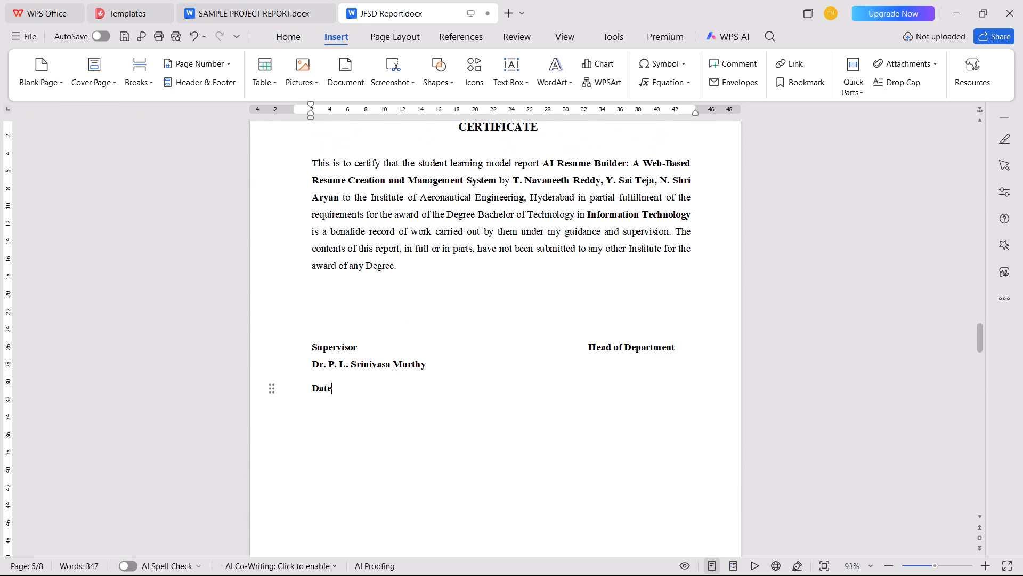
{"action": "key", "text": "space"}
{"action": "type", "text": ":"}
{"action": "key", "text": "Delete"}
{"action": "scroll", "coordinate": [402, 360], "scroll_direction": "down", "scroll_amount": 4}
{"action": "scroll", "coordinate": [407, 359], "scroll_direction": "up", "scroll_amount": 2}
{"action": "scroll", "coordinate": [408, 357], "scroll_direction": "down", "scroll_amount": 5}
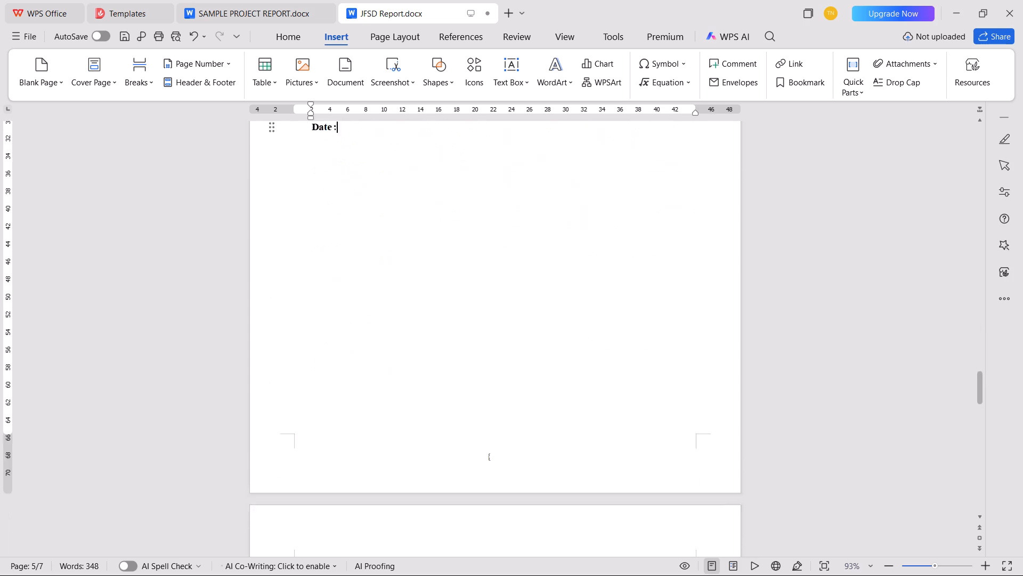
{"action": "scroll", "coordinate": [408, 357], "scroll_direction": "down", "scroll_amount": 11}
{"action": "left_click", "coordinate": [409, 355]}
{"action": "key", "text": "Delete"}
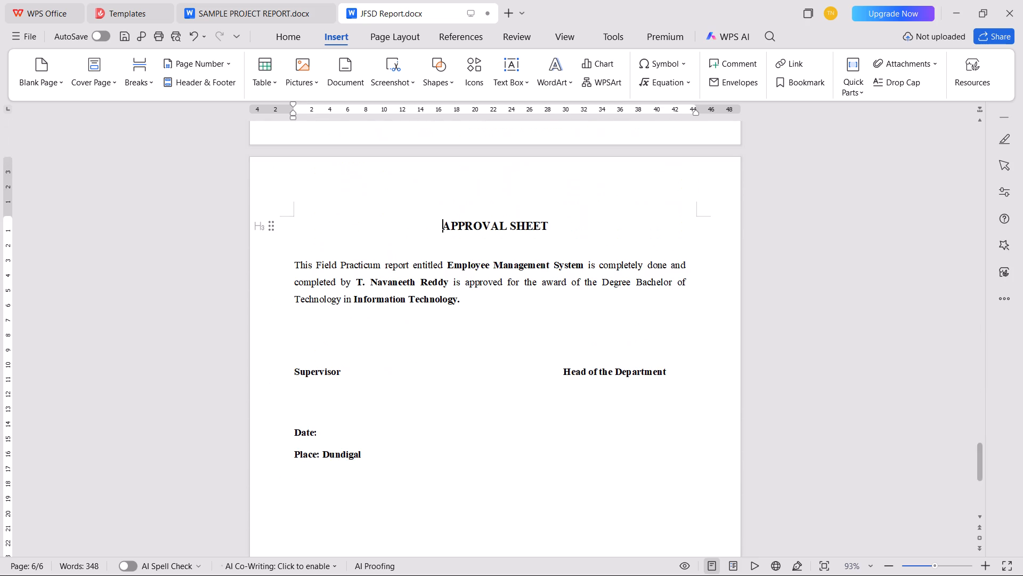
Replace the name beneath Supervisor on the Certificate with the new supervisor's title, initial and surname.
{"action": "scroll", "coordinate": [375, 315], "scroll_direction": "up", "scroll_amount": 19}
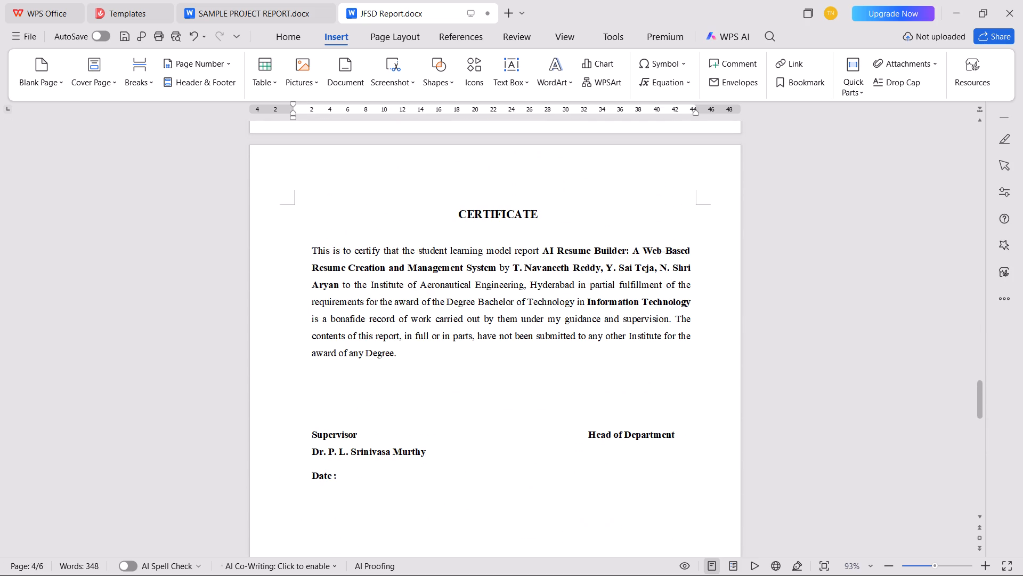
{"action": "left_click", "coordinate": [437, 449]}
{"action": "key", "text": "ctrl+BackSpace"}
{"action": "key", "text": "ctrl+BackSpace"}
{"action": "key", "text": "ctrl+BackSpace"}
{"action": "key", "text": "ctrl+BackSpace"}
{"action": "key", "text": "ctrl+BackSpace"}
{"action": "key", "text": "ctrl+BackSpace"}
{"action": "key", "text": "ctrl+BackSpace"}
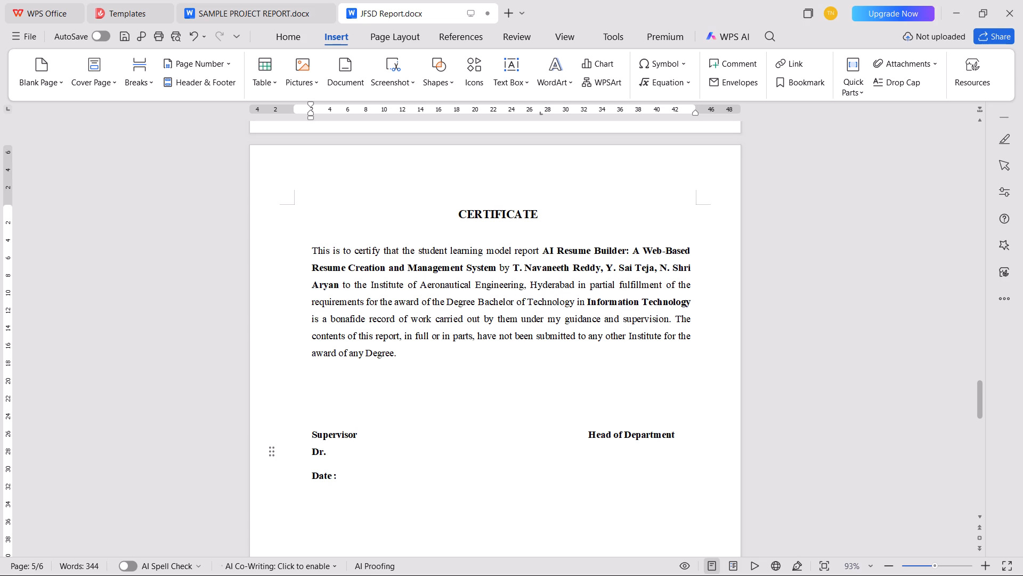
{"action": "key", "text": "BackSpace"}
{"action": "key", "text": "BackSpace"}
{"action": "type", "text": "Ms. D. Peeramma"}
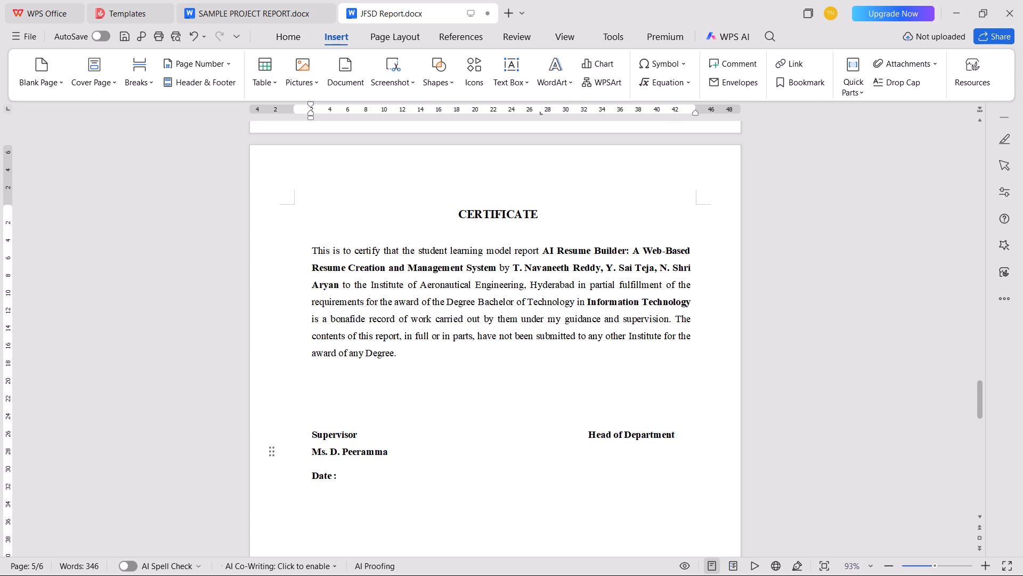
Switch to another open document and look for the supervisor's full name for the Certificate.
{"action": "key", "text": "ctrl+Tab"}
{"action": "scroll", "coordinate": [355, 400], "scroll_direction": "down", "scroll_amount": 2}
{"action": "scroll", "coordinate": [355, 398], "scroll_direction": "up", "scroll_amount": 1}
{"action": "scroll", "coordinate": [355, 398], "scroll_direction": "down", "scroll_amount": 7}
{"action": "scroll", "coordinate": [350, 385], "scroll_direction": "up", "scroll_amount": 1}
{"action": "scroll", "coordinate": [353, 383], "scroll_direction": "down", "scroll_amount": 1}
{"action": "scroll", "coordinate": [511, 310], "scroll_direction": "down", "scroll_amount": 5}
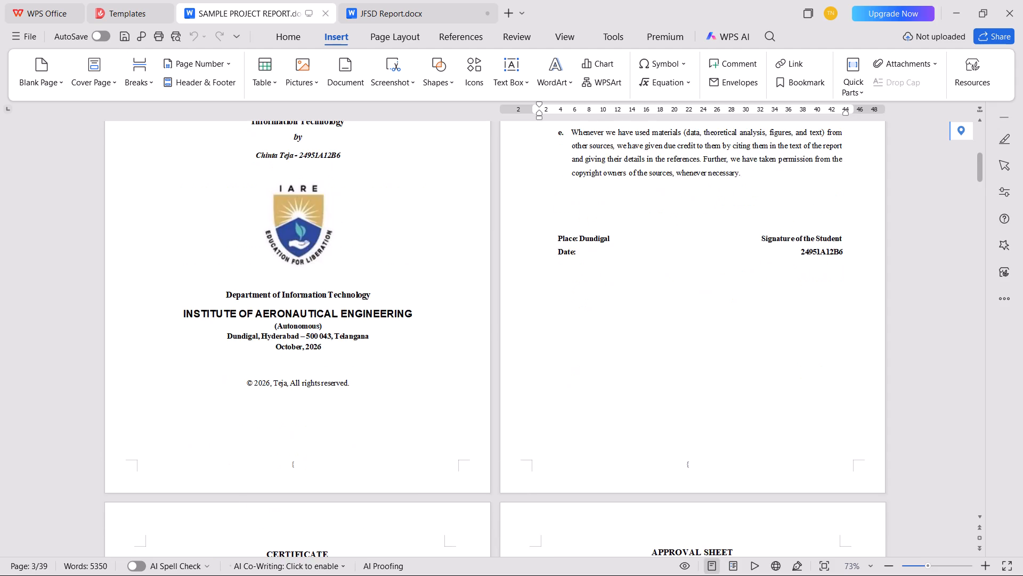
Copy the supervisor's full name from the sample report's Certificate and paste it over the name beneath Supervisor in the JFSD Report.
{"action": "scroll", "coordinate": [590, 321], "scroll_direction": "down", "scroll_amount": 9}
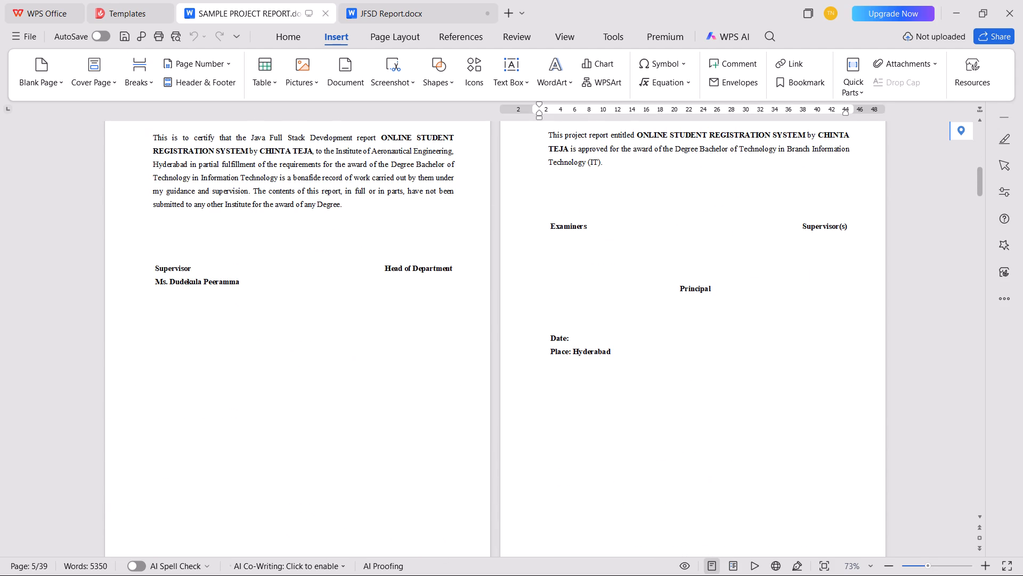
{"action": "left_click", "coordinate": [160, 279]}
{"action": "left_click_drag", "start_coordinate": [160, 279], "coordinate": [215, 279]}
{"action": "key", "text": "ctrl+c"}
{"action": "left_click", "coordinate": [374, 11]}
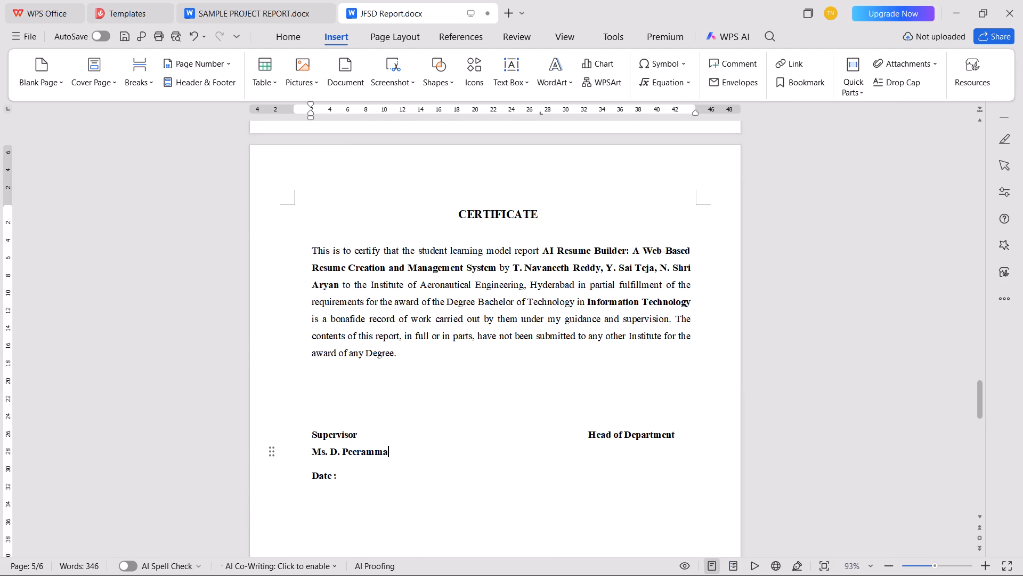
{"action": "left_click", "coordinate": [319, 455]}
{"action": "left_click_drag", "start_coordinate": [319, 455], "coordinate": [359, 451]}
{"action": "key", "text": "ctrl+v"}
Set the pasted supervisor's name on the Certificate to font size 12.
{"action": "left_click", "coordinate": [324, 436]}
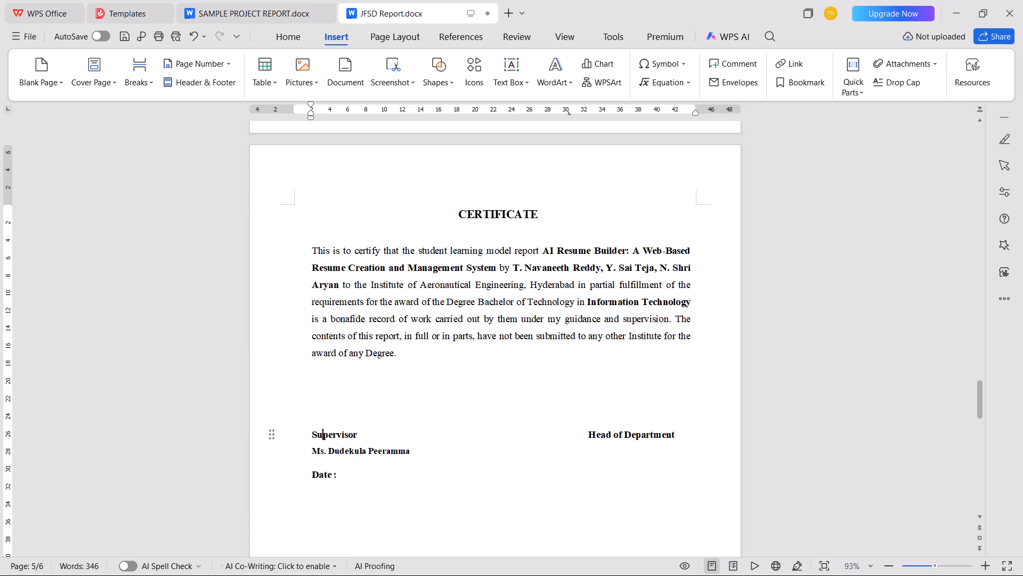
{"action": "left_click", "coordinate": [283, 44]}
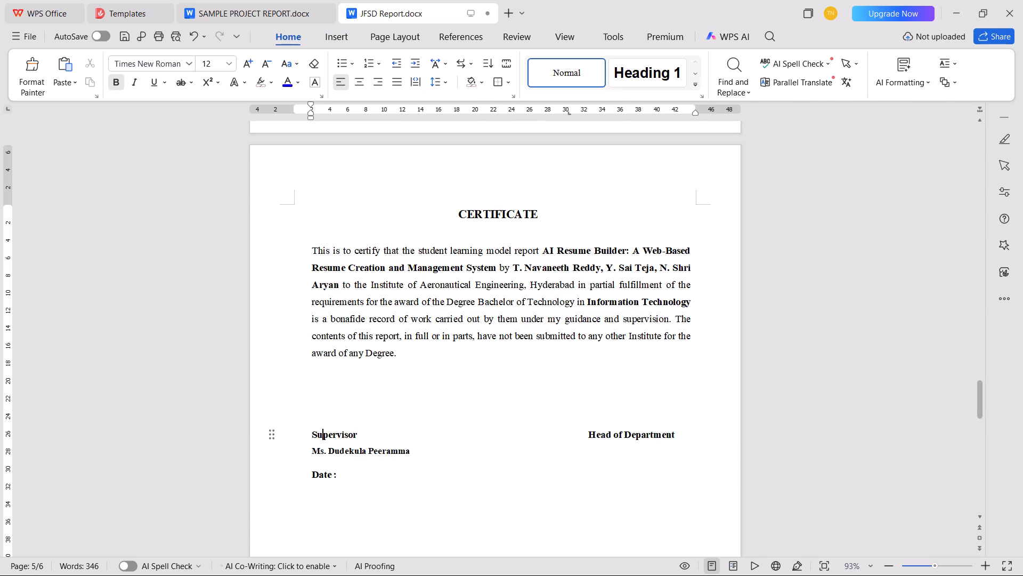
{"action": "triple_click", "coordinate": [325, 449]}
{"action": "left_click", "coordinate": [222, 64]}
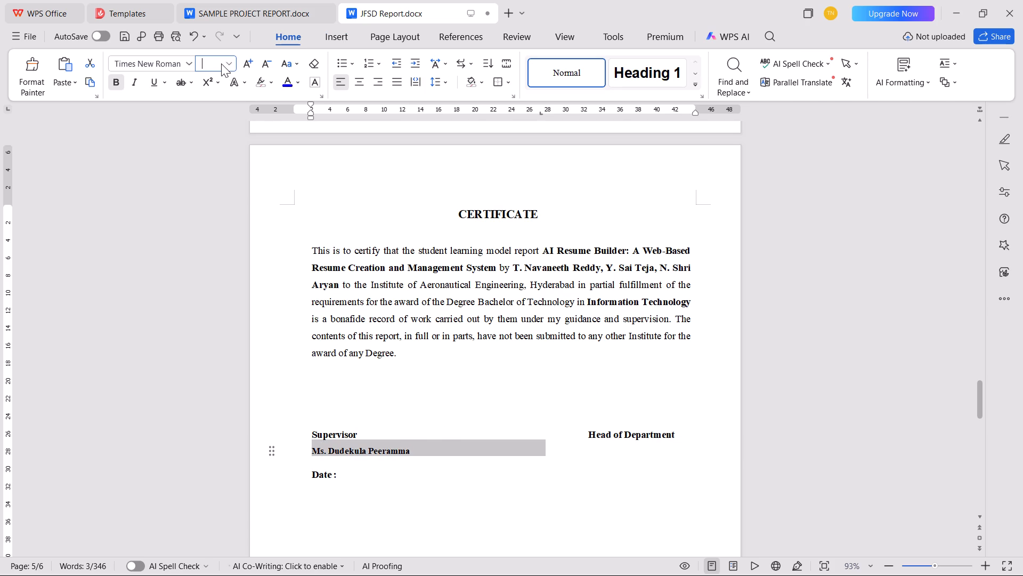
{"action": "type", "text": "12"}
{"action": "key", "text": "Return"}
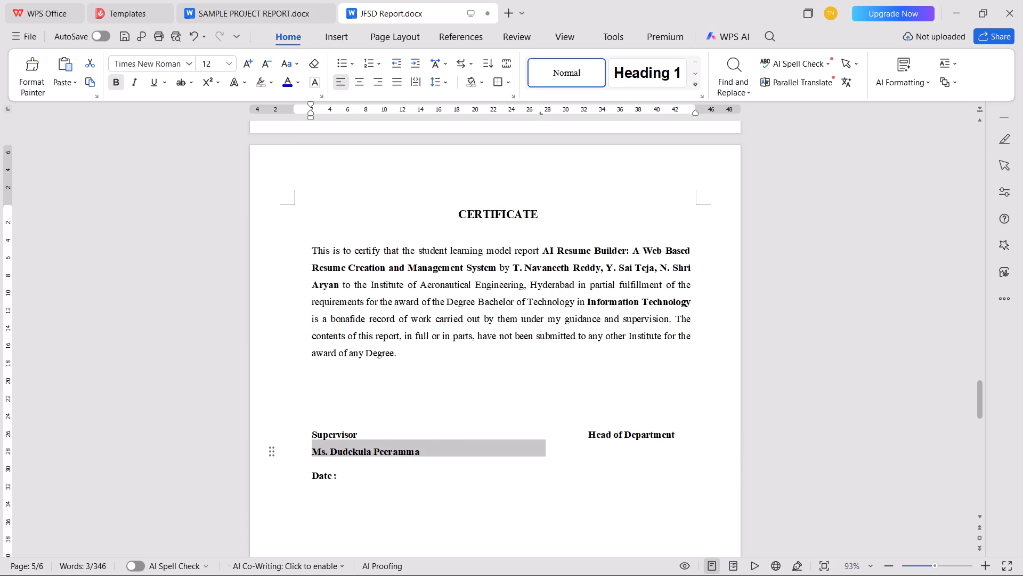
Remove the extra blank space between the supervisor's name and the Date line on the Certificate.
{"action": "left_click", "coordinate": [437, 452]}
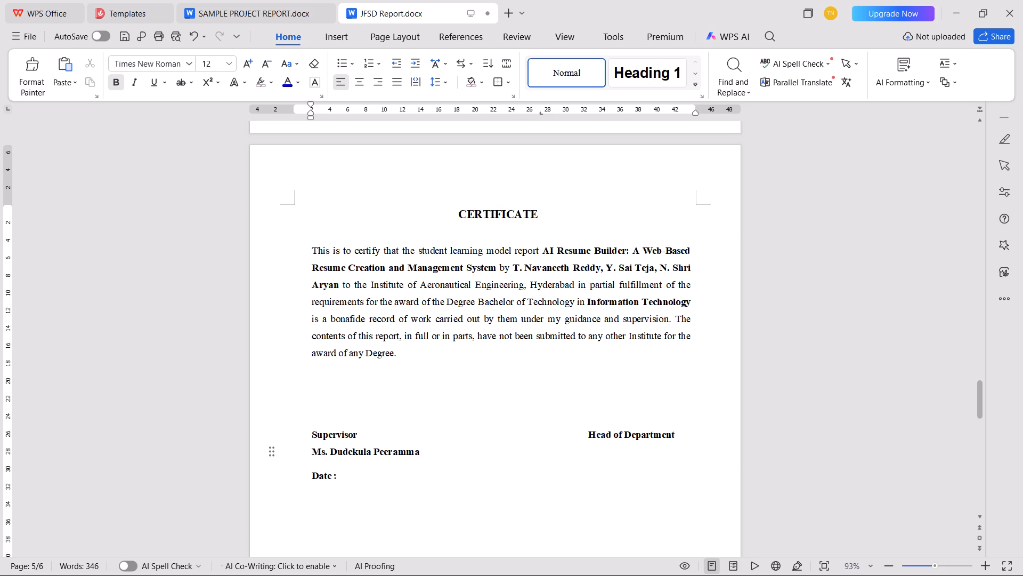
{"action": "key", "text": "Right"}
{"action": "key", "text": "BackSpace"}
{"action": "key", "text": "Right"}
{"action": "key", "text": "BackSpace"}
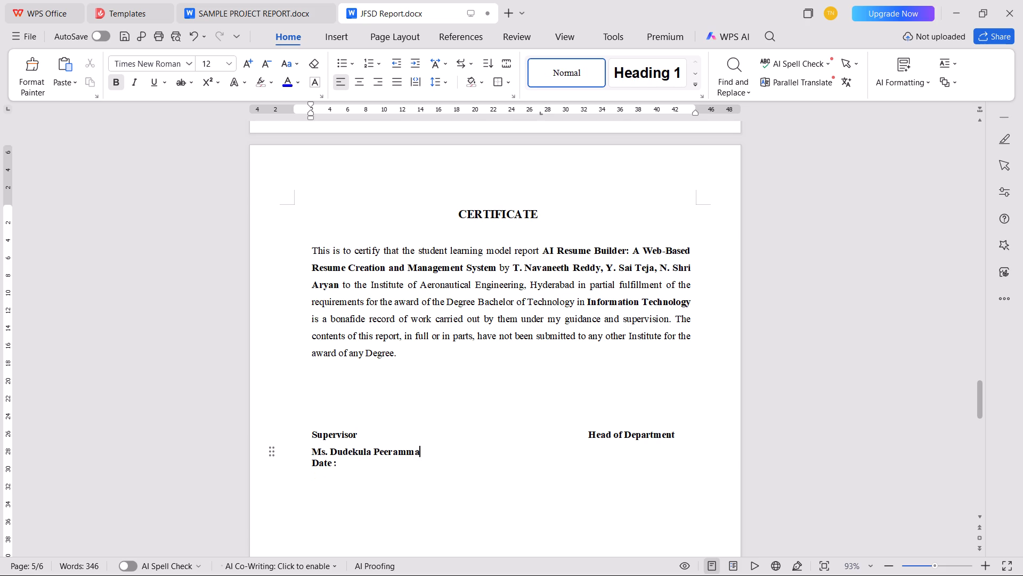
Apply 1.5 line spacing to the Certificate from its body paragraph down through the Date line.
{"action": "left_click_drag", "start_coordinate": [331, 473], "coordinate": [269, 315]}
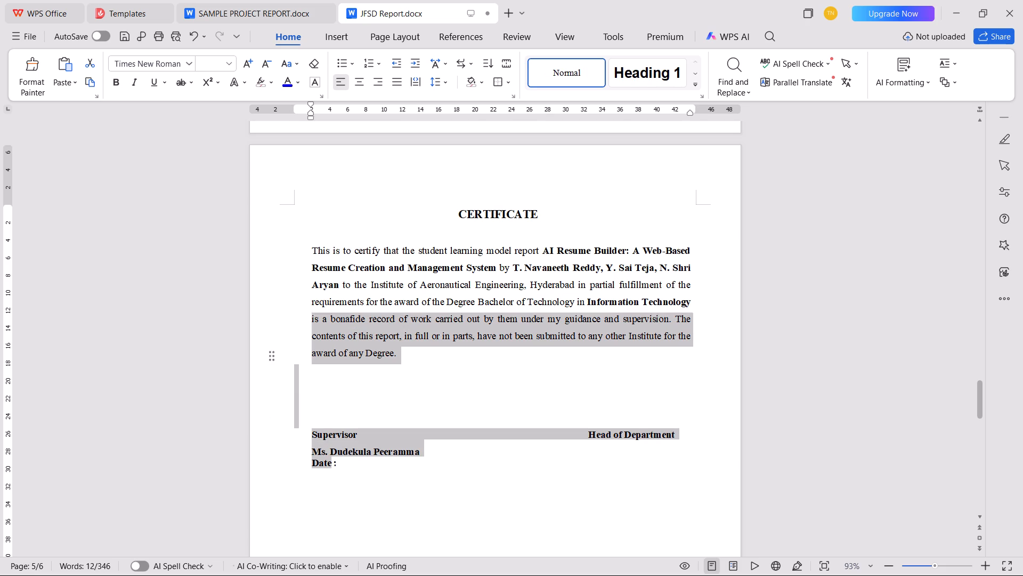
{"action": "left_click_drag", "start_coordinate": [269, 315], "coordinate": [272, 292]}
{"action": "left_click", "coordinate": [444, 84]}
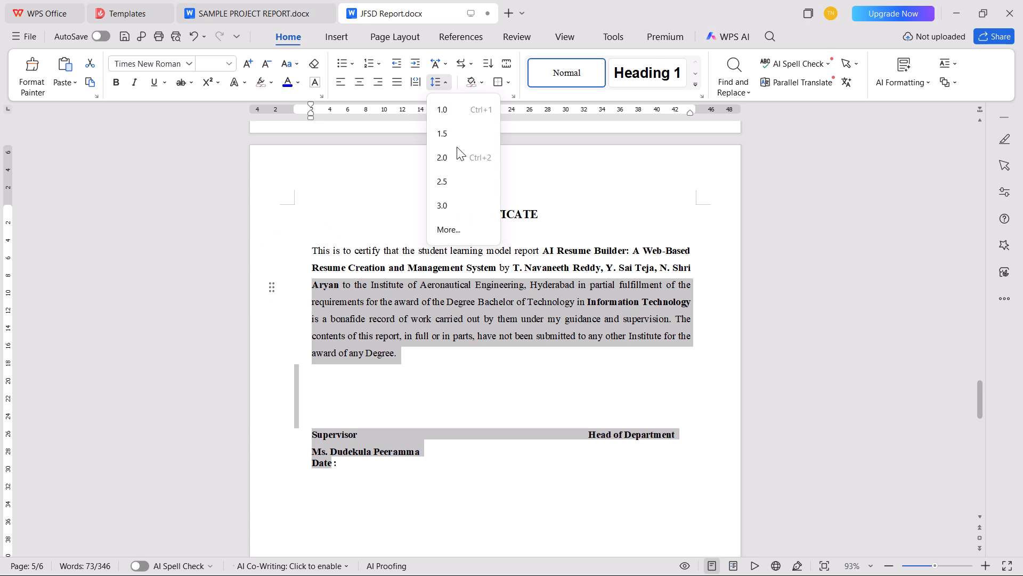
{"action": "left_click", "coordinate": [456, 130]}
{"action": "left_click", "coordinate": [437, 469]}
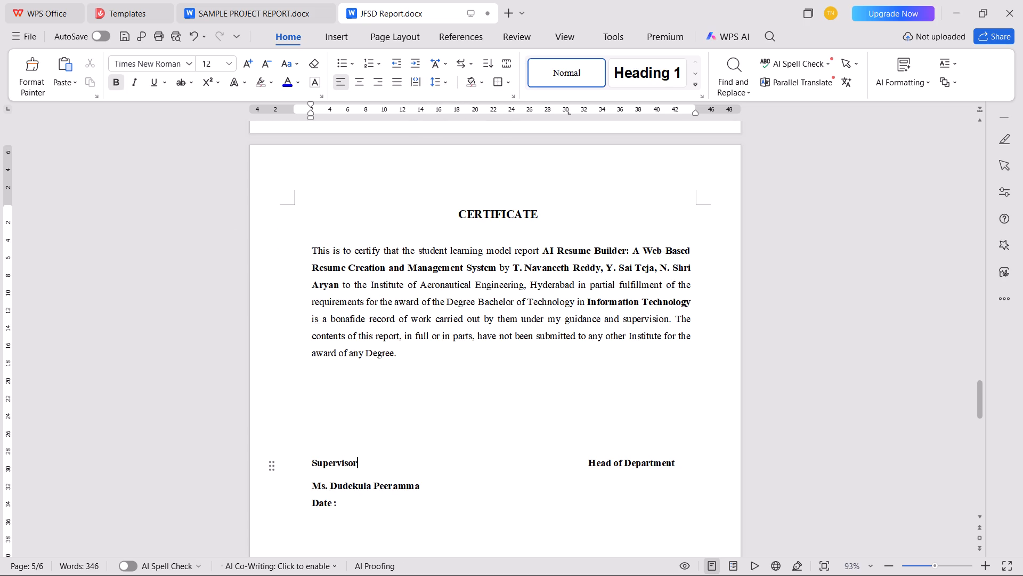
Reduce the blank lines above the Supervisor line on the Certificate and save the report.
{"action": "left_click", "coordinate": [364, 436]}
{"action": "key", "text": "BackSpace"}
{"action": "key", "text": "BackSpace"}
{"action": "key", "text": "BackSpace"}
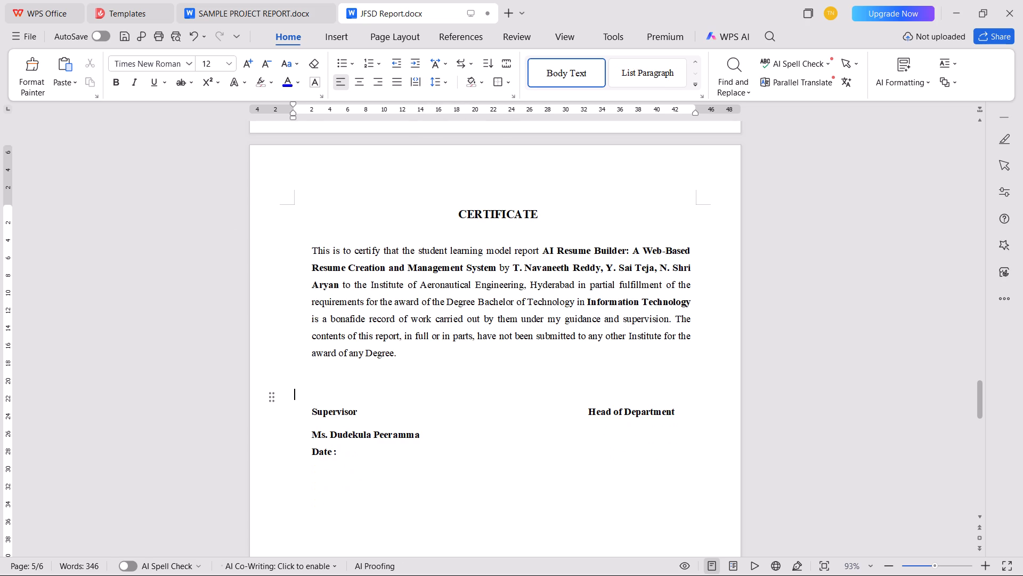
{"action": "key", "text": "Return"}
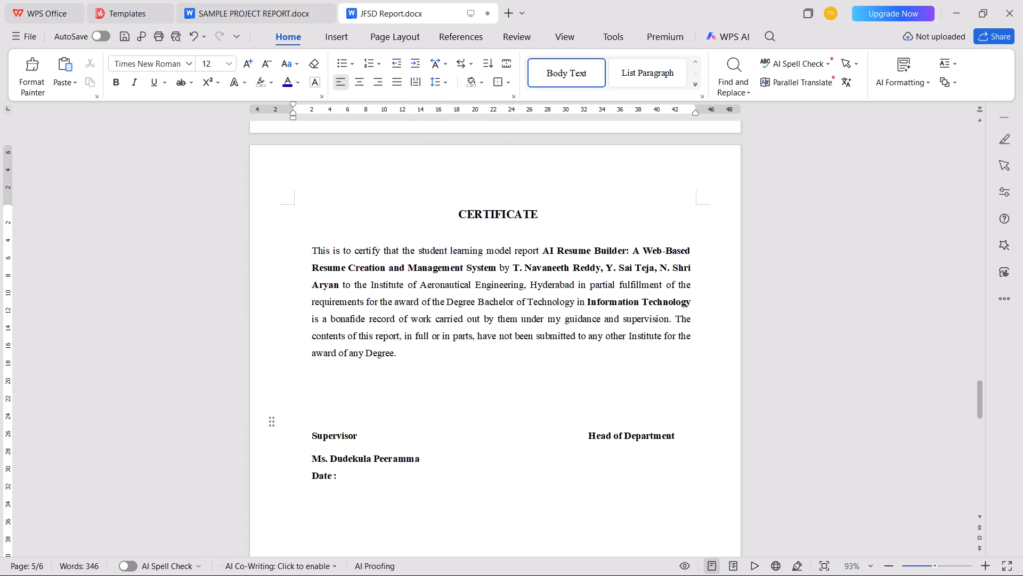
{"action": "key", "text": "ctrl+s"}
Change the project title in the Certificate paragraph to "Employee Management System".
{"action": "left_click_drag", "start_coordinate": [544, 248], "coordinate": [399, 265]}
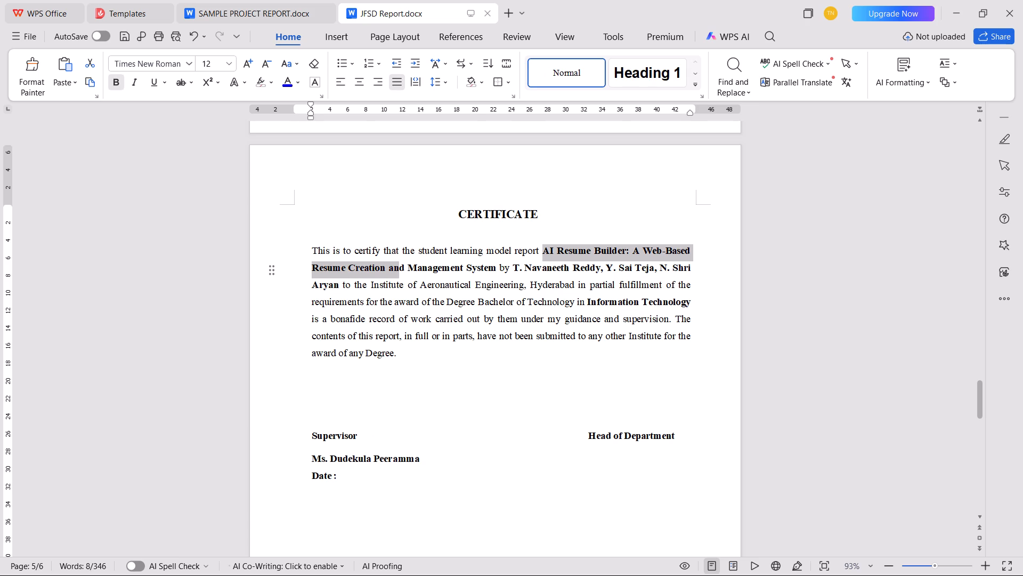
{"action": "left_click_drag", "start_coordinate": [399, 265], "coordinate": [405, 268]}
{"action": "type", "text": "Employ"}
{"action": "type", "text": "ee"}
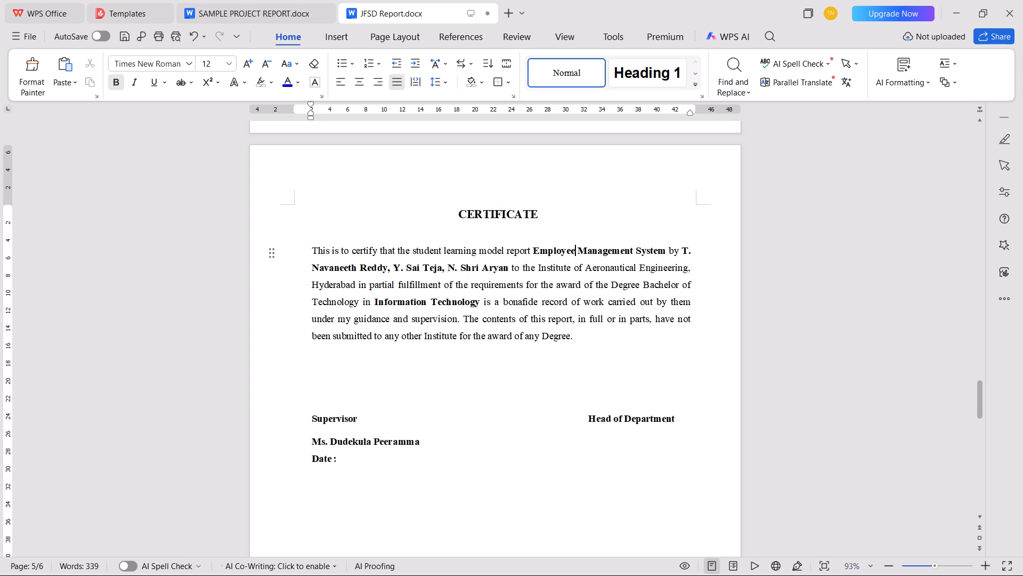
Delete the two co-authors' names and the trailing comma from the Certificate paragraph, and save the report.
{"action": "left_click_drag", "start_coordinate": [392, 267], "coordinate": [507, 267]}
{"action": "key", "text": "BackSpace"}
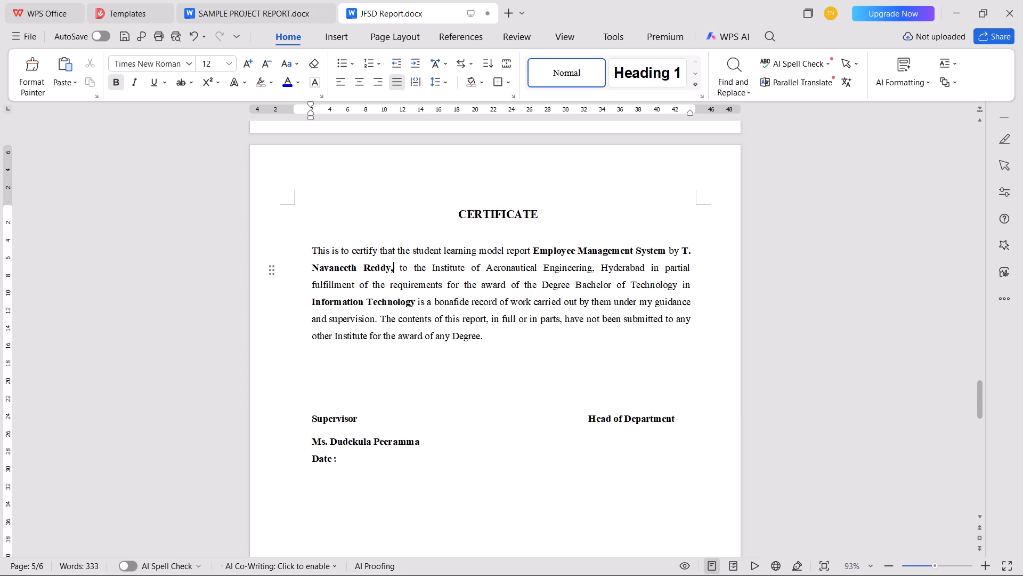
{"action": "key", "text": "BackSpace"}
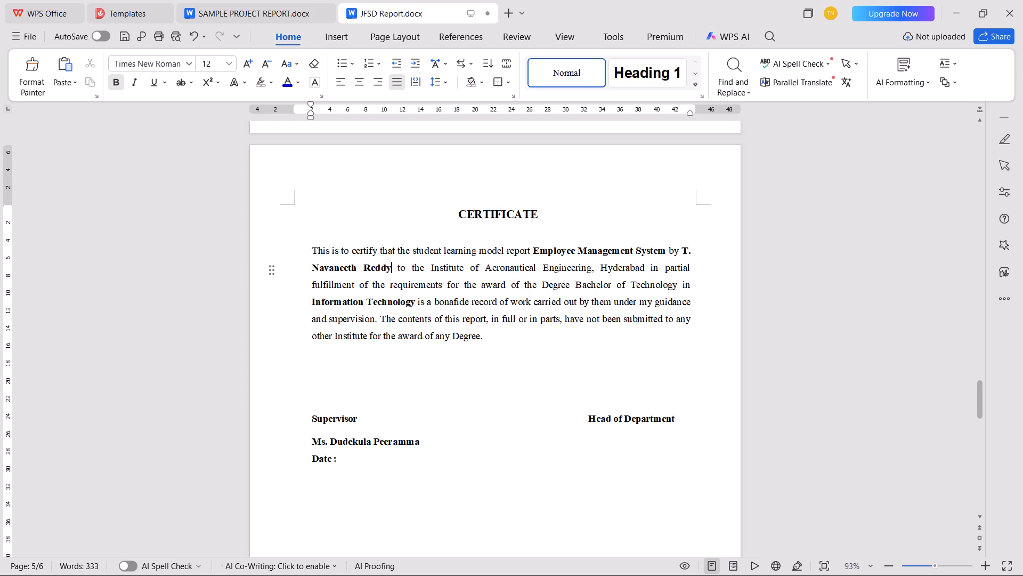
{"action": "key", "text": "ctrl+s"}
Review the pages around the Certificate through to the Approval Sheet.
{"action": "scroll", "coordinate": [455, 308], "scroll_direction": "up", "scroll_amount": 6}
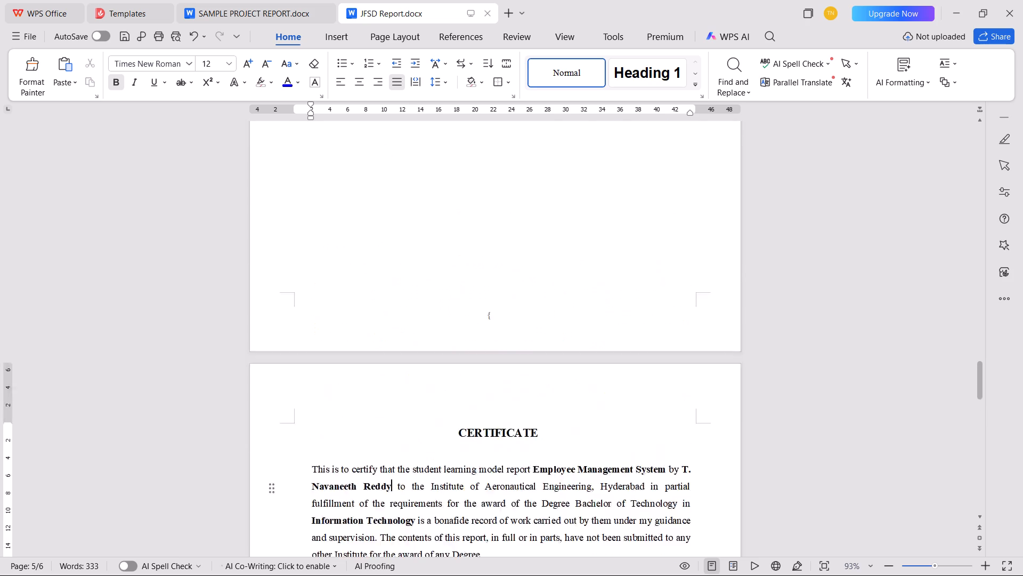
{"action": "scroll", "coordinate": [451, 307], "scroll_direction": "up", "scroll_amount": 7}
{"action": "scroll", "coordinate": [434, 270], "scroll_direction": "down", "scroll_amount": 3}
{"action": "scroll", "coordinate": [434, 270], "scroll_direction": "up", "scroll_amount": 5}
{"action": "scroll", "coordinate": [431, 265], "scroll_direction": "down", "scroll_amount": 16}
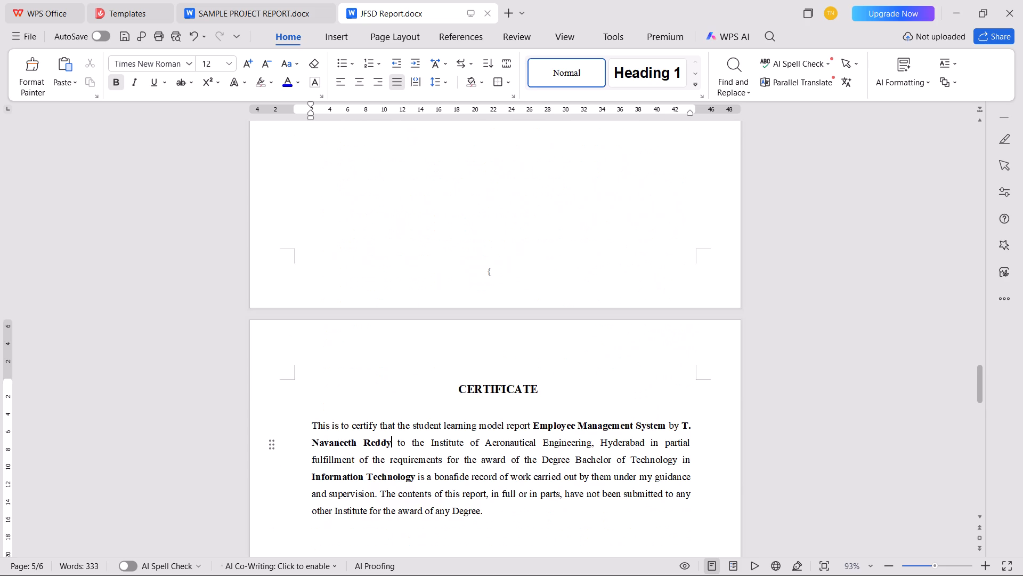
{"action": "scroll", "coordinate": [431, 265], "scroll_direction": "down", "scroll_amount": 3}
{"action": "scroll", "coordinate": [431, 265], "scroll_direction": "up", "scroll_amount": 1}
{"action": "scroll", "coordinate": [431, 265], "scroll_direction": "down", "scroll_amount": 3}
{"action": "scroll", "coordinate": [431, 265], "scroll_direction": "down", "scroll_amount": 19}
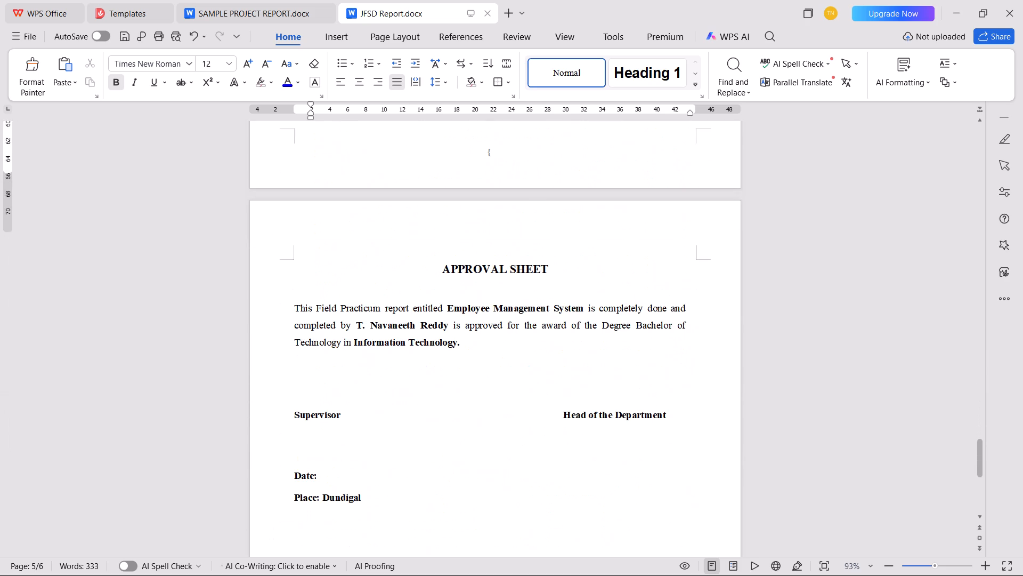
{"action": "scroll", "coordinate": [431, 265], "scroll_direction": "down", "scroll_amount": 2}
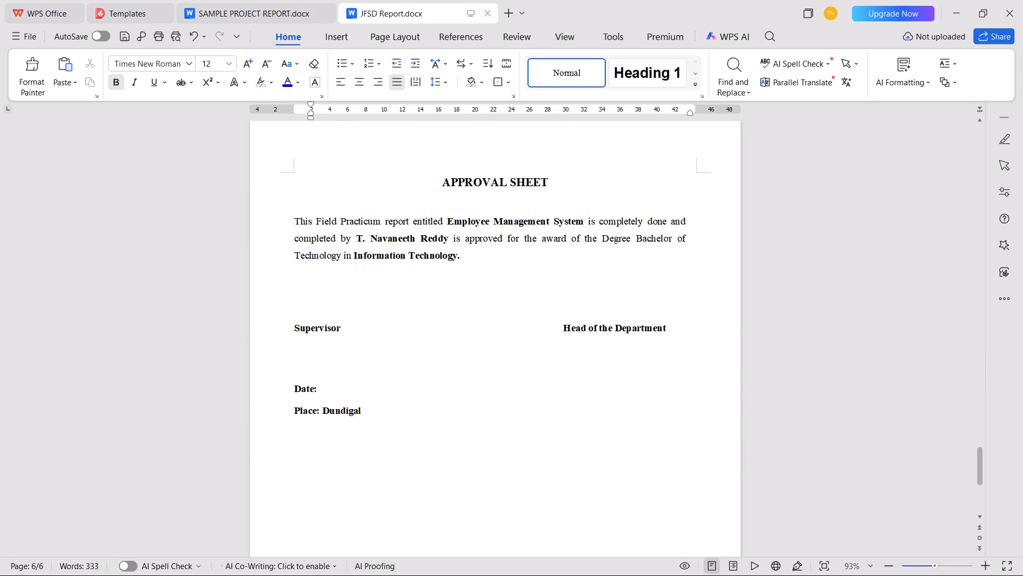
Paste the supervisor's name on a new line beneath Supervisor on the Approval Sheet.
{"action": "left_click", "coordinate": [359, 329]}
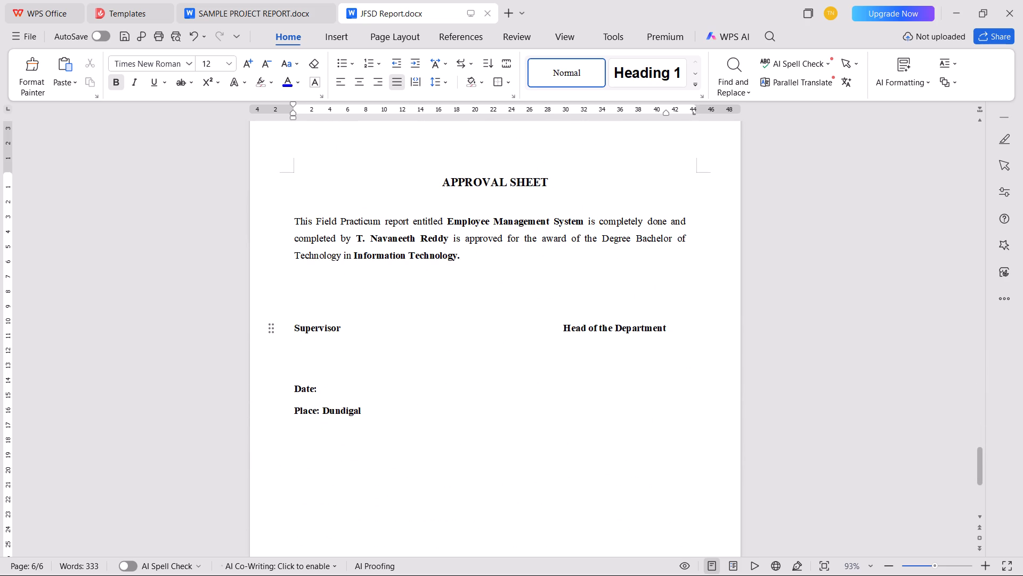
{"action": "left_click", "coordinate": [673, 327]}
{"action": "key", "text": "Return"}
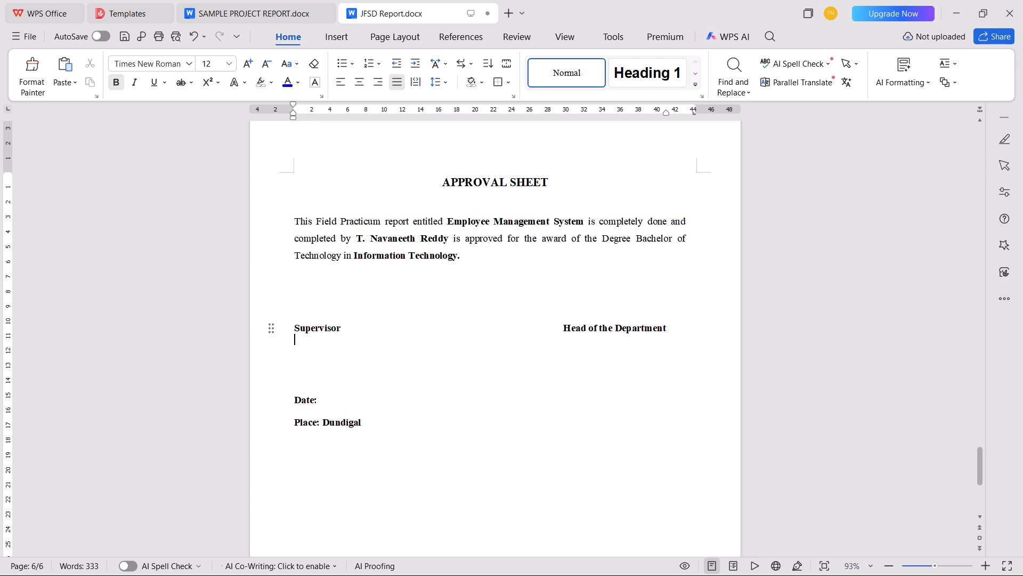
{"action": "key", "text": "ctrl+v"}
{"action": "left_click", "coordinate": [673, 327], "text": "ctrl"}
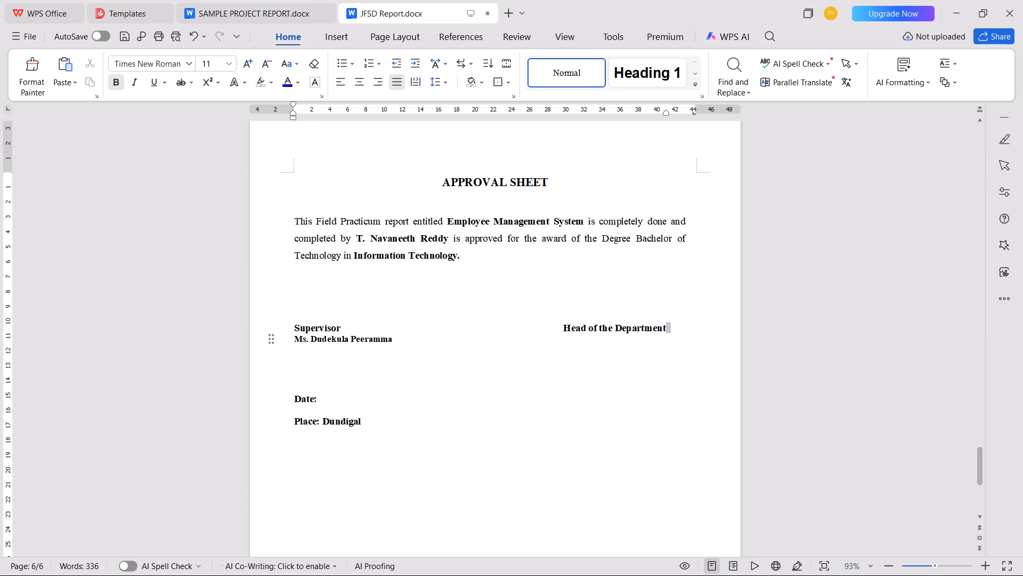
Set the supervisor's name on the Approval Sheet to font size 12.
{"action": "triple_click", "coordinate": [353, 343]}
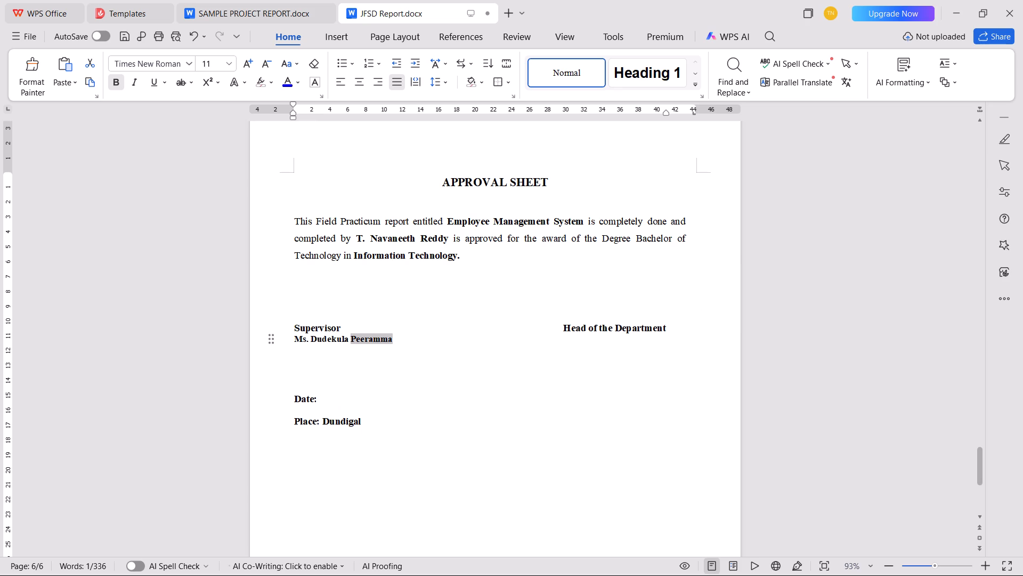
{"action": "left_click", "coordinate": [202, 68]}
{"action": "key", "text": "1"}
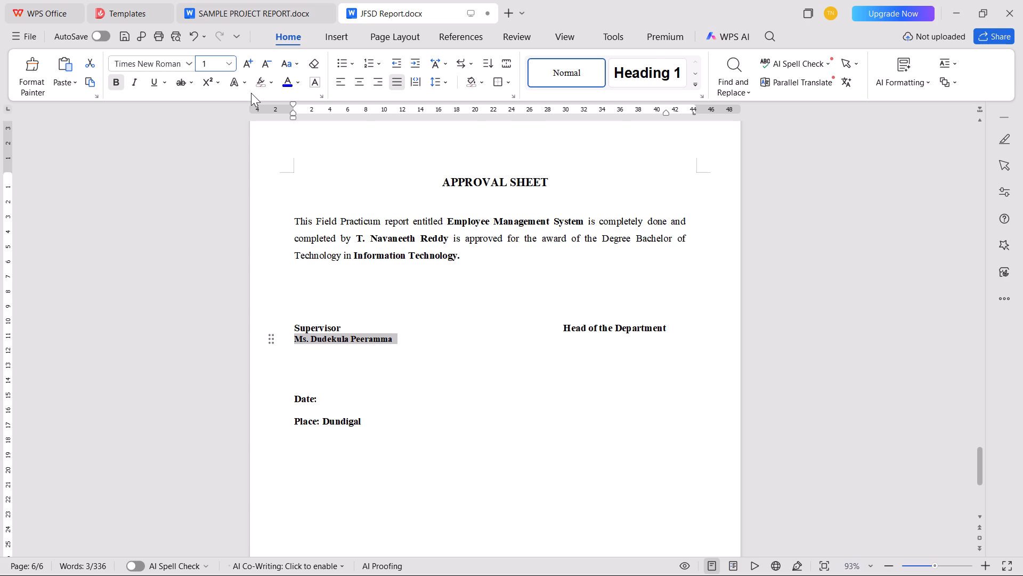
{"action": "key", "text": "BackSpace"}
{"action": "key", "text": "BackSpace"}
{"action": "key", "text": "BackSpace"}
{"action": "type", "text": "12"}
{"action": "key", "text": "Return"}
Remove extra blank lines between the supervisor's name and the Date line on the Approval Sheet.
{"action": "left_click", "coordinate": [314, 367]}
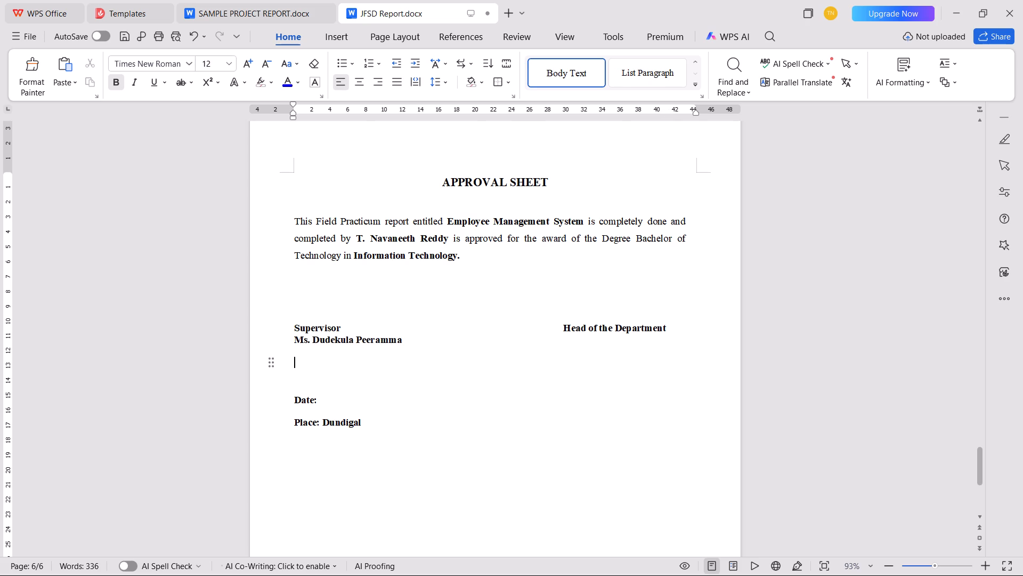
{"action": "key", "text": "BackSpace"}
{"action": "left_click", "coordinate": [318, 369]}
{"action": "key", "text": "BackSpace"}
{"action": "key", "text": "BackSpace"}
Apply 1.5 line spacing to the Approval Sheet from the body paragraph down to the Place line.
{"action": "left_click_drag", "start_coordinate": [371, 386], "coordinate": [263, 354]}
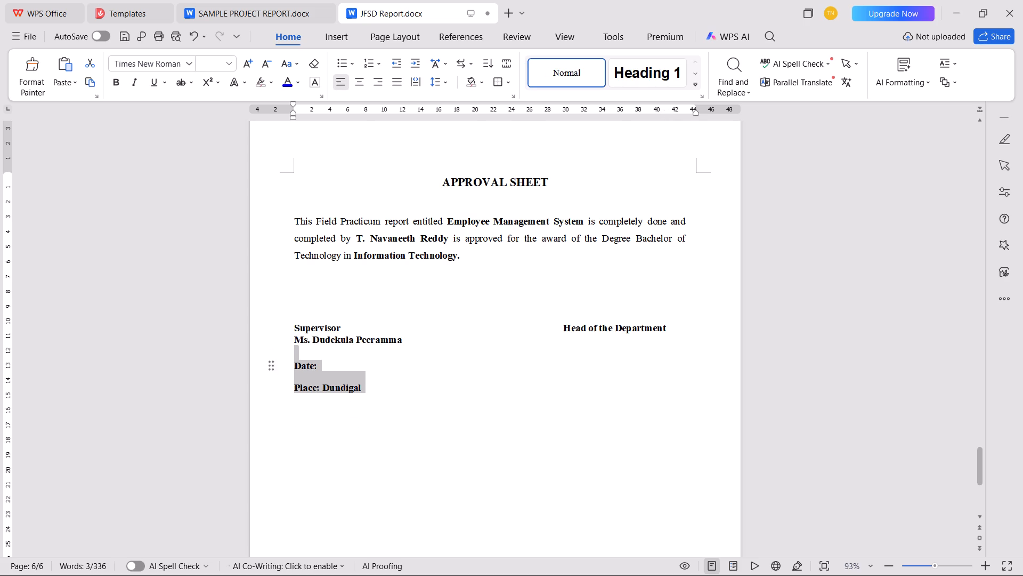
{"action": "left_click_drag", "start_coordinate": [263, 354], "coordinate": [251, 216]}
{"action": "left_click", "coordinate": [251, 216]}
{"action": "left_click_drag", "start_coordinate": [285, 227], "coordinate": [285, 387]}
{"action": "left_click", "coordinate": [443, 85]}
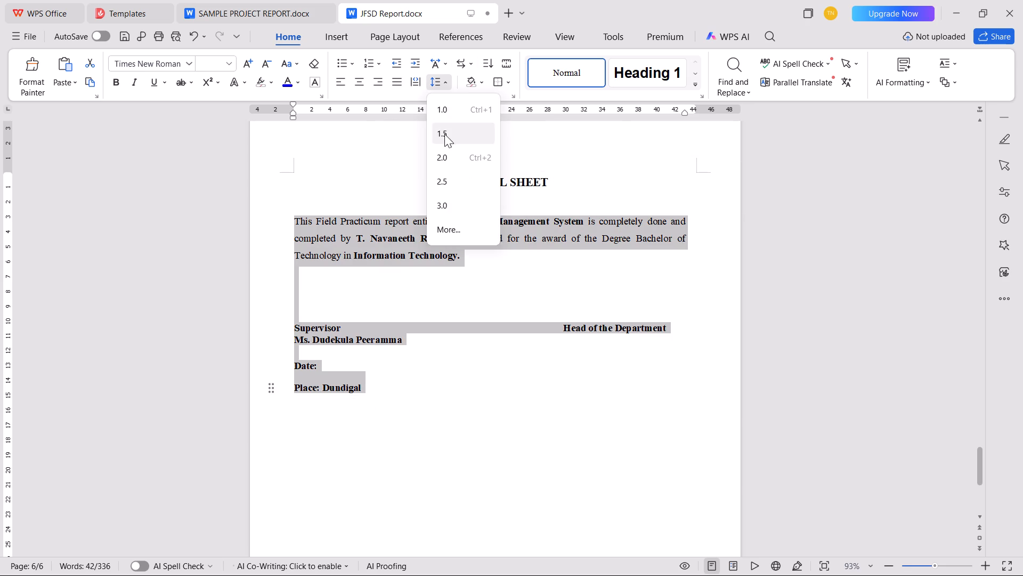
{"action": "left_click", "coordinate": [444, 134]}
Delete a blank line above the Supervisor line on the Approval Sheet.
{"action": "left_click", "coordinate": [432, 318]}
{"action": "key", "text": "BackSpace"}
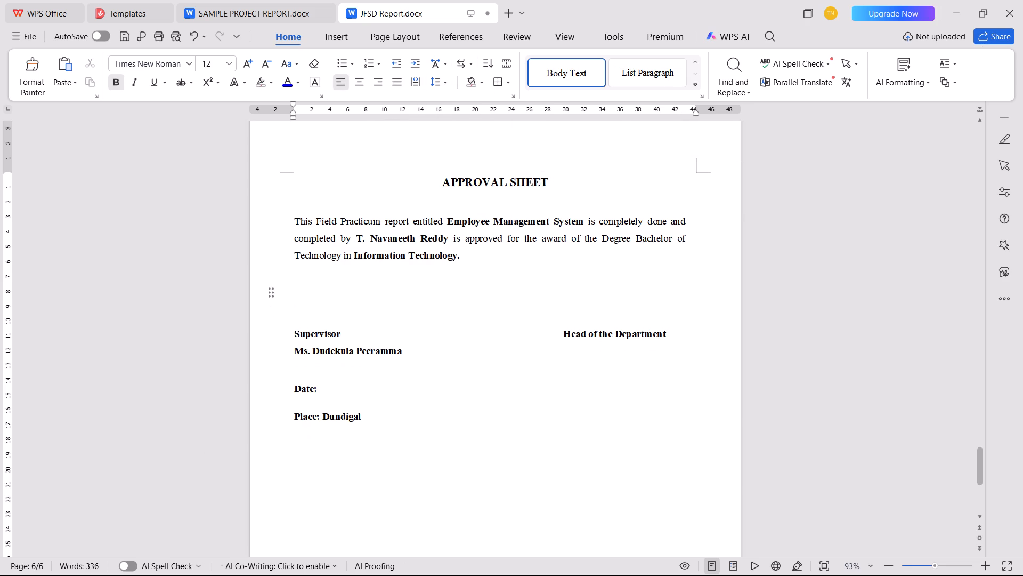
Replace the blank line above the Supervisor line on the Approval Sheet with a fresh blank line.
{"action": "left_click", "coordinate": [354, 314]}
{"action": "key", "text": "BackSpace"}
{"action": "key", "text": "Return"}
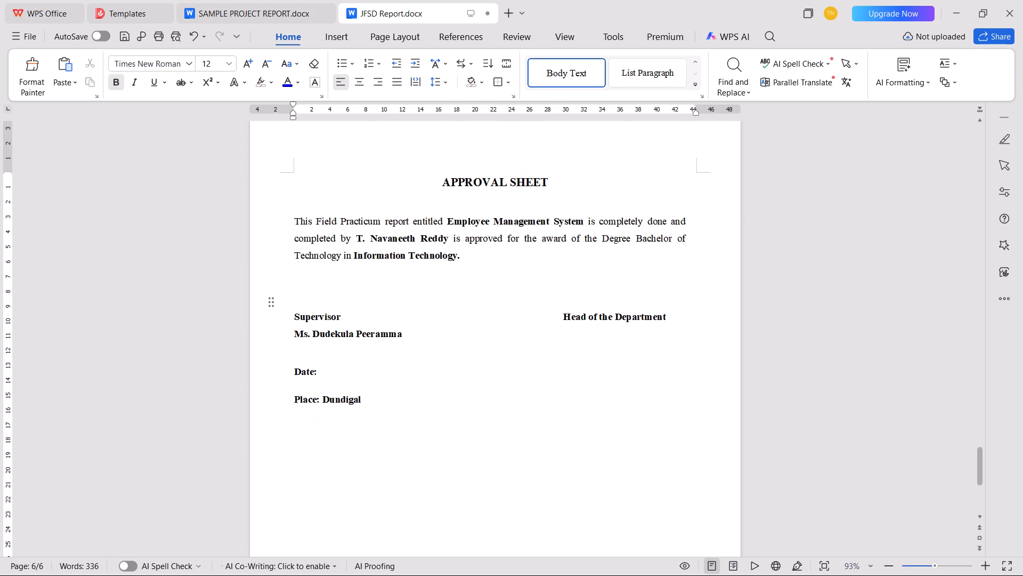
Remove the extra gap between the Date and Place lines on the Approval Sheet and save the report.
{"action": "left_click", "coordinate": [320, 409]}
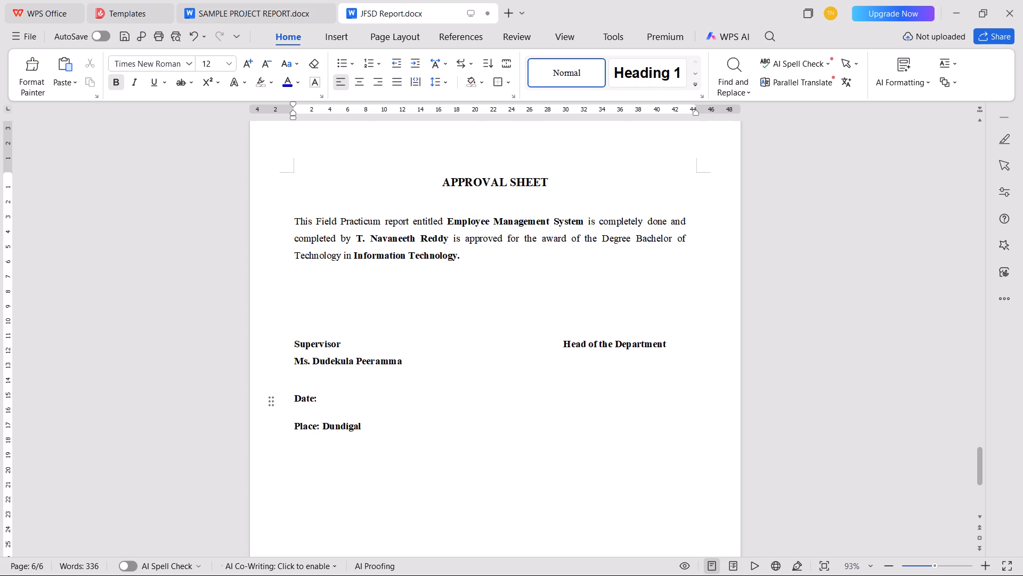
{"action": "left_click", "coordinate": [329, 415]}
{"action": "left_click", "coordinate": [295, 426]}
{"action": "key", "text": "BackSpace"}
{"action": "key", "text": "Return"}
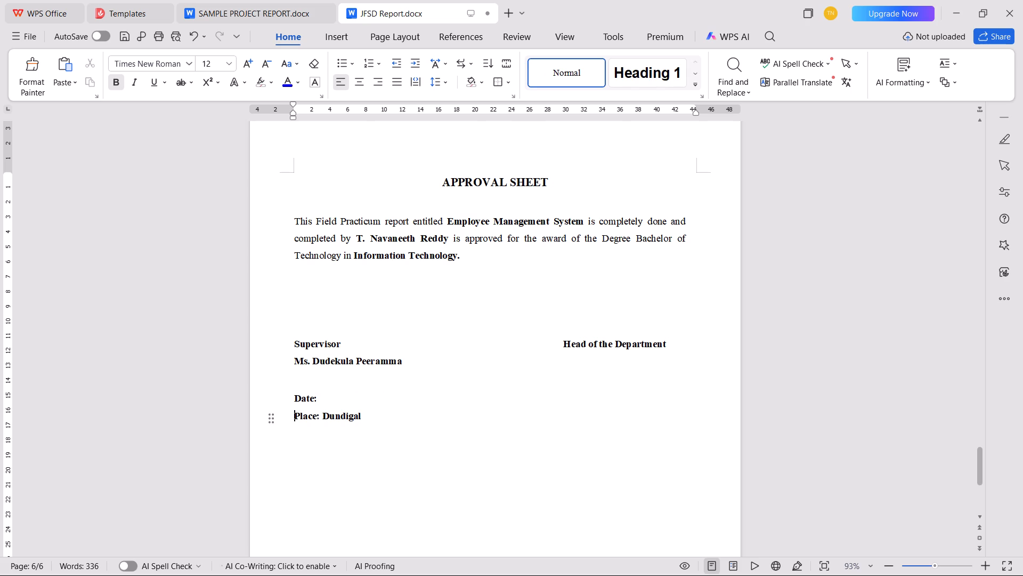
{"action": "key", "text": "ctrl+s"}
Copy the Acknowledgement heading and all its paragraphs from SAMPLE PROJECT REPORT.docx.
{"action": "scroll", "coordinate": [440, 243], "scroll_direction": "down", "scroll_amount": 3}
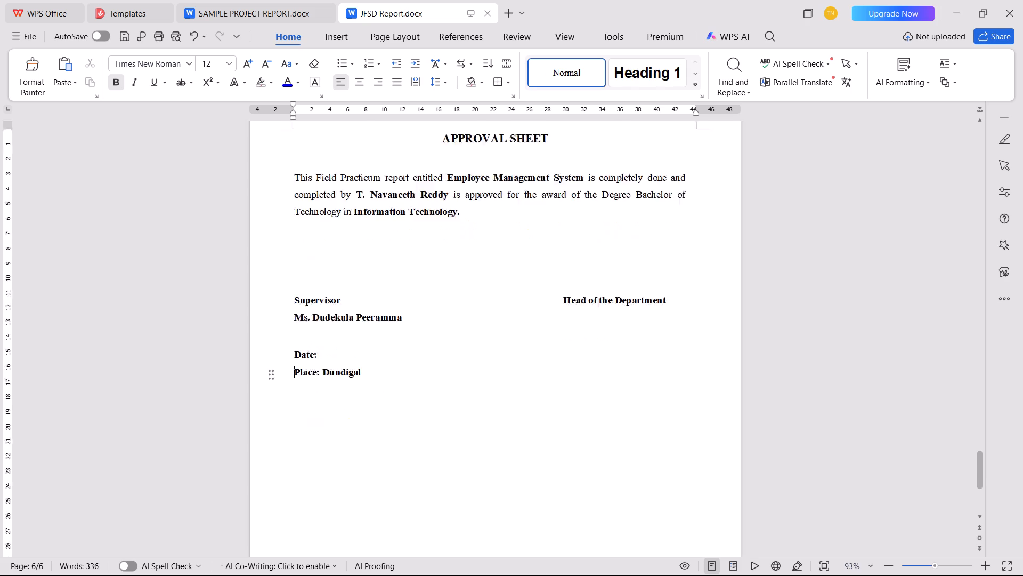
{"action": "scroll", "coordinate": [436, 249], "scroll_direction": "down", "scroll_amount": 13}
{"action": "scroll", "coordinate": [424, 370], "scroll_direction": "up", "scroll_amount": 10}
{"action": "left_click", "coordinate": [409, 443]}
{"action": "key", "text": "Right"}
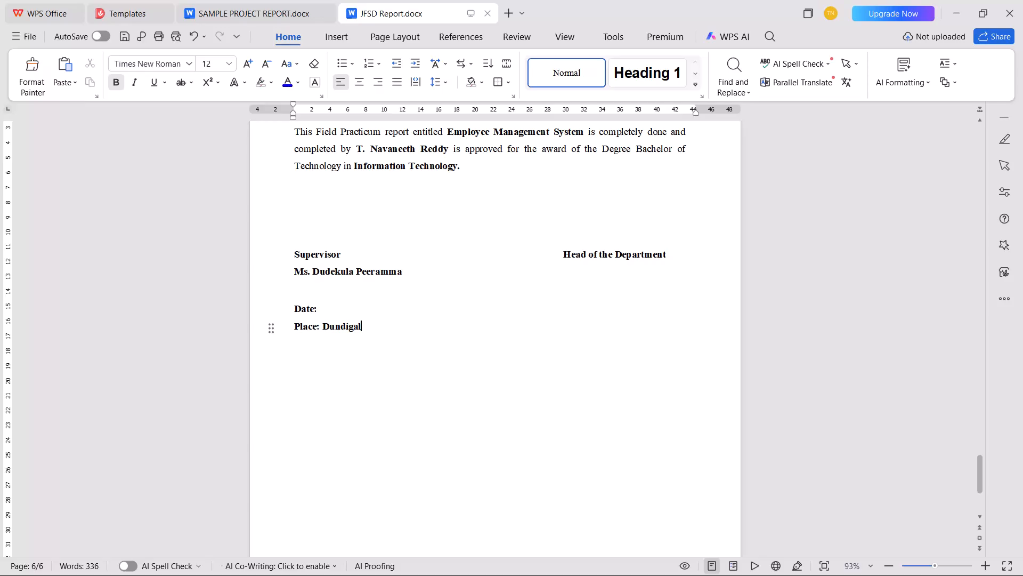
{"action": "key", "text": "Right"}
{"action": "key", "text": "Right"}
{"action": "key", "text": "Right"}
{"action": "key", "text": "Right"}
{"action": "key", "text": "Right"}
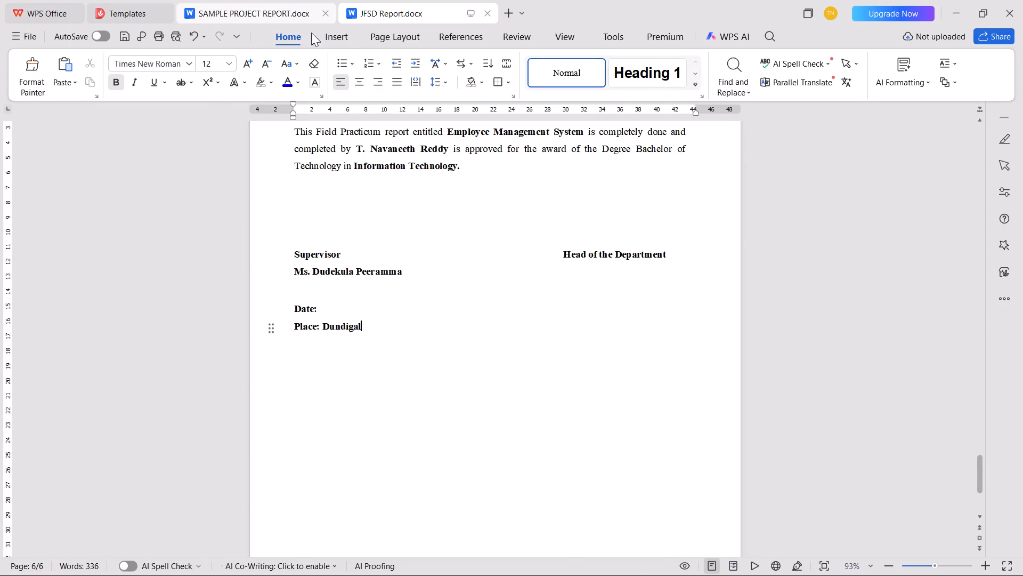
{"action": "scroll", "coordinate": [570, 417], "scroll_direction": "up", "scroll_amount": 8}
{"action": "left_click", "coordinate": [261, 10]}
{"action": "scroll", "coordinate": [428, 304], "scroll_direction": "down", "scroll_amount": 3}
{"action": "scroll", "coordinate": [433, 302], "scroll_direction": "up", "scroll_amount": 1}
{"action": "scroll", "coordinate": [435, 305], "scroll_direction": "down", "scroll_amount": 4}
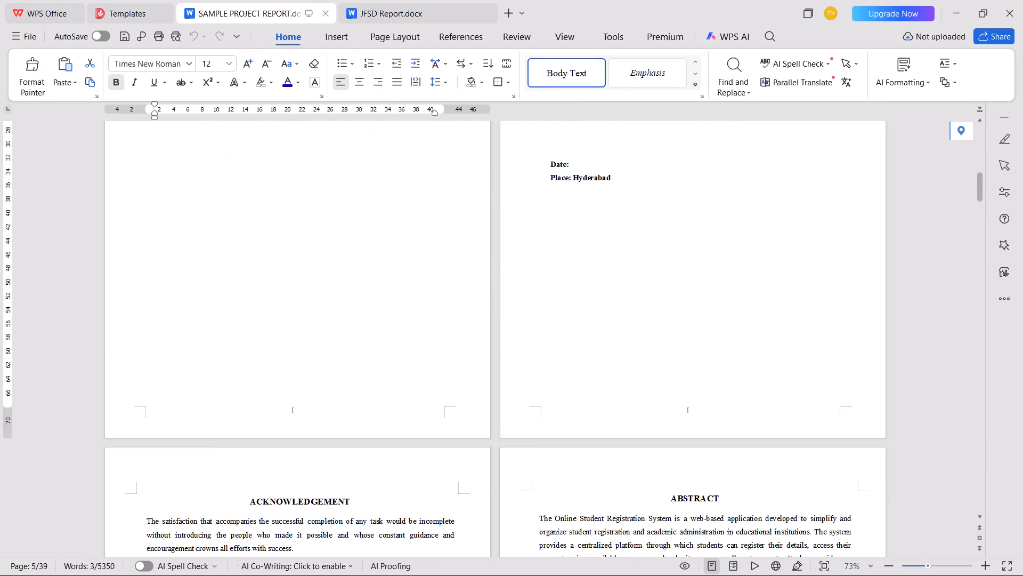
{"action": "scroll", "coordinate": [437, 310], "scroll_direction": "down", "scroll_amount": 3}
{"action": "left_click_drag", "start_coordinate": [126, 286], "coordinate": [128, 363]}
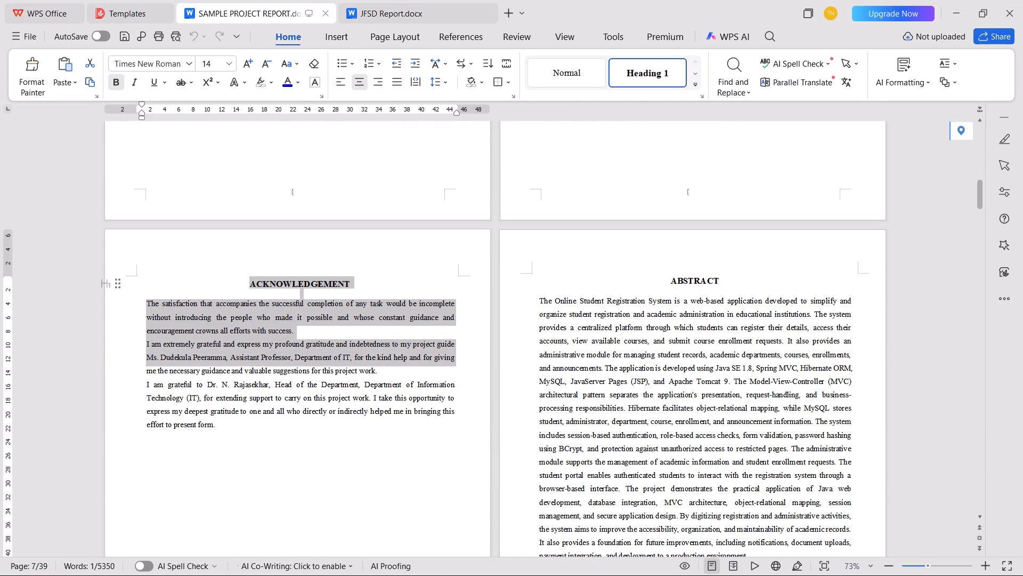
{"action": "left_click_drag", "start_coordinate": [128, 363], "coordinate": [133, 426]}
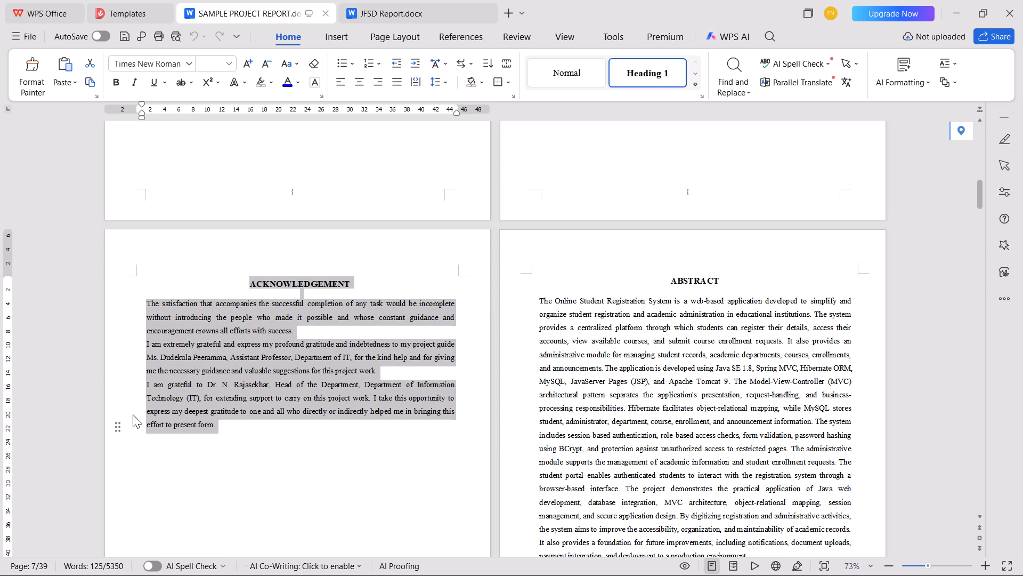
{"action": "key", "text": "ctrl+c"}
Add a blank page after the Approval Sheet in JFSD Report.docx and paste the copied Acknowledgement section onto it.
{"action": "left_click", "coordinate": [413, 13]}
{"action": "scroll", "coordinate": [364, 312], "scroll_direction": "down", "scroll_amount": 6}
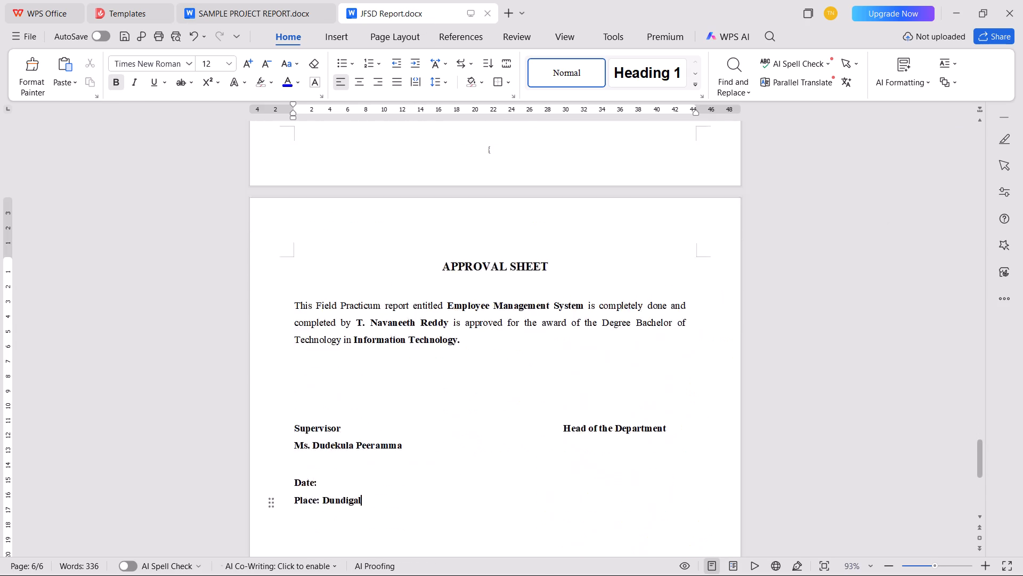
{"action": "scroll", "coordinate": [477, 341], "scroll_direction": "down", "scroll_amount": 8}
{"action": "left_click", "coordinate": [341, 43]}
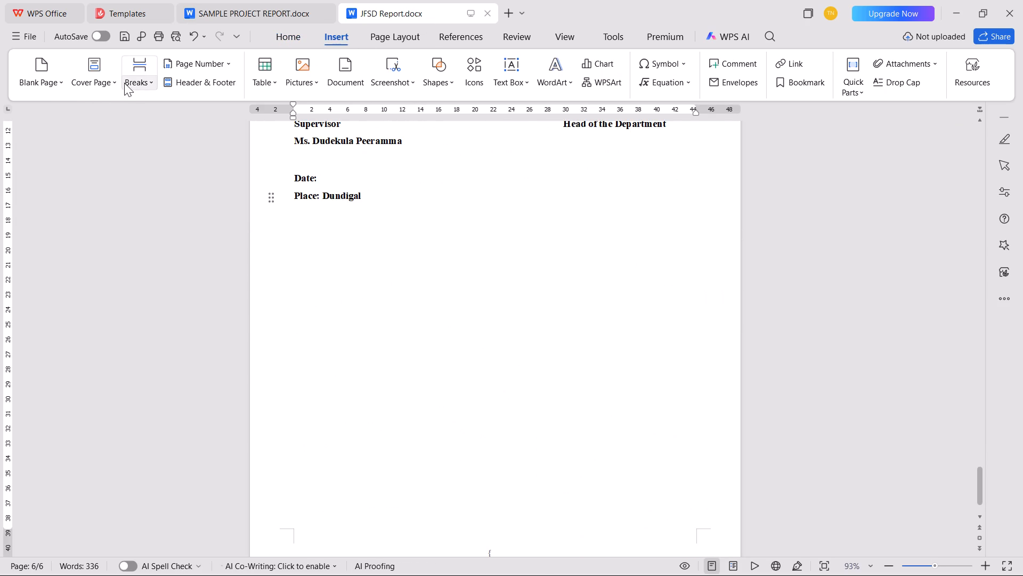
{"action": "left_click", "coordinate": [50, 83]}
{"action": "left_click", "coordinate": [53, 116]}
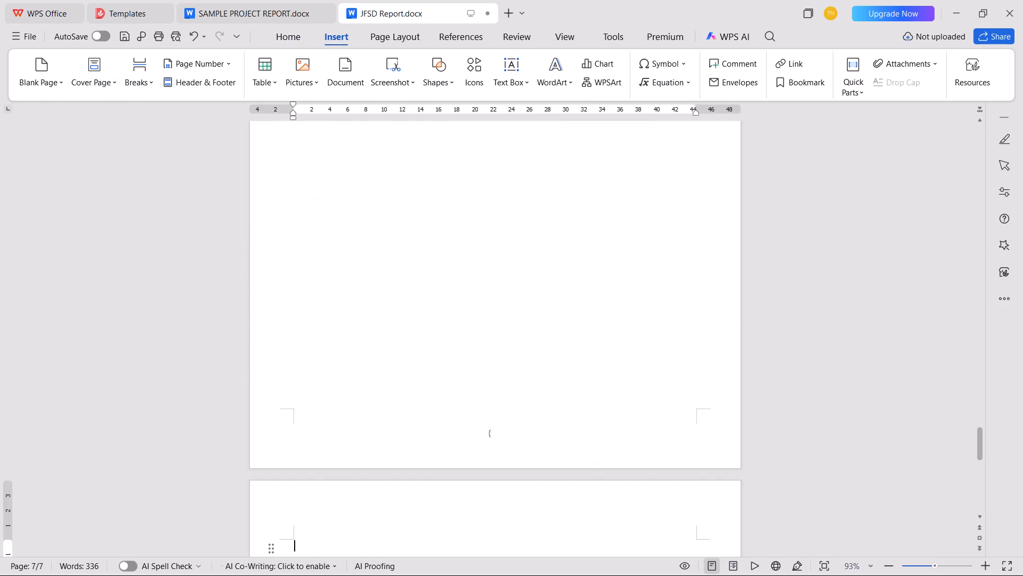
{"action": "key", "text": "ctrl+v"}
Set the ACKNOWLEDGEMENT heading's font to Times New Roman.
{"action": "left_click", "coordinate": [262, 340]}
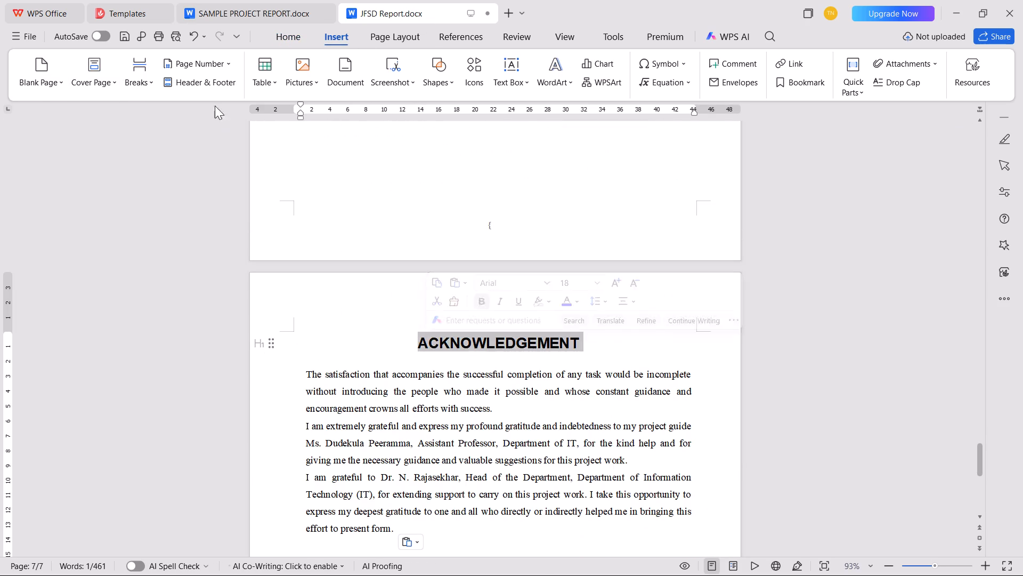
{"action": "left_click", "coordinate": [294, 36]}
{"action": "left_click", "coordinate": [189, 63]}
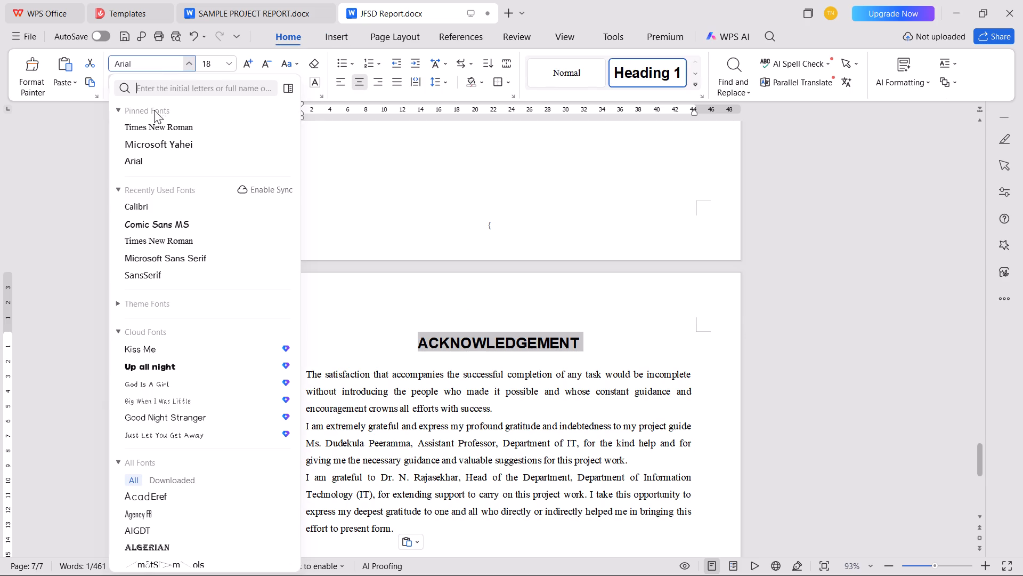
{"action": "left_click", "coordinate": [155, 123]}
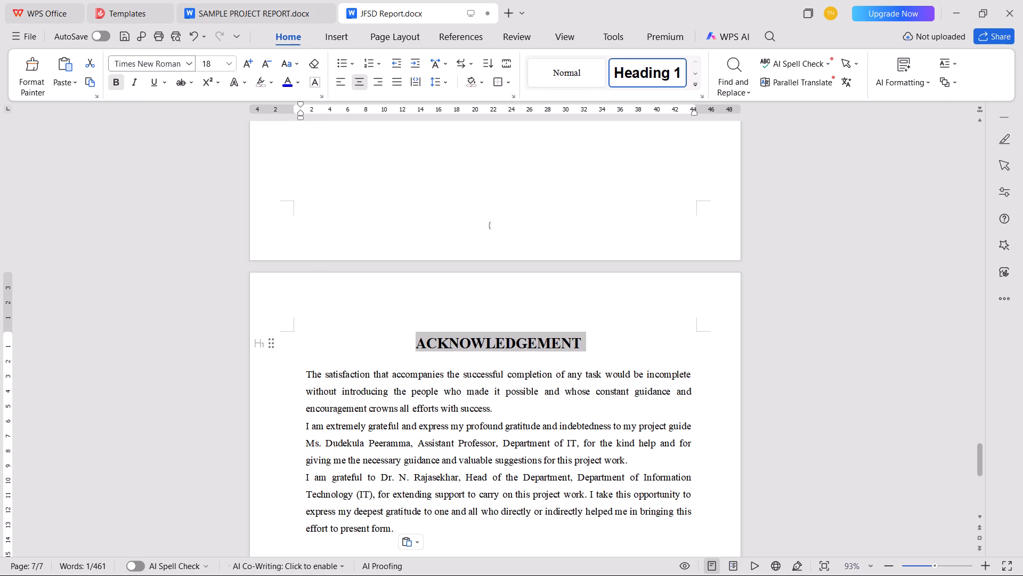
Separate the three Acknowledgement paragraphs with blank lines and save the report.
{"action": "left_click", "coordinate": [509, 410]}
{"action": "key", "text": "Return"}
{"action": "scroll", "coordinate": [506, 409], "scroll_direction": "down", "scroll_amount": 4}
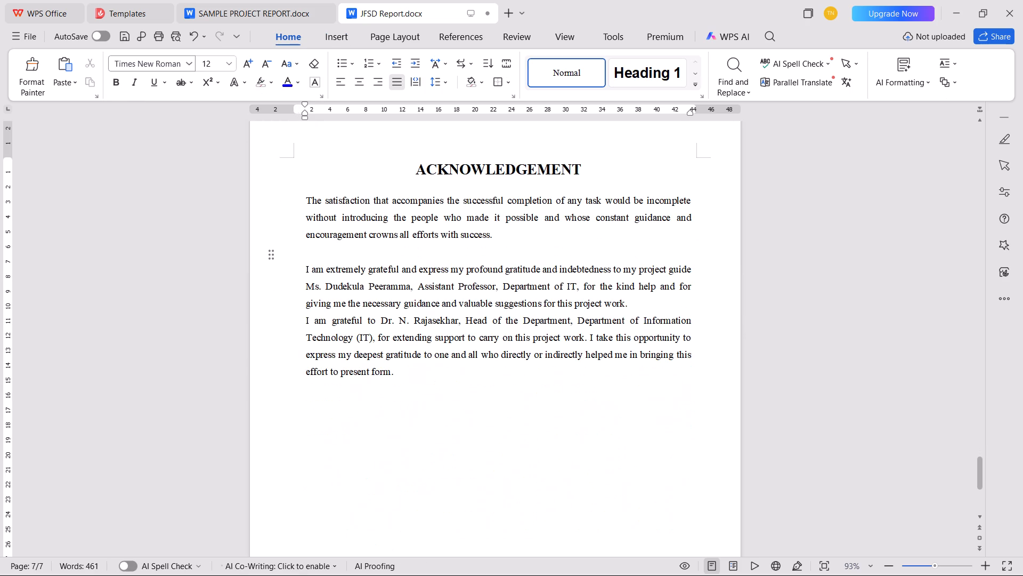
{"action": "left_click", "coordinate": [651, 302]}
{"action": "key", "text": "Return"}
{"action": "scroll", "coordinate": [498, 359], "scroll_direction": "up", "scroll_amount": 6}
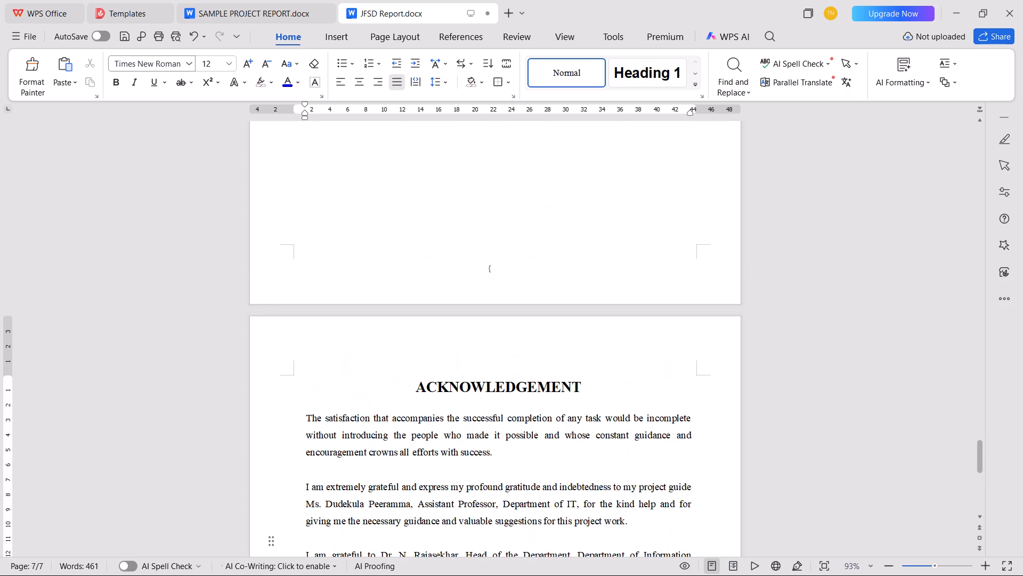
{"action": "key", "text": "ctrl+s"}
Review the report's front pages from the Acknowledgement back to the Declaration.
{"action": "scroll", "coordinate": [498, 356], "scroll_direction": "up", "scroll_amount": 17}
{"action": "scroll", "coordinate": [468, 367], "scroll_direction": "down", "scroll_amount": 1}
{"action": "scroll", "coordinate": [468, 367], "scroll_direction": "up", "scroll_amount": 10}
{"action": "scroll", "coordinate": [468, 367], "scroll_direction": "down", "scroll_amount": 3}
{"action": "scroll", "coordinate": [468, 367], "scroll_direction": "up", "scroll_amount": 8}
{"action": "scroll", "coordinate": [468, 367], "scroll_direction": "down", "scroll_amount": 1}
{"action": "scroll", "coordinate": [468, 367], "scroll_direction": "up", "scroll_amount": 4}
{"action": "scroll", "coordinate": [468, 367], "scroll_direction": "down", "scroll_amount": 4}
{"action": "scroll", "coordinate": [468, 367], "scroll_direction": "up", "scroll_amount": 12}
{"action": "scroll", "coordinate": [468, 367], "scroll_direction": "down", "scroll_amount": 1}
{"action": "scroll", "coordinate": [468, 367], "scroll_direction": "up", "scroll_amount": 6}
{"action": "scroll", "coordinate": [468, 367], "scroll_direction": "down", "scroll_amount": 1}
{"action": "scroll", "coordinate": [468, 367], "scroll_direction": "up", "scroll_amount": 20}
{"action": "scroll", "coordinate": [468, 367], "scroll_direction": "up", "scroll_amount": 1}
{"action": "scroll", "coordinate": [468, 367], "scroll_direction": "down", "scroll_amount": 1}
{"action": "scroll", "coordinate": [468, 367], "scroll_direction": "up", "scroll_amount": 2}
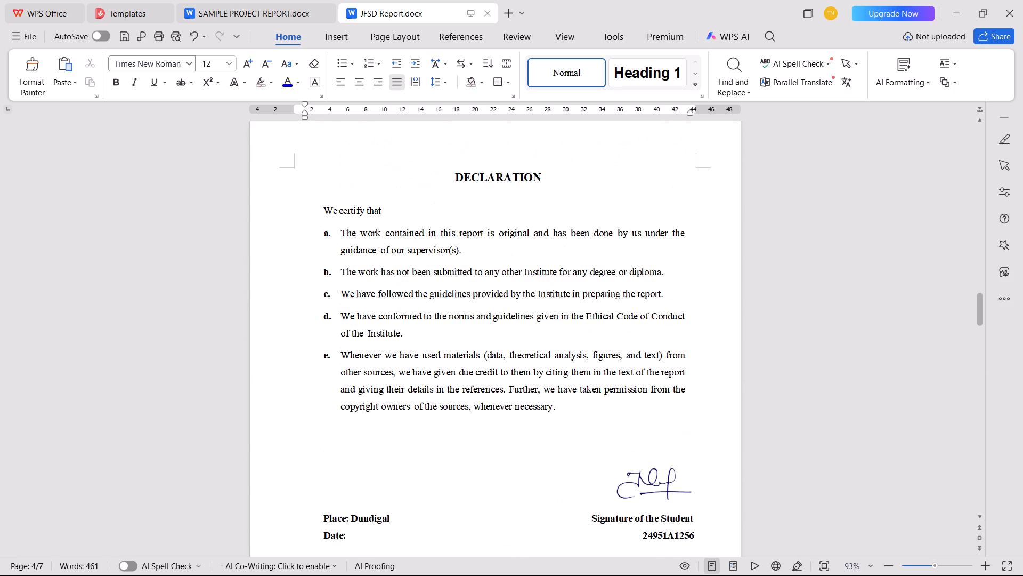
{"action": "scroll", "coordinate": [468, 367], "scroll_direction": "up", "scroll_amount": 2}
{"action": "scroll", "coordinate": [468, 367], "scroll_direction": "down", "scroll_amount": 1}
{"action": "scroll", "coordinate": [468, 367], "scroll_direction": "up", "scroll_amount": 8}
{"action": "scroll", "coordinate": [468, 367], "scroll_direction": "down", "scroll_amount": 1}
{"action": "scroll", "coordinate": [468, 367], "scroll_direction": "up", "scroll_amount": 5}
{"action": "scroll", "coordinate": [468, 367], "scroll_direction": "down", "scroll_amount": 20}
{"action": "scroll", "coordinate": [468, 367], "scroll_direction": "down", "scroll_amount": 6}
{"action": "scroll", "coordinate": [428, 337], "scroll_direction": "up", "scroll_amount": 1}
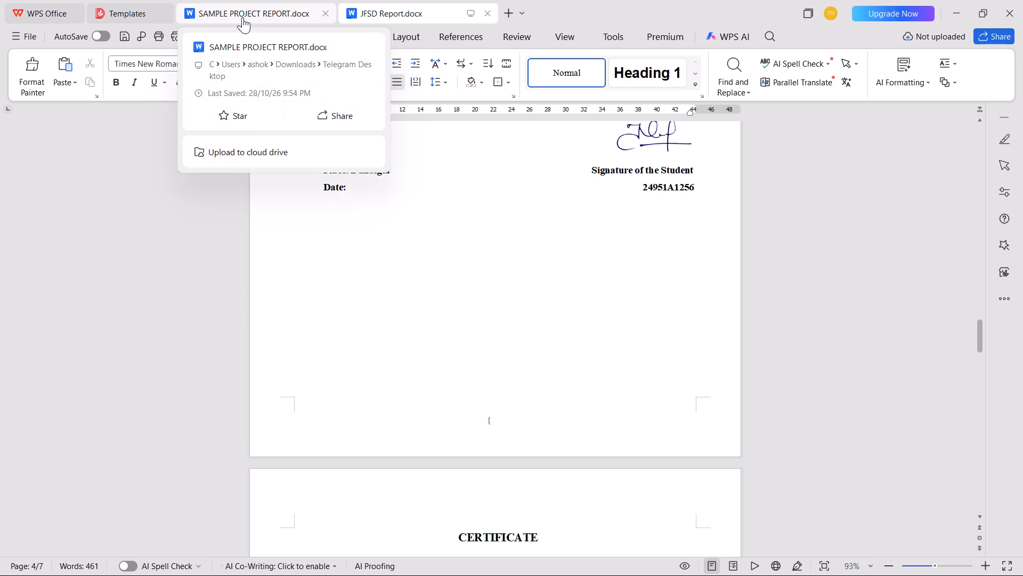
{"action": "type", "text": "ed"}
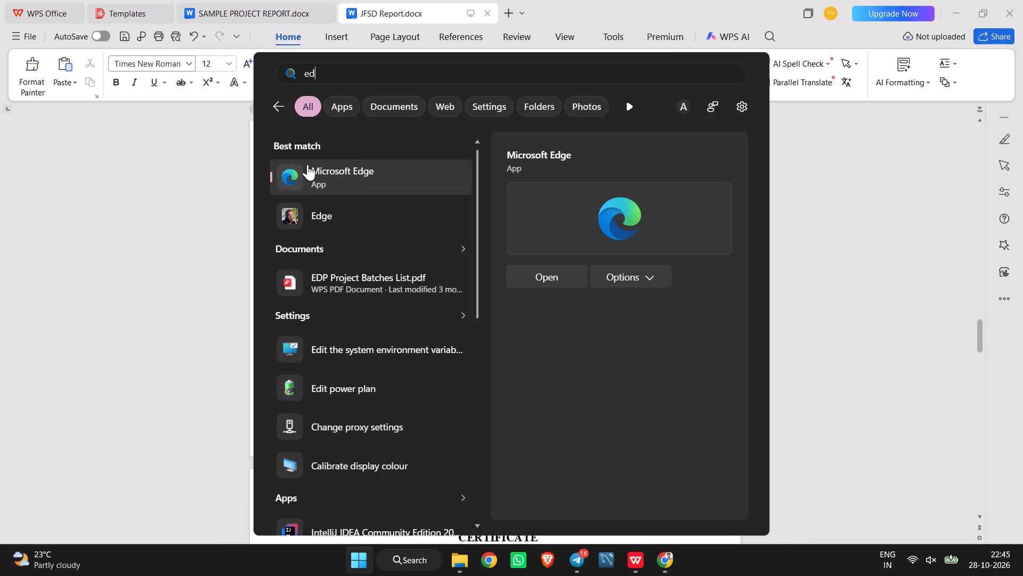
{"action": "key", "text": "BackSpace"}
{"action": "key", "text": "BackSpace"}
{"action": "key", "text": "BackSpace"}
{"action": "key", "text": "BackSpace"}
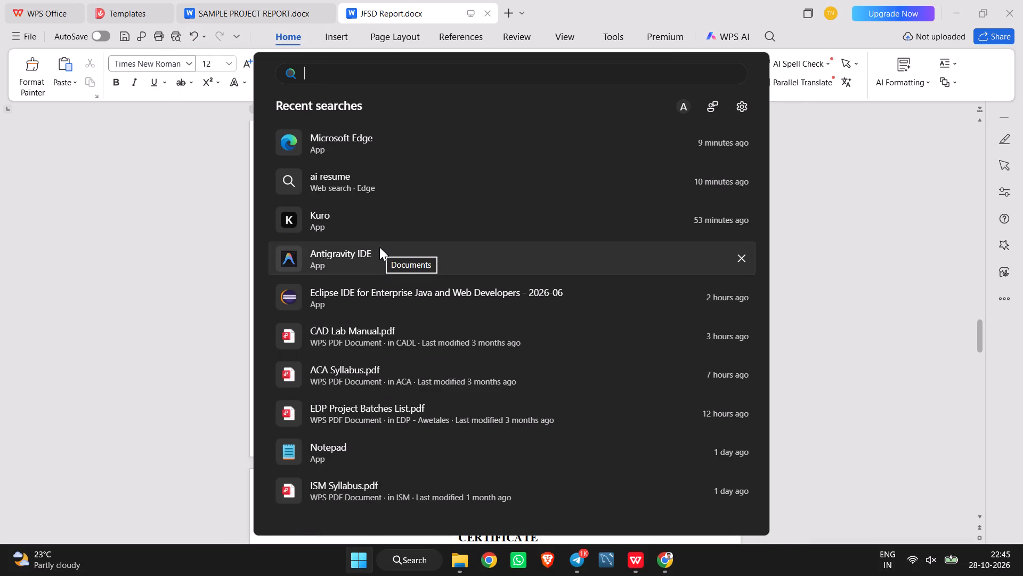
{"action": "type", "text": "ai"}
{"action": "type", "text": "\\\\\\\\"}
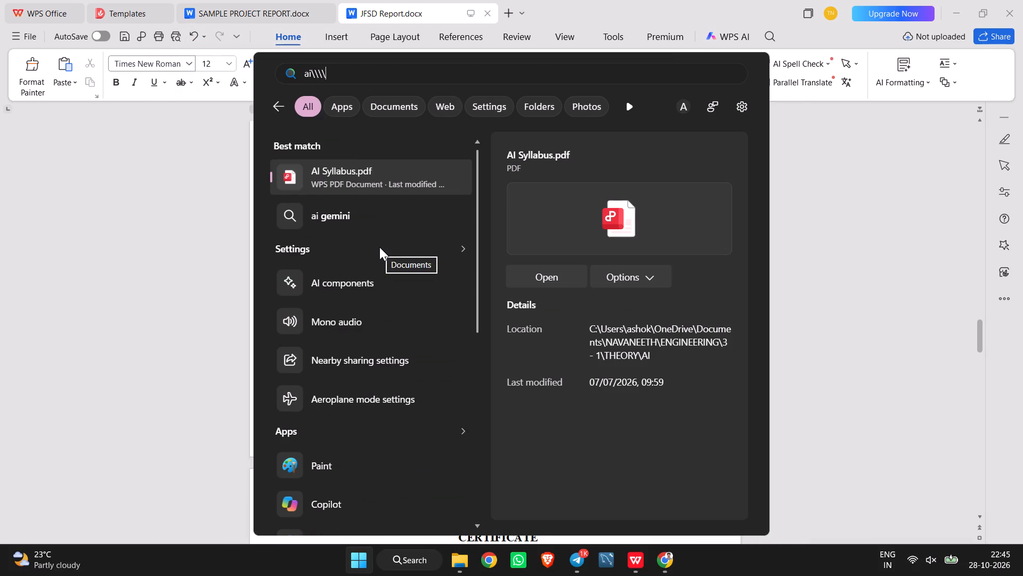
Open EDP Report AI_Resume_Builder.docx from its folder, examine its front pages through the Contents table, and close it.
{"action": "key", "text": "super+1"}
{"action": "double_click", "coordinate": [287, 203]}
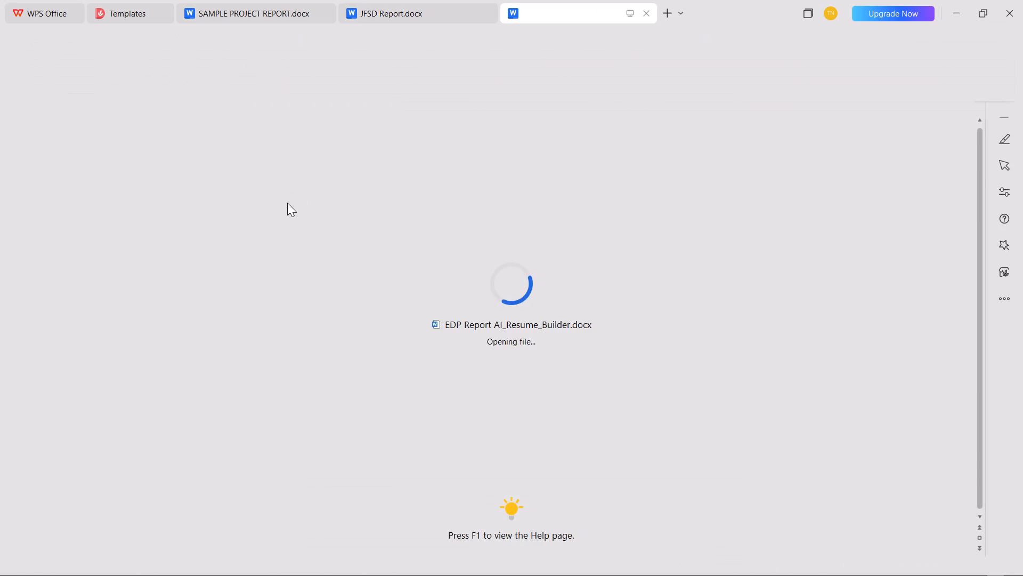
{"action": "scroll", "coordinate": [367, 303], "scroll_direction": "down", "scroll_amount": 4}
{"action": "scroll", "coordinate": [367, 303], "scroll_direction": "up", "scroll_amount": 2}
{"action": "scroll", "coordinate": [367, 303], "scroll_direction": "down", "scroll_amount": 5}
{"action": "scroll", "coordinate": [363, 301], "scroll_direction": "up", "scroll_amount": 1}
{"action": "scroll", "coordinate": [362, 301], "scroll_direction": "down", "scroll_amount": 20}
{"action": "scroll", "coordinate": [362, 301], "scroll_direction": "down", "scroll_amount": 5}
{"action": "scroll", "coordinate": [426, 280], "scroll_direction": "up", "scroll_amount": 2}
{"action": "scroll", "coordinate": [426, 282], "scroll_direction": "down", "scroll_amount": 5}
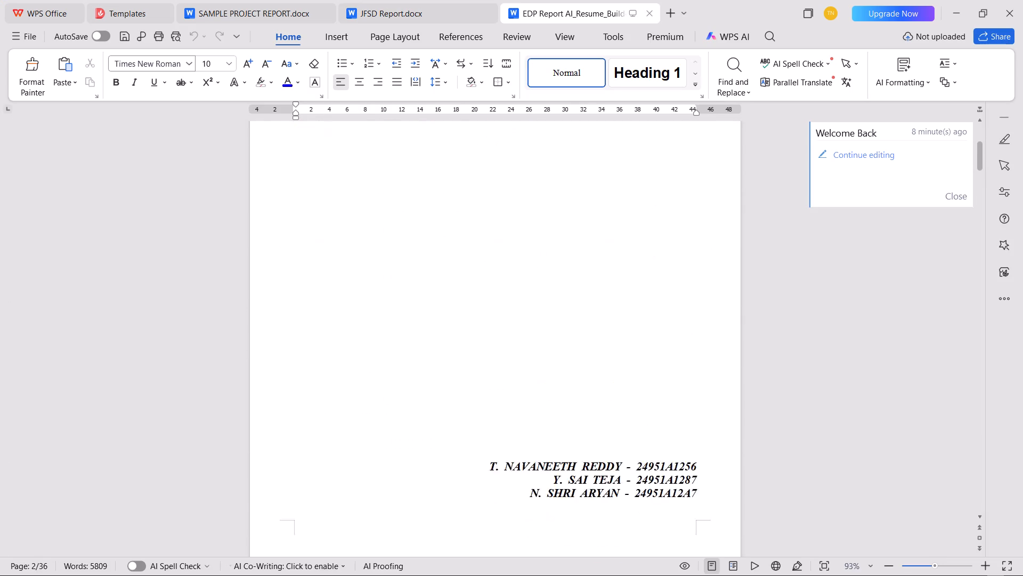
{"action": "scroll", "coordinate": [426, 282], "scroll_direction": "down", "scroll_amount": 14}
{"action": "scroll", "coordinate": [421, 277], "scroll_direction": "up", "scroll_amount": 4}
{"action": "scroll", "coordinate": [421, 279], "scroll_direction": "down", "scroll_amount": 4}
{"action": "scroll", "coordinate": [422, 282], "scroll_direction": "up", "scroll_amount": 4}
{"action": "scroll", "coordinate": [423, 282], "scroll_direction": "down", "scroll_amount": 20}
{"action": "scroll", "coordinate": [423, 282], "scroll_direction": "down", "scroll_amount": 4}
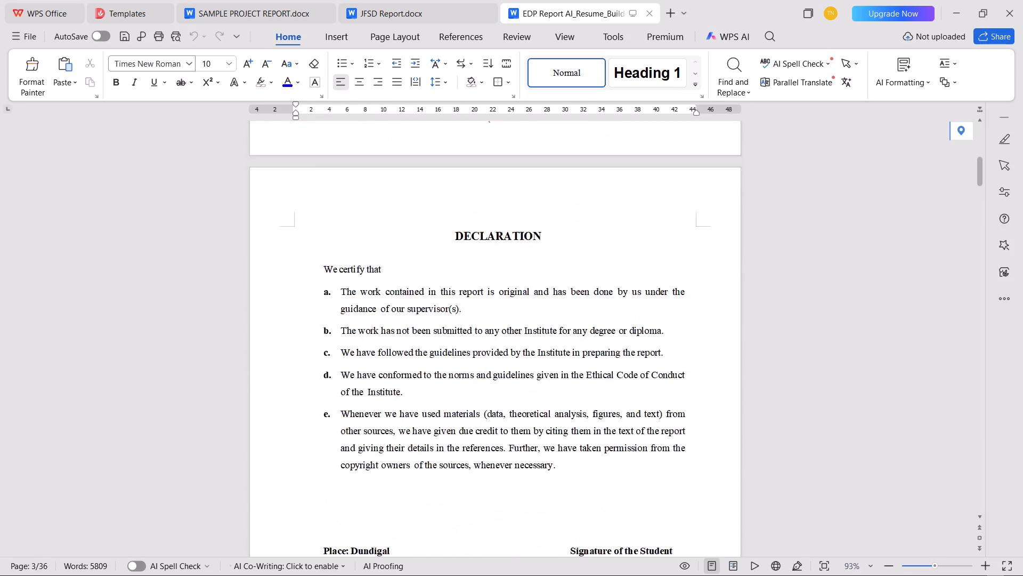
{"action": "scroll", "coordinate": [425, 281], "scroll_direction": "down", "scroll_amount": 16}
{"action": "scroll", "coordinate": [428, 280], "scroll_direction": "up", "scroll_amount": 2}
{"action": "scroll", "coordinate": [428, 280], "scroll_direction": "down", "scroll_amount": 20}
{"action": "scroll", "coordinate": [428, 280], "scroll_direction": "down", "scroll_amount": 11}
{"action": "scroll", "coordinate": [428, 283], "scroll_direction": "up", "scroll_amount": 1}
{"action": "scroll", "coordinate": [428, 283], "scroll_direction": "down", "scroll_amount": 4}
{"action": "scroll", "coordinate": [428, 283], "scroll_direction": "up", "scroll_amount": 1}
{"action": "scroll", "coordinate": [428, 283], "scroll_direction": "down", "scroll_amount": 2}
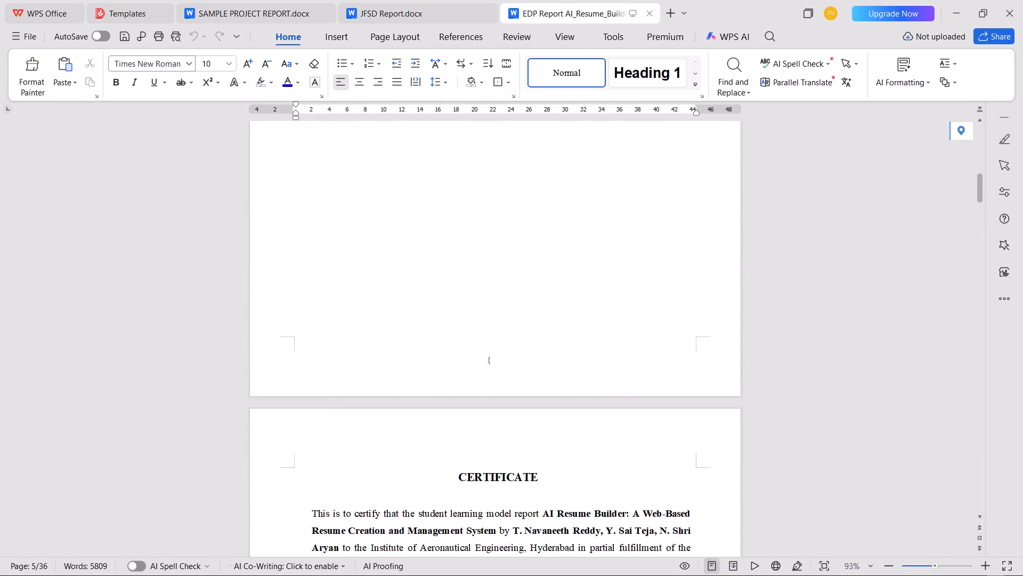
{"action": "scroll", "coordinate": [428, 283], "scroll_direction": "down", "scroll_amount": 20}
{"action": "scroll", "coordinate": [428, 283], "scroll_direction": "down", "scroll_amount": 20}
{"action": "scroll", "coordinate": [428, 283], "scroll_direction": "down", "scroll_amount": 15}
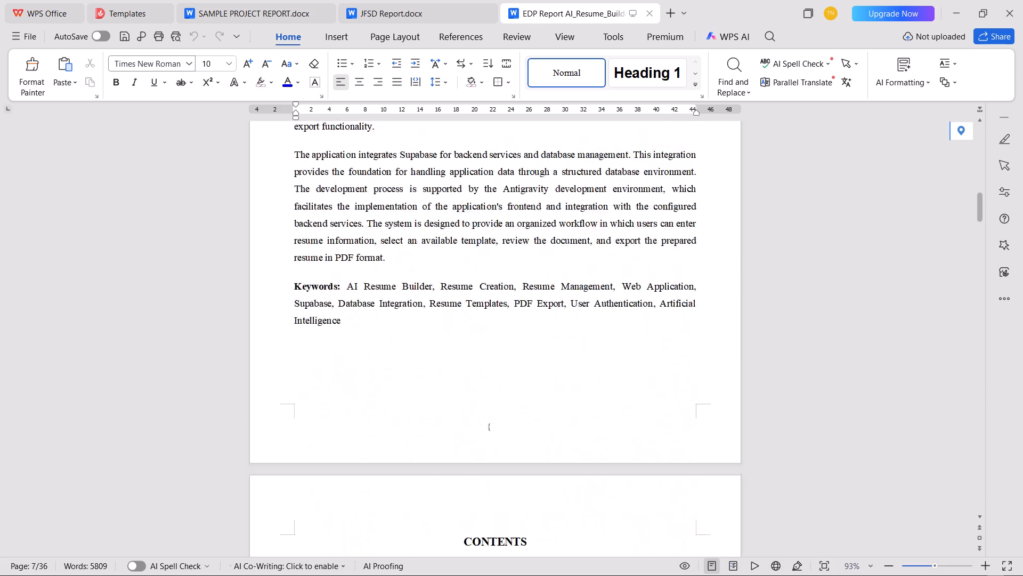
{"action": "scroll", "coordinate": [428, 280], "scroll_direction": "down", "scroll_amount": 8}
{"action": "scroll", "coordinate": [432, 261], "scroll_direction": "up", "scroll_amount": 2}
{"action": "scroll", "coordinate": [432, 261], "scroll_direction": "down", "scroll_amount": 8}
{"action": "scroll", "coordinate": [432, 261], "scroll_direction": "up", "scroll_amount": 2}
{"action": "scroll", "coordinate": [432, 261], "scroll_direction": "down", "scroll_amount": 20}
{"action": "scroll", "coordinate": [432, 261], "scroll_direction": "down", "scroll_amount": 1}
{"action": "scroll", "coordinate": [432, 261], "scroll_direction": "up", "scroll_amount": 2}
{"action": "scroll", "coordinate": [432, 261], "scroll_direction": "down", "scroll_amount": 12}
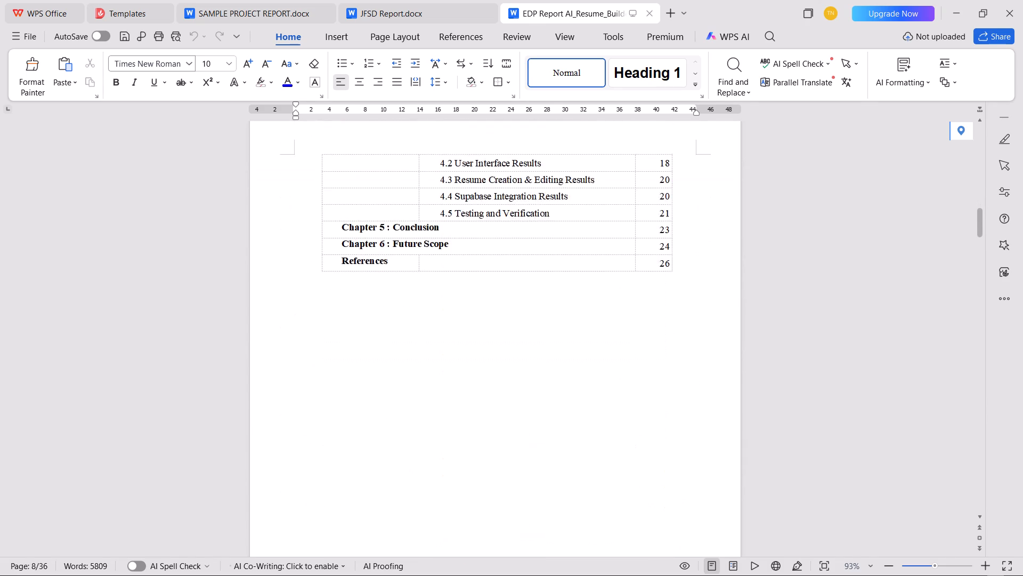
{"action": "scroll", "coordinate": [432, 259], "scroll_direction": "down", "scroll_amount": 12}
{"action": "scroll", "coordinate": [432, 259], "scroll_direction": "up", "scroll_amount": 1}
{"action": "scroll", "coordinate": [432, 259], "scroll_direction": "down", "scroll_amount": 1}
{"action": "left_click", "coordinate": [648, 14]}
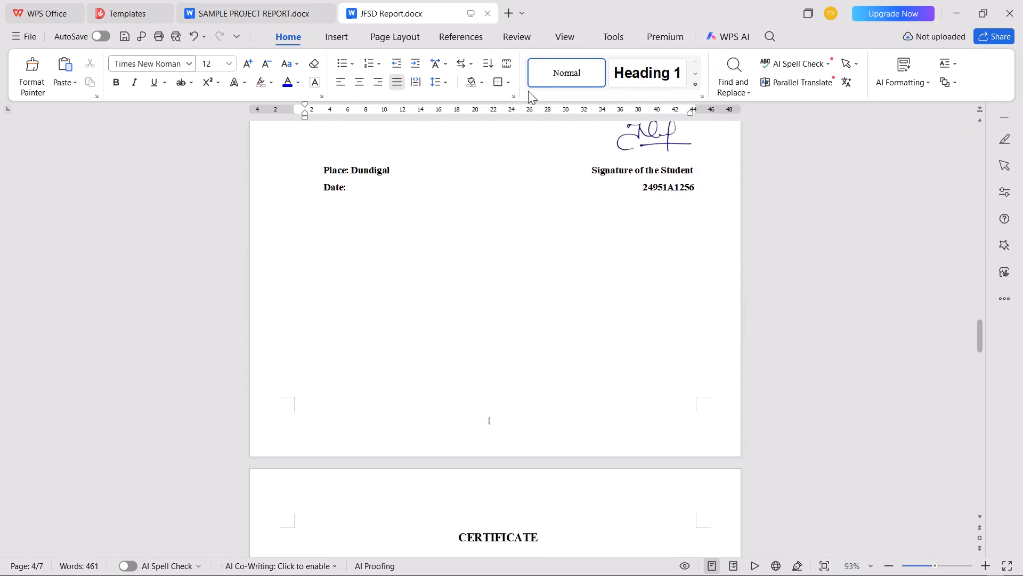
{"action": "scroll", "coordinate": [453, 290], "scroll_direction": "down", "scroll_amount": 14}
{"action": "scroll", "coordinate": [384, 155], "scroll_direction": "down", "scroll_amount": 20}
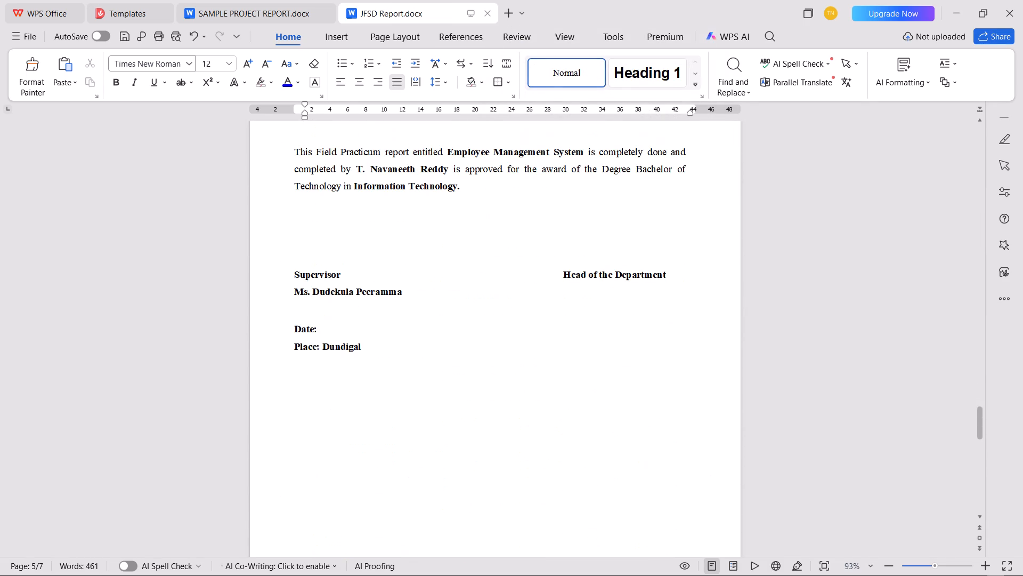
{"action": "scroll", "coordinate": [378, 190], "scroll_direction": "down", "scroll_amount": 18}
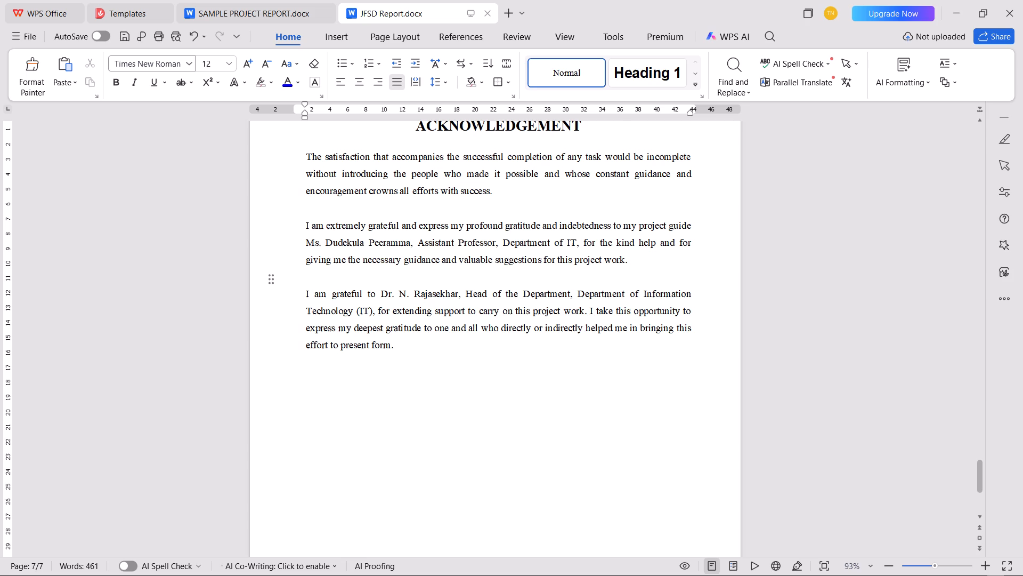
Open ACA AAT CEP.docx from the ACA subfolder of AAT 2 - 1 CEP in the 3 - 1 folder.
{"action": "key", "text": "super+1"}
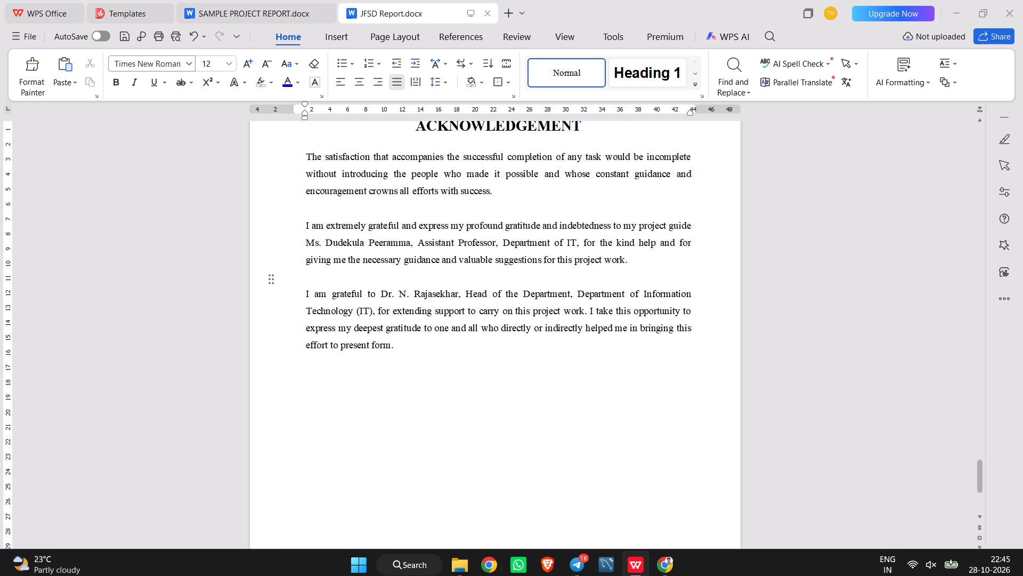
{"action": "left_click", "coordinate": [501, 43]}
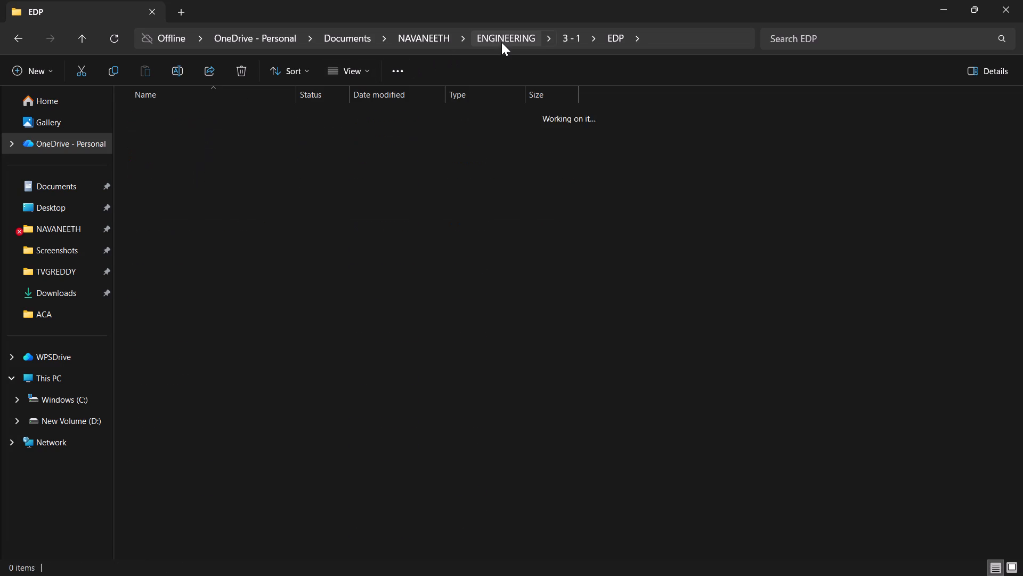
{"action": "double_click", "coordinate": [212, 199]}
{"action": "double_click", "coordinate": [180, 159]}
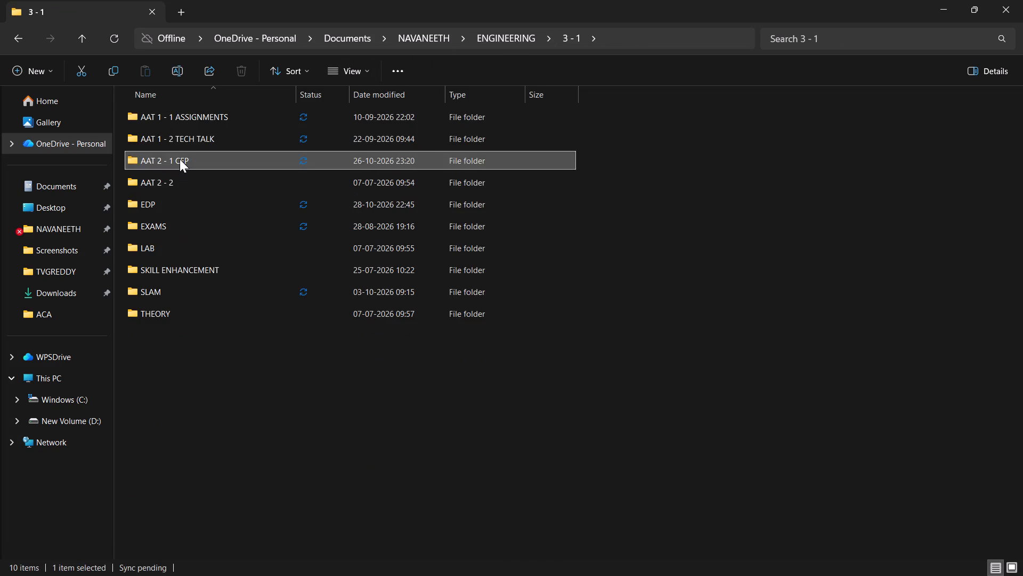
{"action": "double_click", "coordinate": [172, 123]}
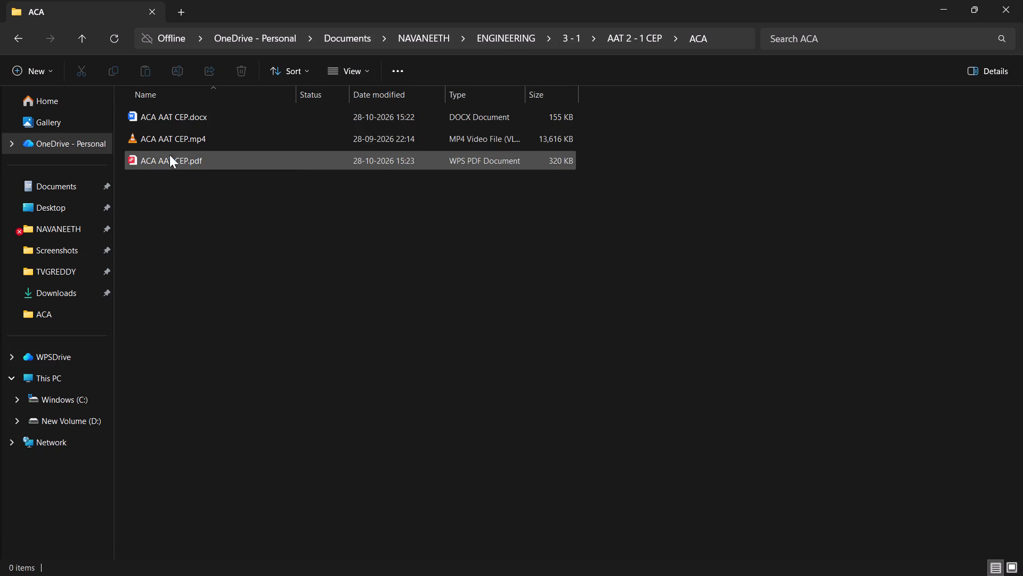
{"action": "double_click", "coordinate": [181, 119]}
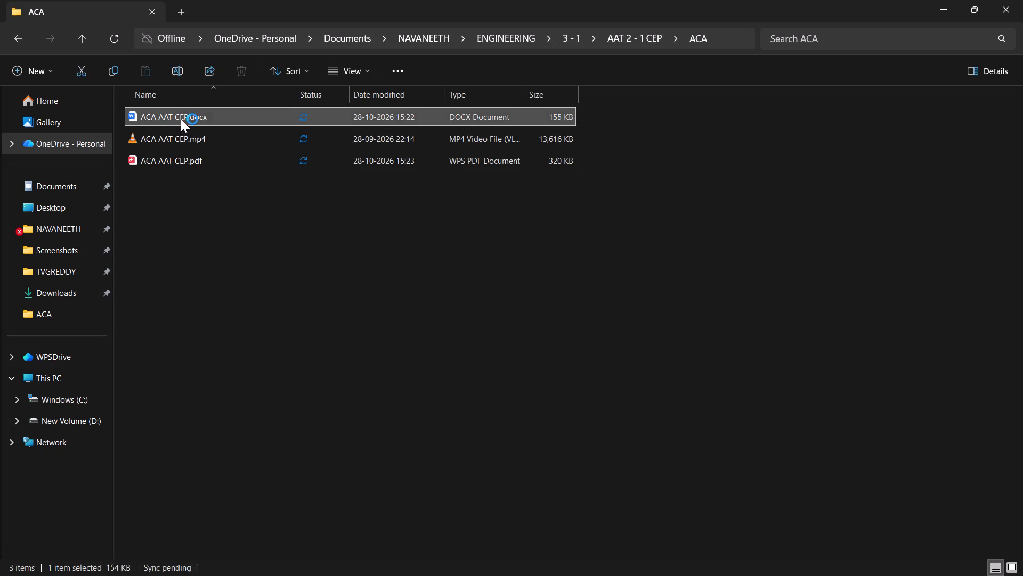
Examine the front pages of ACA AAT CEP.docx up to the Acknowledgement's wording and bold formatting, and close the document.
{"action": "scroll", "coordinate": [372, 215], "scroll_direction": "down", "scroll_amount": 9}
{"action": "scroll", "coordinate": [372, 226], "scroll_direction": "up", "scroll_amount": 2}
{"action": "scroll", "coordinate": [372, 226], "scroll_direction": "down", "scroll_amount": 1}
{"action": "scroll", "coordinate": [372, 226], "scroll_direction": "up", "scroll_amount": 1}
{"action": "scroll", "coordinate": [372, 228], "scroll_direction": "down", "scroll_amount": 2}
{"action": "scroll", "coordinate": [371, 230], "scroll_direction": "up", "scroll_amount": 1}
{"action": "scroll", "coordinate": [369, 235], "scroll_direction": "down", "scroll_amount": 6}
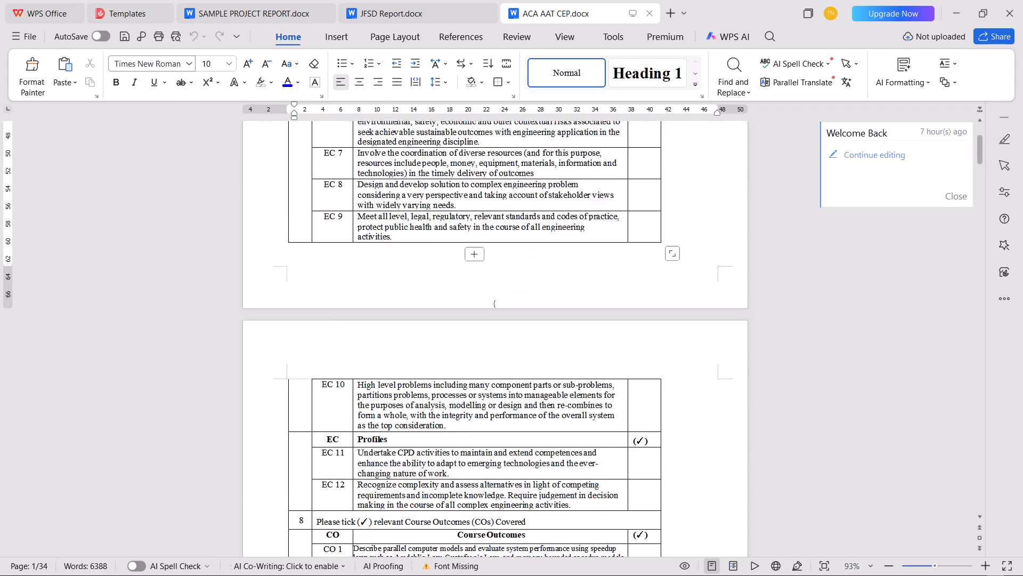
{"action": "scroll", "coordinate": [365, 238], "scroll_direction": "down", "scroll_amount": 8}
{"action": "scroll", "coordinate": [378, 236], "scroll_direction": "up", "scroll_amount": 2}
{"action": "scroll", "coordinate": [378, 236], "scroll_direction": "down", "scroll_amount": 12}
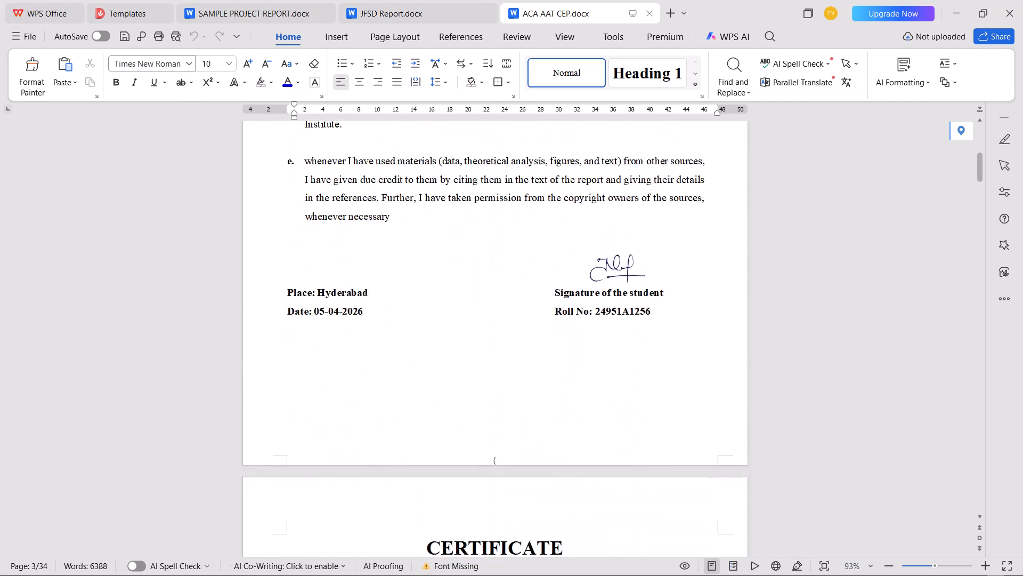
{"action": "scroll", "coordinate": [380, 239], "scroll_direction": "down", "scroll_amount": 10}
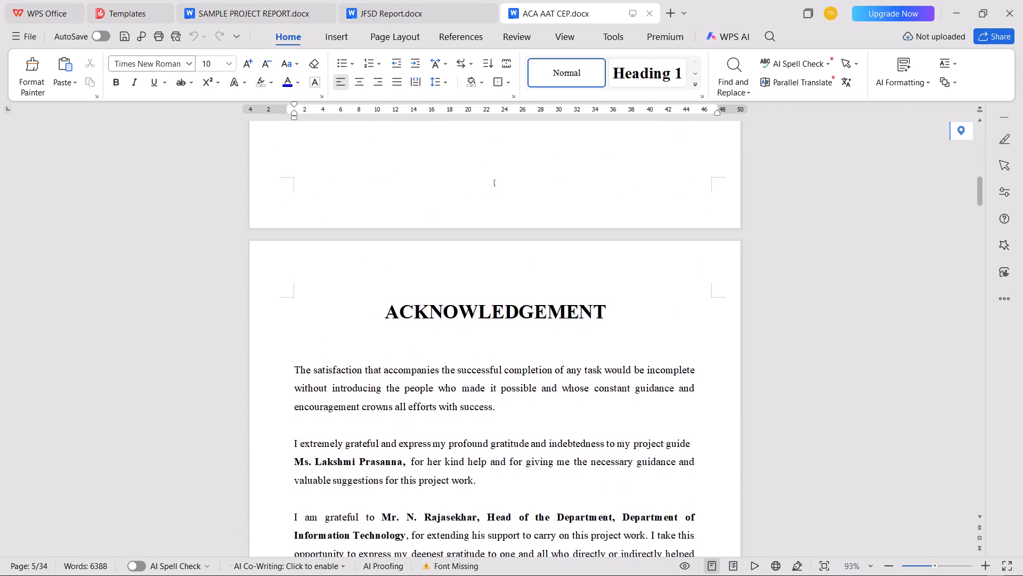
{"action": "scroll", "coordinate": [380, 239], "scroll_direction": "down", "scroll_amount": 1}
{"action": "scroll", "coordinate": [326, 287], "scroll_direction": "down", "scroll_amount": 1}
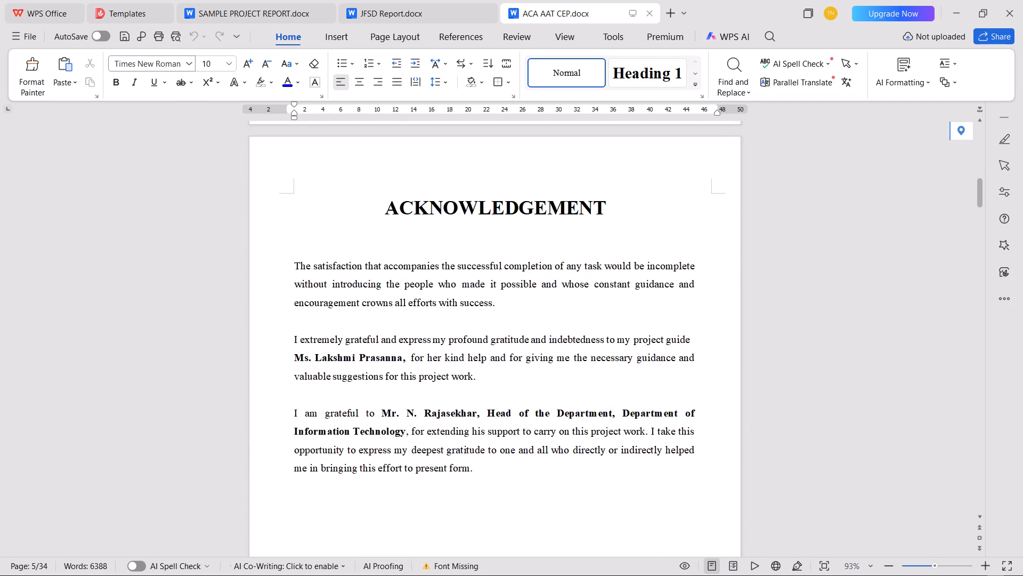
{"action": "left_click_drag", "start_coordinate": [249, 262], "coordinate": [251, 283]}
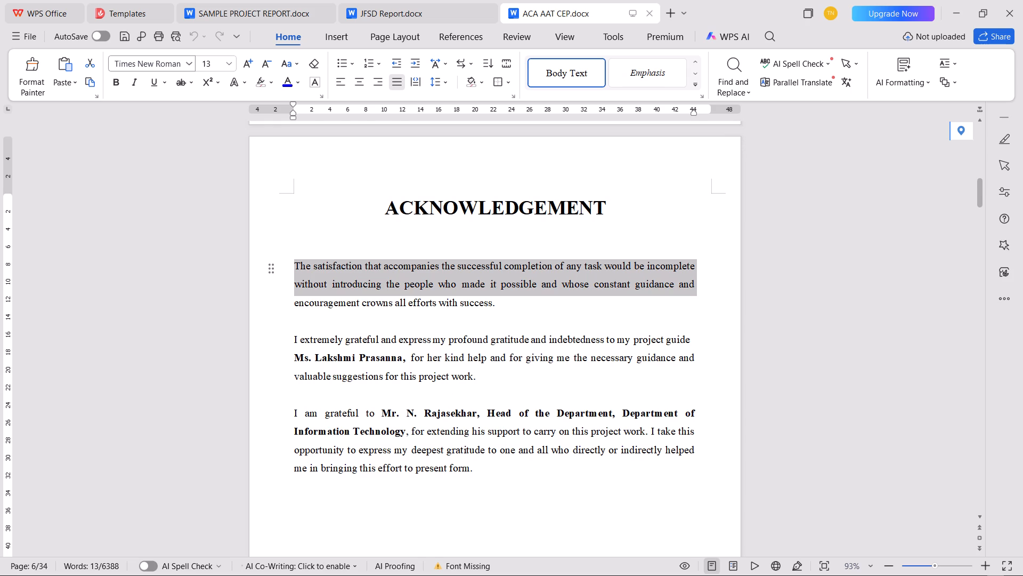
{"action": "left_click_drag", "start_coordinate": [251, 283], "coordinate": [255, 341]}
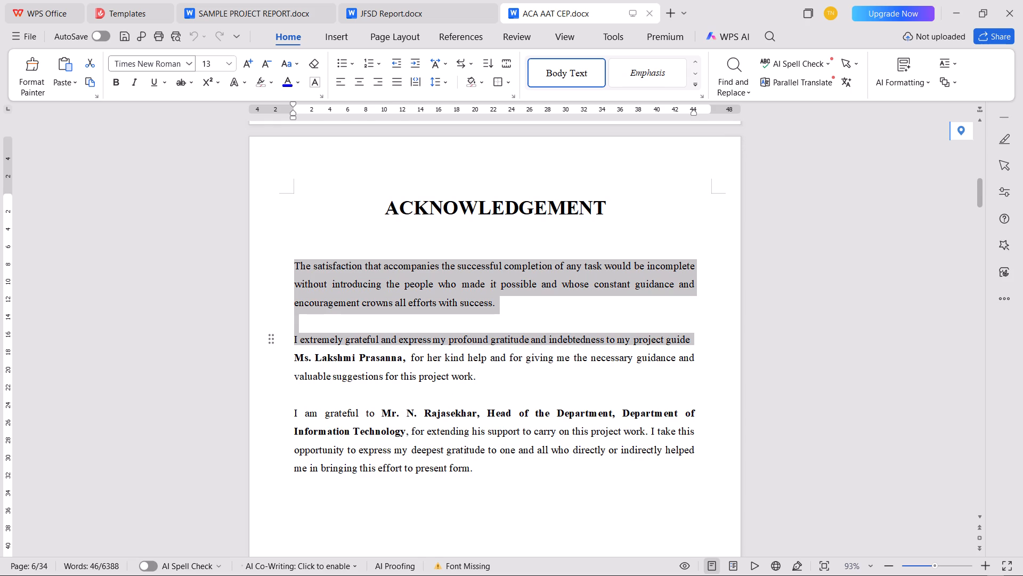
{"action": "left_click_drag", "start_coordinate": [255, 341], "coordinate": [263, 423]}
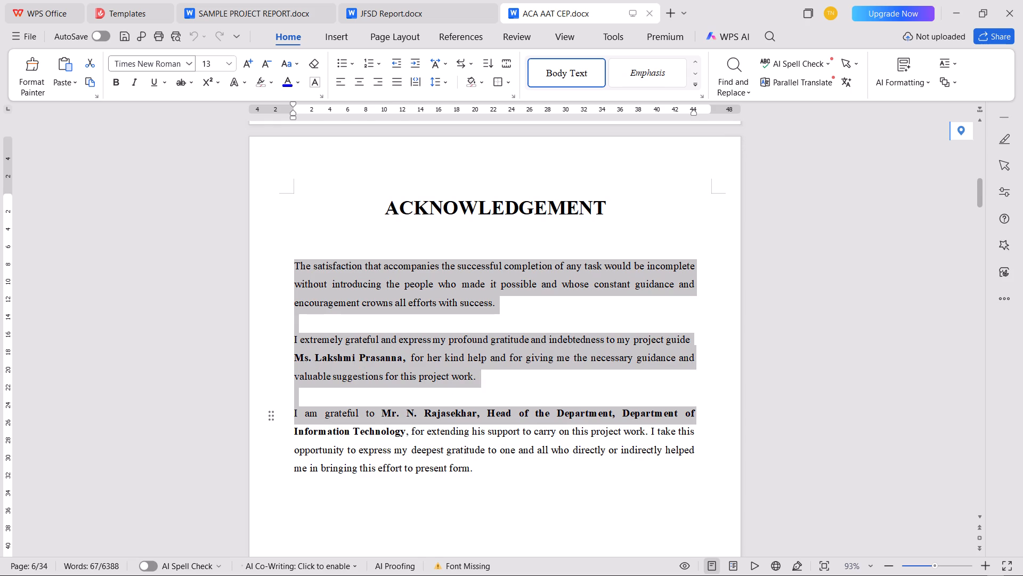
{"action": "left_click_drag", "start_coordinate": [263, 423], "coordinate": [257, 474]}
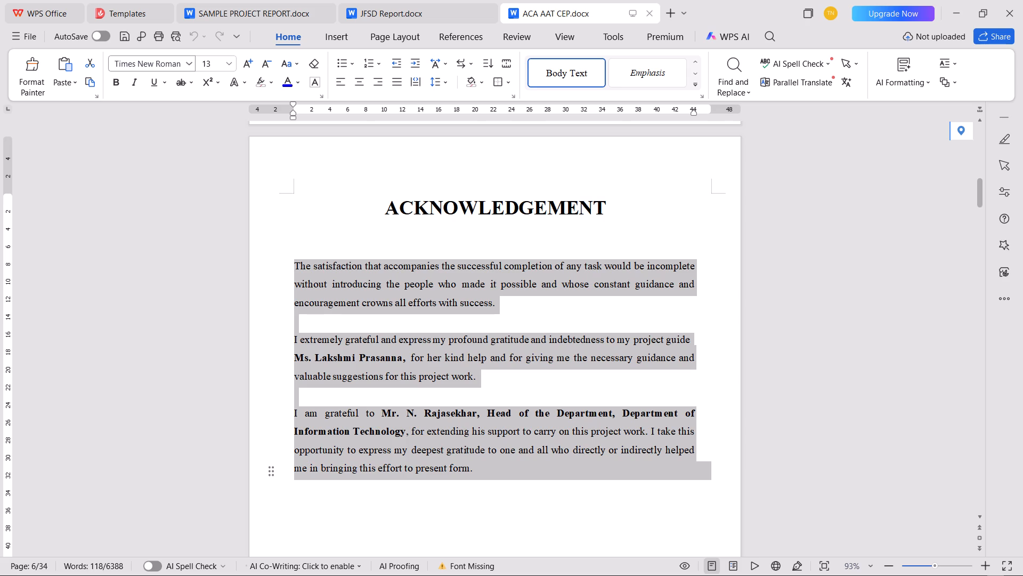
{"action": "left_click_drag", "start_coordinate": [257, 474], "coordinate": [413, 462]}
{"action": "left_click", "coordinate": [413, 462]}
{"action": "key", "text": "ctrl+w"}
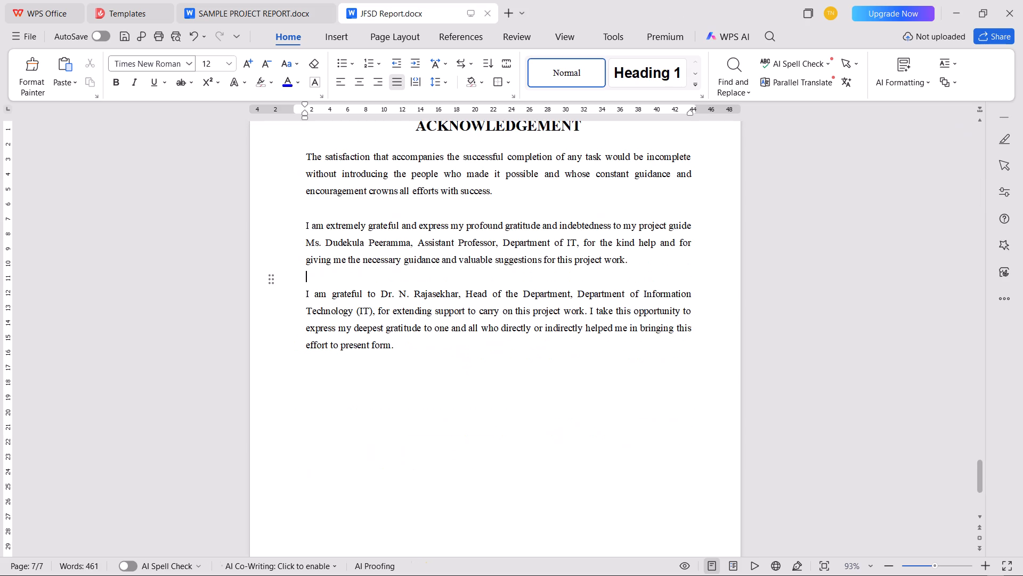
Apply one uniform line spacing to the whole Acknowledgement, from its heading through the last paragraph.
{"action": "left_click_drag", "start_coordinate": [404, 346], "coordinate": [280, 130]}
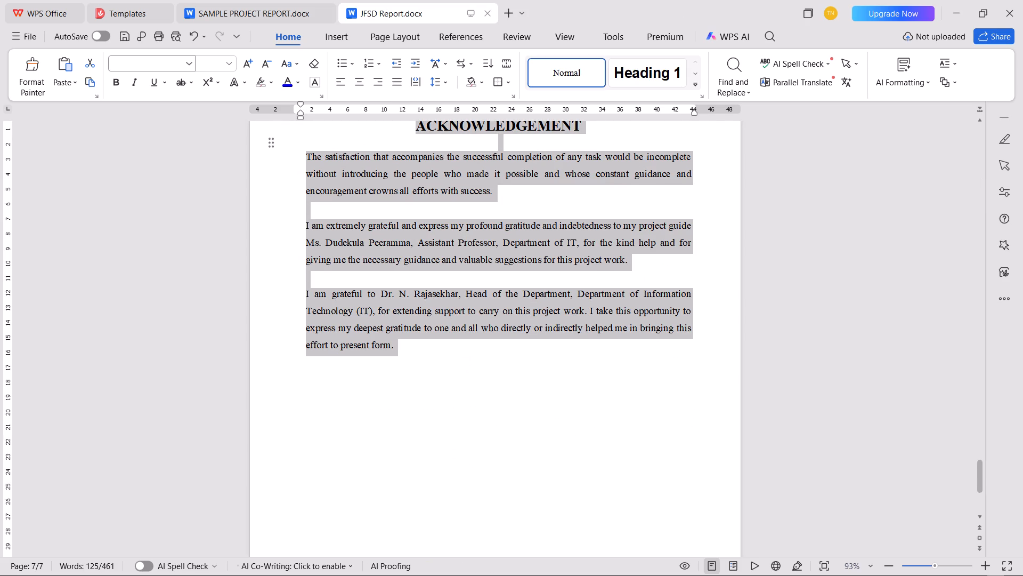
{"action": "left_click_drag", "start_coordinate": [280, 130], "coordinate": [280, 124]}
{"action": "scroll", "coordinate": [391, 261], "scroll_direction": "up", "scroll_amount": 10}
{"action": "scroll", "coordinate": [394, 266], "scroll_direction": "down", "scroll_amount": 7}
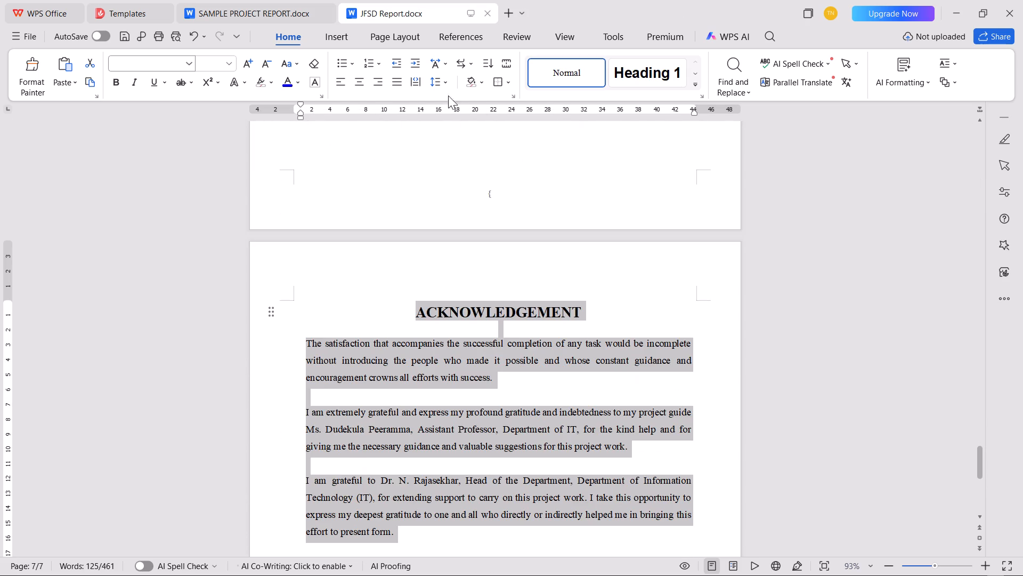
{"action": "left_click", "coordinate": [441, 78]}
{"action": "left_click", "coordinate": [441, 138]}
{"action": "left_click", "coordinate": [460, 349]}
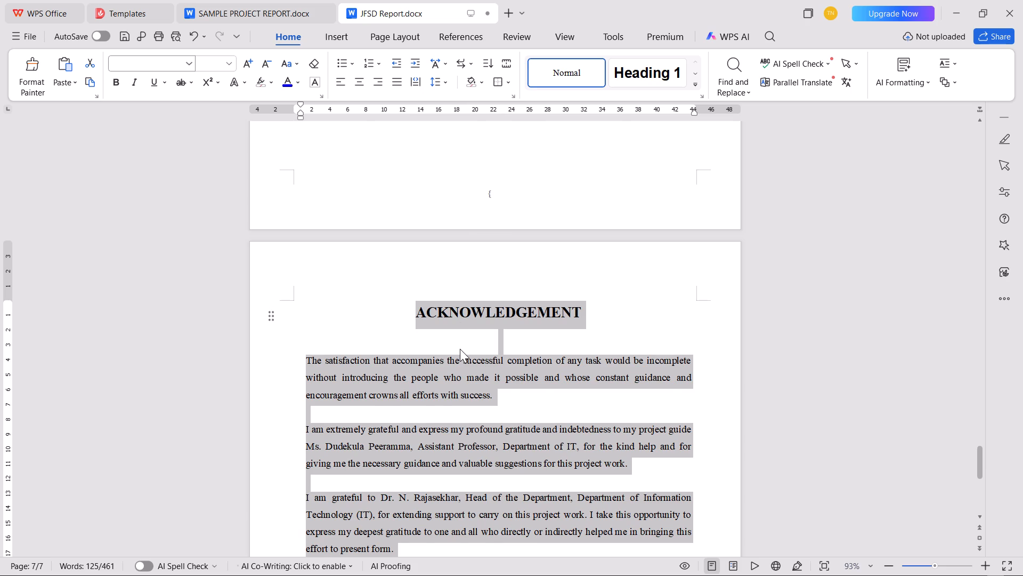
Bold the project guide's name, including the Ms. title, in the Acknowledgement's second paragraph.
{"action": "scroll", "coordinate": [468, 369], "scroll_direction": "down", "scroll_amount": 3}
{"action": "left_click", "coordinate": [307, 314]}
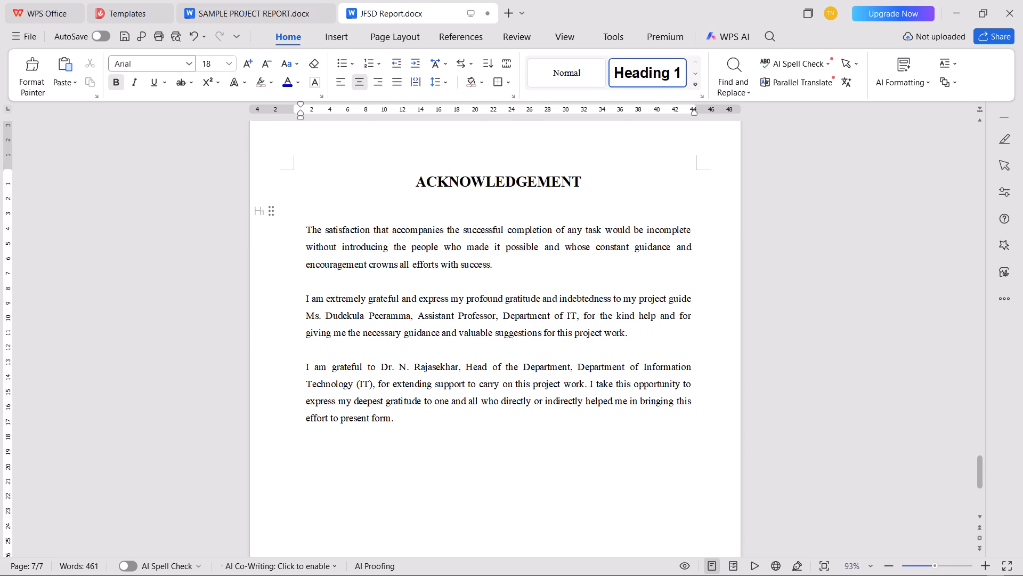
{"action": "key", "text": "ctrl+shift+Right"}
{"action": "key", "text": "ctrl+shift+Right"}
{"action": "key", "text": "ctrl+shift+Right"}
{"action": "key", "text": "ctrl+shift+Right"}
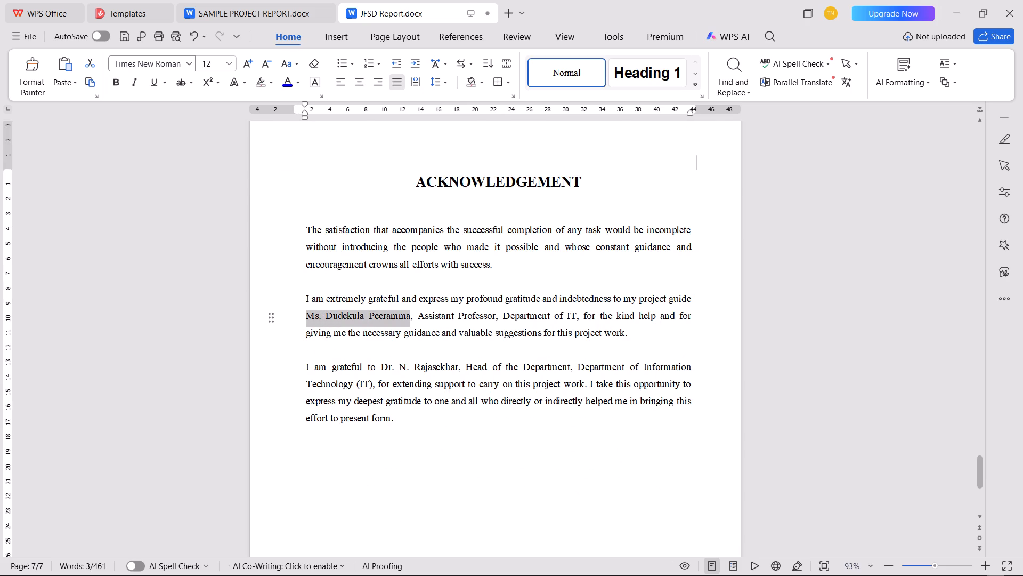
{"action": "key", "text": "ctrl+b"}
Bold the guide's designation "Assistant Professor" and "Department of IT", leaving the commas between them in regular weight.
{"action": "key", "text": "Right"}
{"action": "key", "text": "Right"}
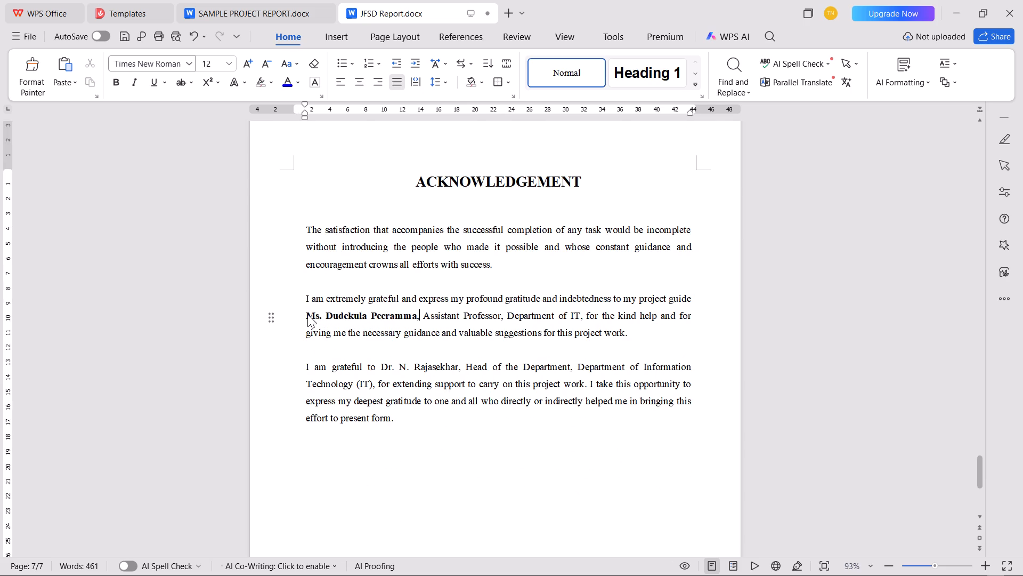
{"action": "key", "text": "Right"}
{"action": "key", "text": "ctrl+shift+Right"}
{"action": "key", "text": "ctrl+shift+Right"}
{"action": "key", "text": "ctrl+b"}
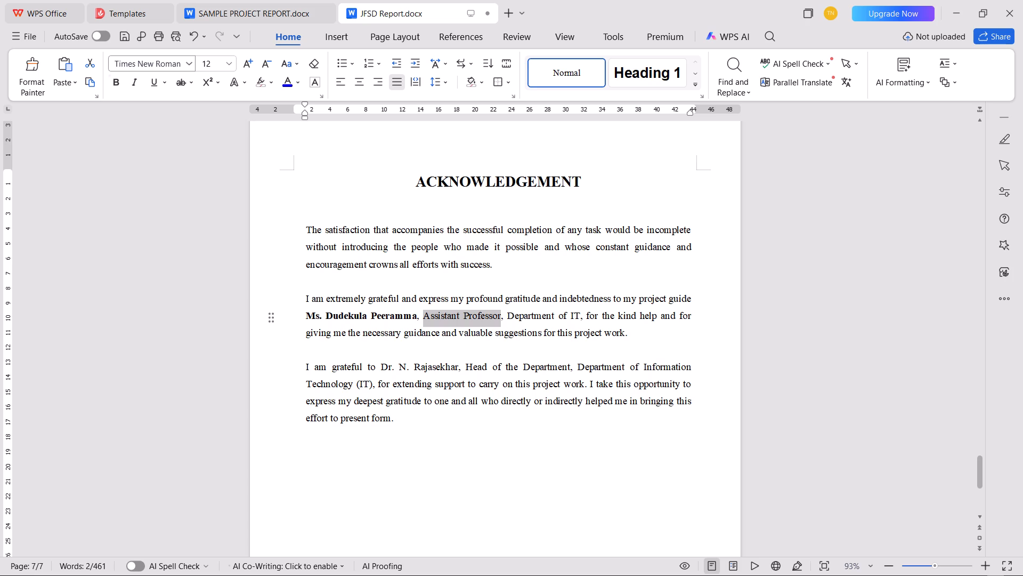
{"action": "key", "text": "Right"}
{"action": "key", "text": "Right"}
{"action": "key", "text": "ctrl+Right"}
{"action": "key", "text": "ctrl+shift+Right"}
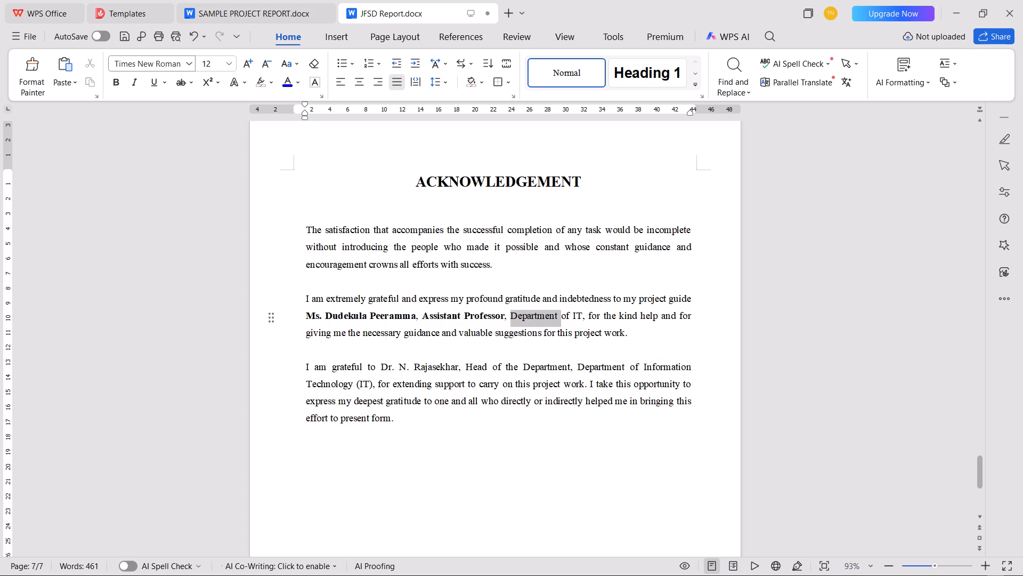
{"action": "key", "text": "ctrl+shift+Right"}
{"action": "key", "text": "ctrl+shift+Right"}
{"action": "key", "text": "ctrl+b"}
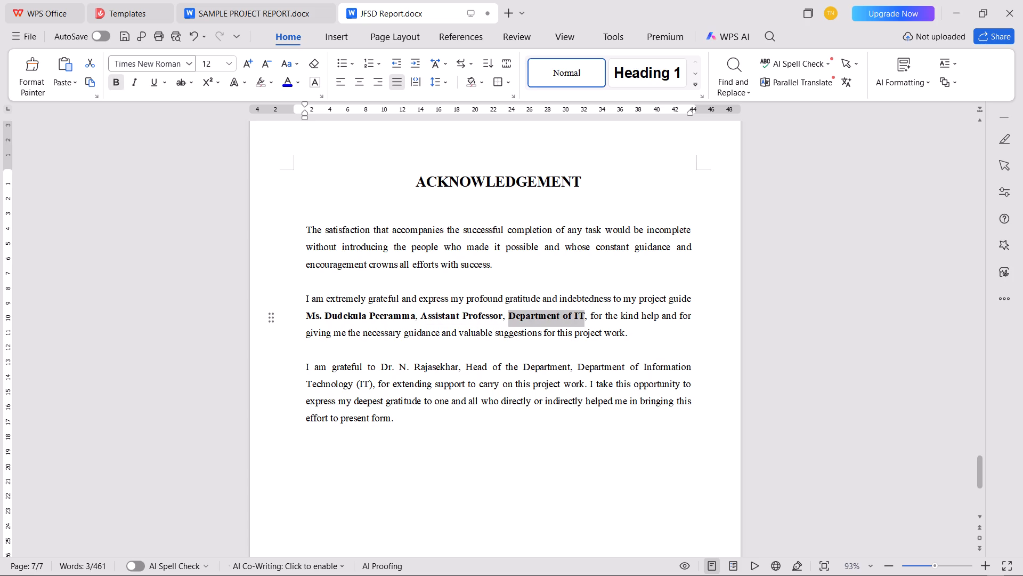
Expand IT in the guide's department to "Information Technology" and save the document.
{"action": "key", "text": "Right"}
{"action": "key", "text": "BackSpace"}
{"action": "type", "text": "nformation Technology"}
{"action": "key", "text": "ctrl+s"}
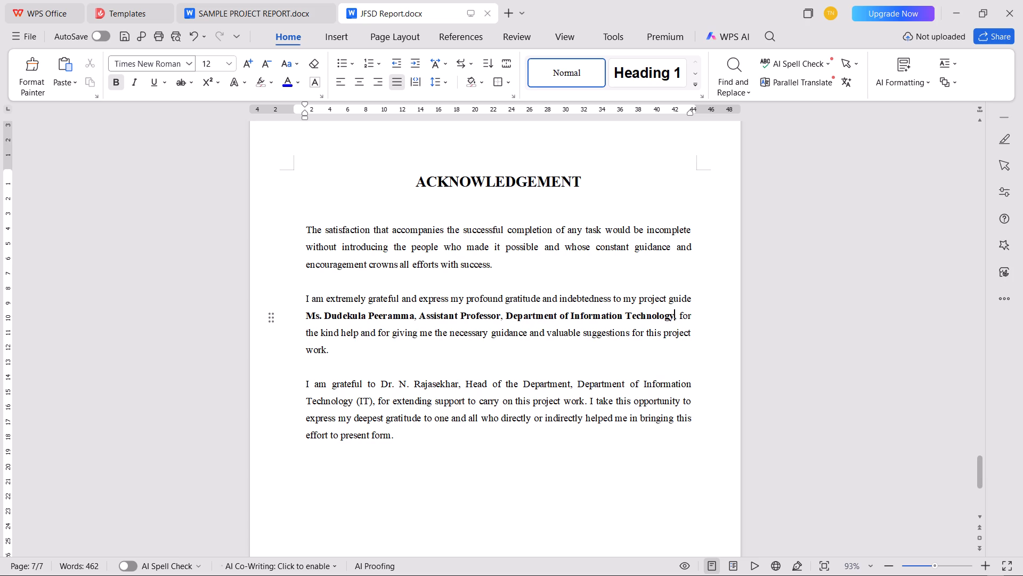
Bold the department head's name, including the Dr. title, in the Acknowledgement's last paragraph.
{"action": "left_click", "coordinate": [383, 382]}
{"action": "key", "text": "ctrl+shift+Right"}
{"action": "key", "text": "ctrl+shift+Right"}
{"action": "key", "text": "ctrl+shift+Right"}
{"action": "key", "text": "ctrl+shift+Right"}
{"action": "key", "text": "ctrl+shift+Right"}
{"action": "key", "text": "ctrl+shift+Right"}
{"action": "key", "text": "ctrl+shift+Left"}
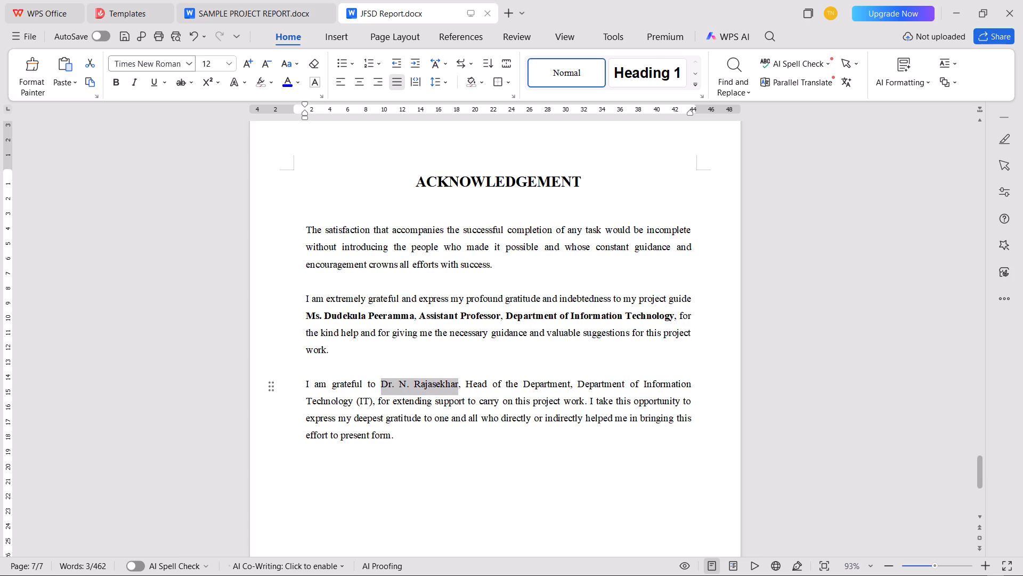
{"action": "key", "text": "ctrl+b"}
Bold the designation "Head of the Department" after the department head's name.
{"action": "key", "text": "ctrl+Right"}
{"action": "key", "text": "ctrl+Right"}
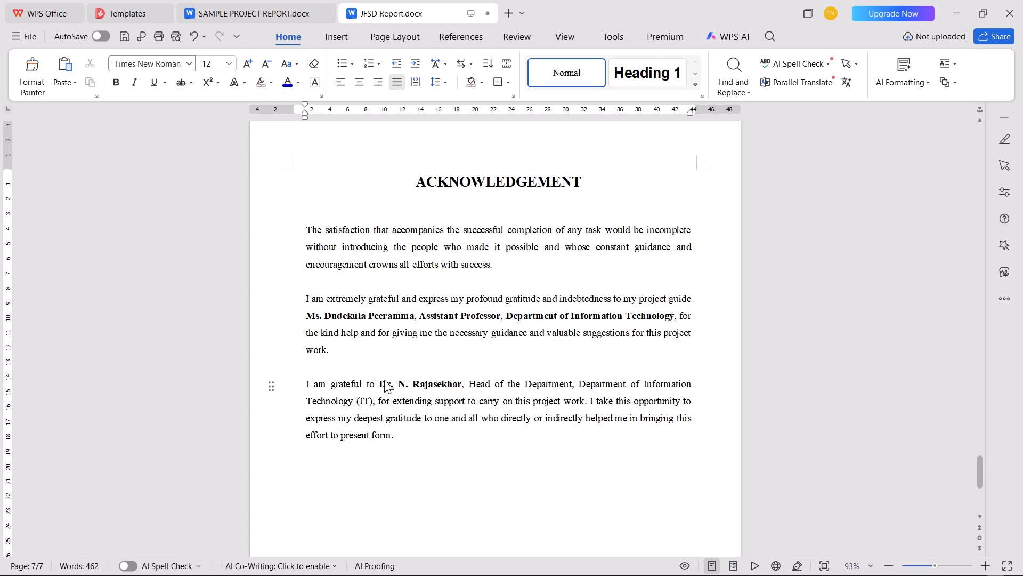
{"action": "key", "text": "ctrl+shift+Right"}
{"action": "key", "text": "ctrl+shift+Right"}
{"action": "key", "text": "ctrl+shift+Right"}
{"action": "key", "text": "ctrl+shift+Right"}
{"action": "key", "text": "ctrl+shift+Right"}
{"action": "key", "text": "ctrl+shift+Left"}
{"action": "key", "text": "ctrl+b"}
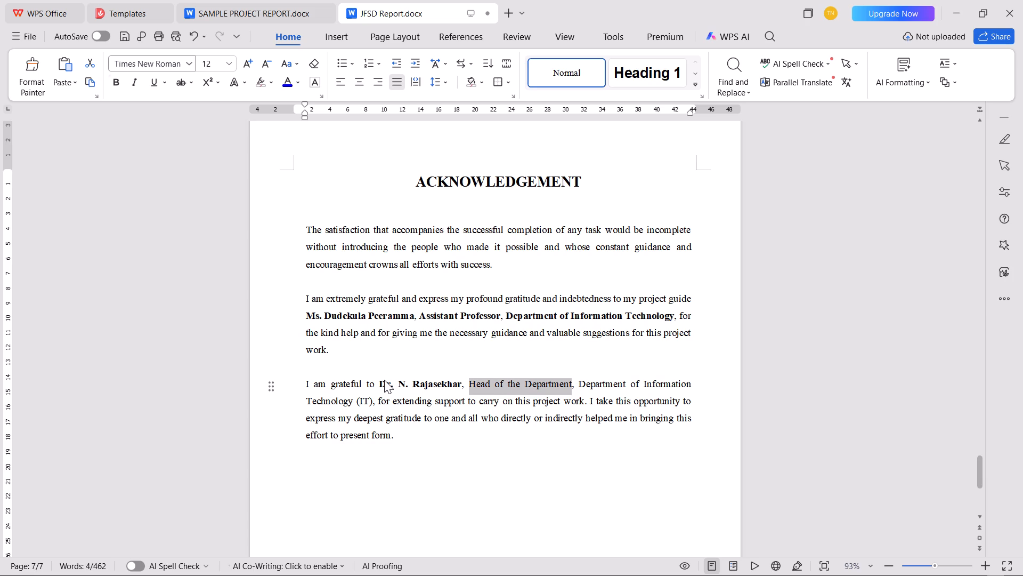
Bold "Department of Information Technology" in the Acknowledgement's last paragraph, excluding the bracketed abbreviation.
{"action": "key", "text": "ctrl+Right"}
{"action": "key", "text": "ctrl+Right"}
{"action": "key", "text": "ctrl+shift+Right"}
{"action": "key", "text": "ctrl+shift+Right"}
{"action": "key", "text": "ctrl+shift+Right"}
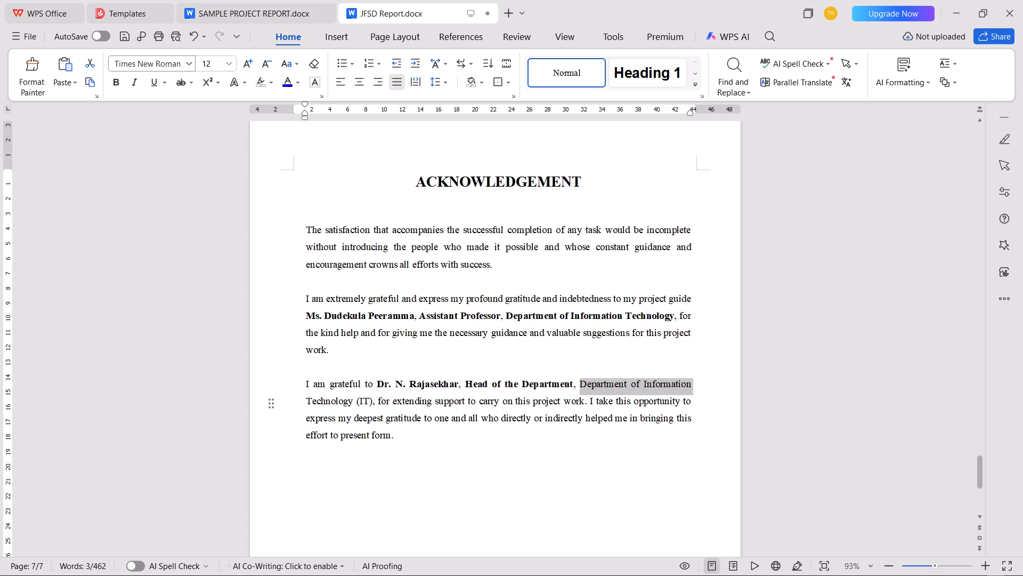
{"action": "key", "text": "ctrl+shift+Right"}
{"action": "key", "text": "ctrl+b"}
{"action": "key", "text": "Right"}
{"action": "key", "text": "Right"}
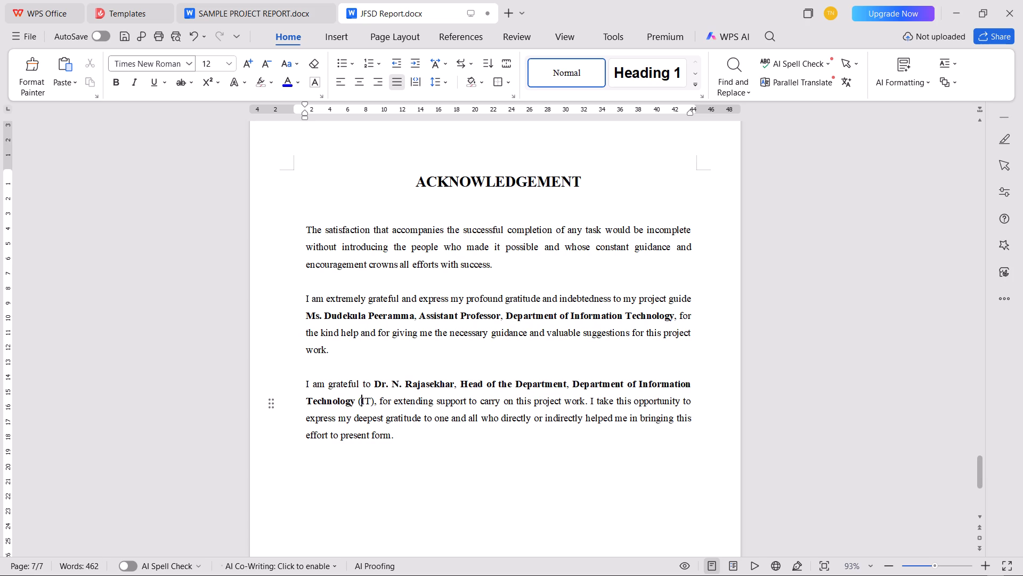
Remove "(IT)" after Department of Information Technology in the Acknowledgement's last paragraph and save the report.
{"action": "key", "text": "BackSpace"}
{"action": "key", "text": "Right"}
{"action": "key", "text": "BackSpace"}
{"action": "key", "text": "Right"}
{"action": "key", "text": "BackSpace"}
{"action": "key", "text": "Right"}
{"action": "key", "text": "BackSpace"}
{"action": "key", "text": "BackSpace"}
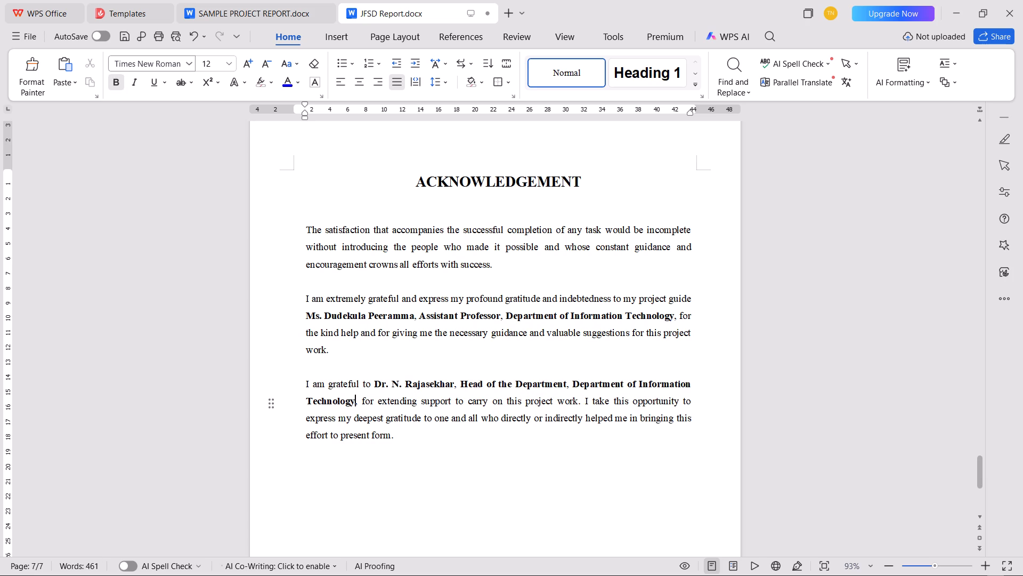
{"action": "key", "text": "ctrl+s"}
Delete the trailing blank at the end of the Acknowledgement's final paragraph.
{"action": "scroll", "coordinate": [446, 342], "scroll_direction": "down", "scroll_amount": 13}
{"action": "scroll", "coordinate": [446, 347], "scroll_direction": "up", "scroll_amount": 1}
{"action": "scroll", "coordinate": [446, 347], "scroll_direction": "down", "scroll_amount": 7}
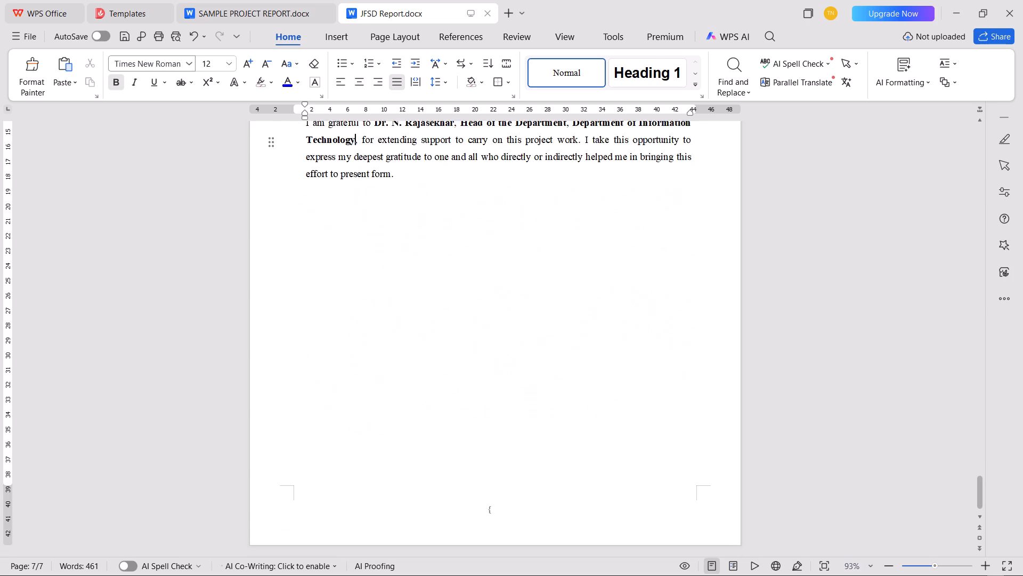
{"action": "scroll", "coordinate": [443, 347], "scroll_direction": "up", "scroll_amount": 7}
{"action": "left_click", "coordinate": [435, 430]}
{"action": "scroll", "coordinate": [435, 430], "scroll_direction": "down", "scroll_amount": 4}
{"action": "key", "text": "BackSpace"}
{"action": "left_click", "coordinate": [416, 460]}
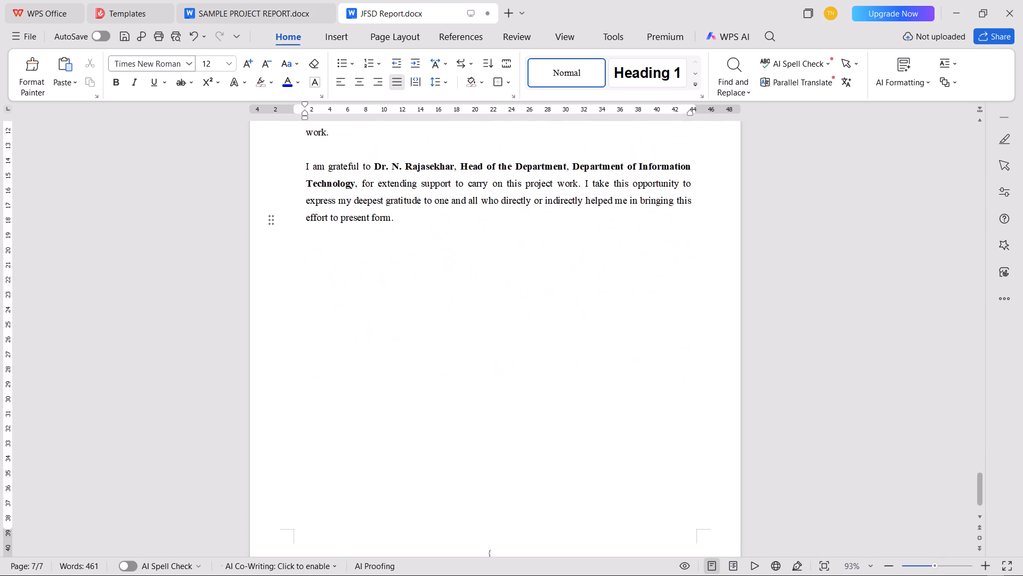
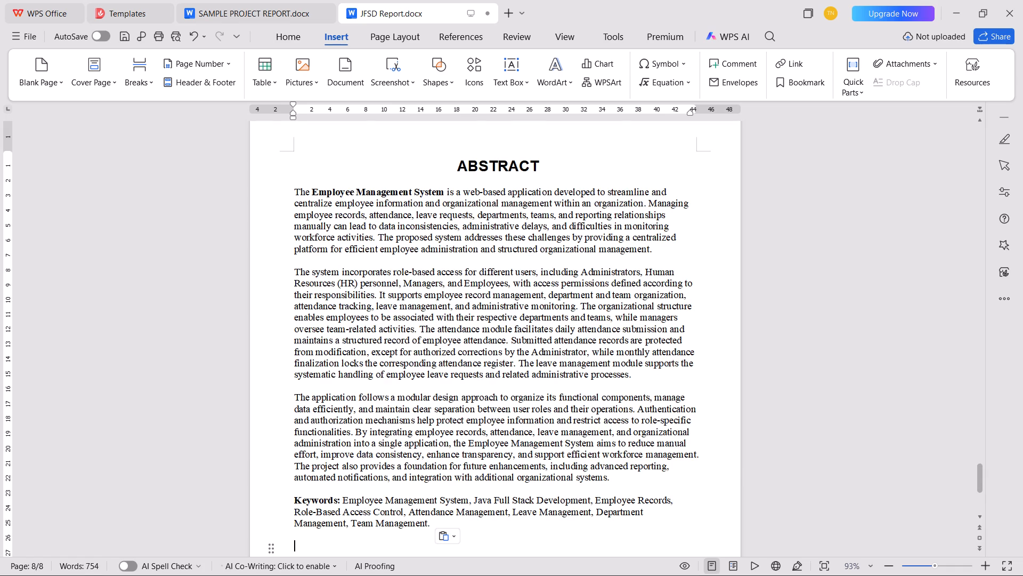
Justify the whole pasted abstract, from its heading through the keywords.
{"action": "left_click_drag", "start_coordinate": [253, 163], "coordinate": [264, 449]}
{"action": "scroll", "coordinate": [246, 448], "scroll_direction": "down", "scroll_amount": 2}
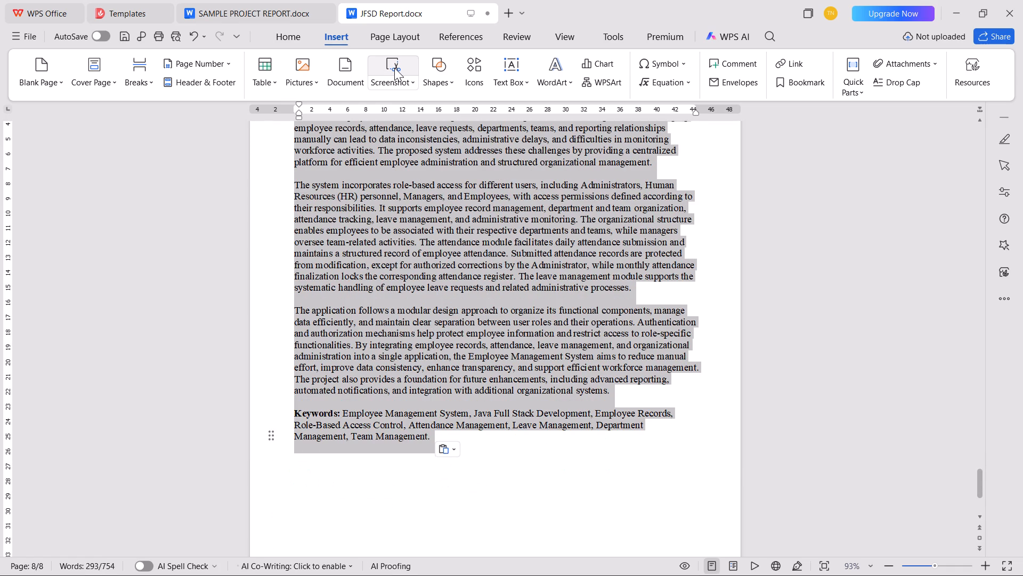
{"action": "key", "text": "ctrl+j"}
Remove the ABSTRACT heading's indent and centre the heading on the page.
{"action": "scroll", "coordinate": [449, 146], "scroll_direction": "up", "scroll_amount": 4}
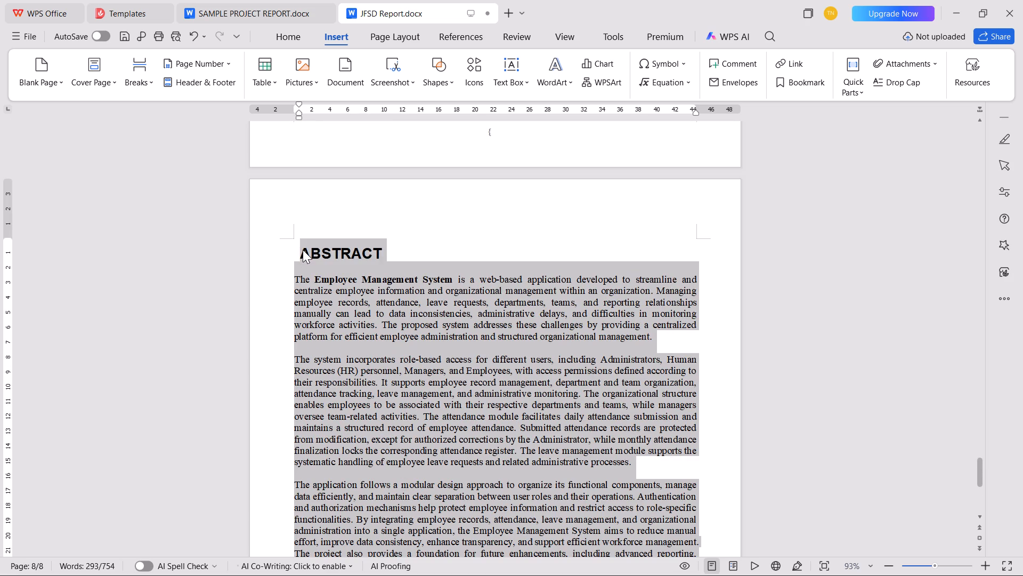
{"action": "left_click", "coordinate": [303, 251]}
{"action": "key", "text": "BackSpace"}
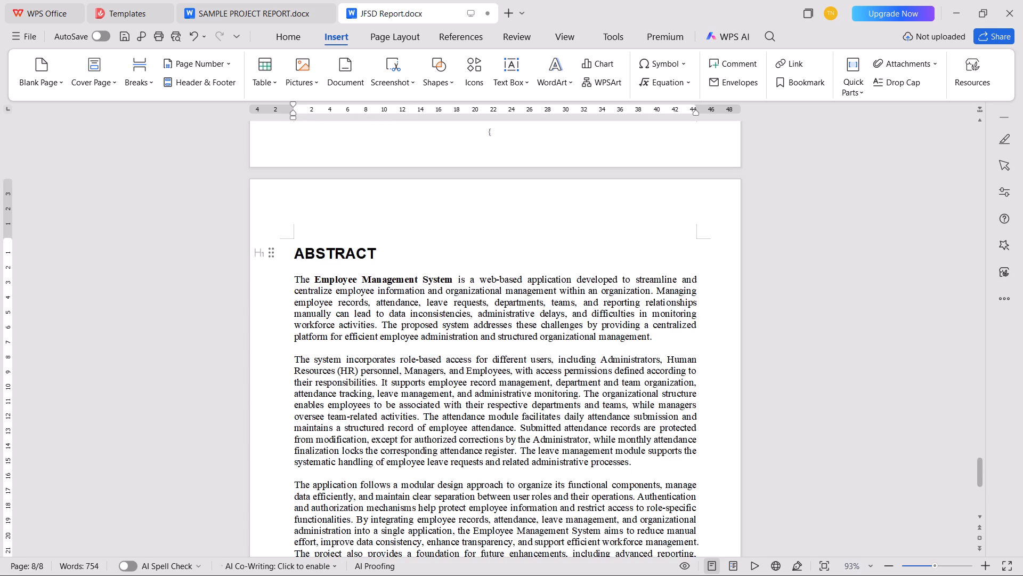
{"action": "left_click", "coordinate": [194, 260]}
{"action": "key", "text": "ctrl+e"}
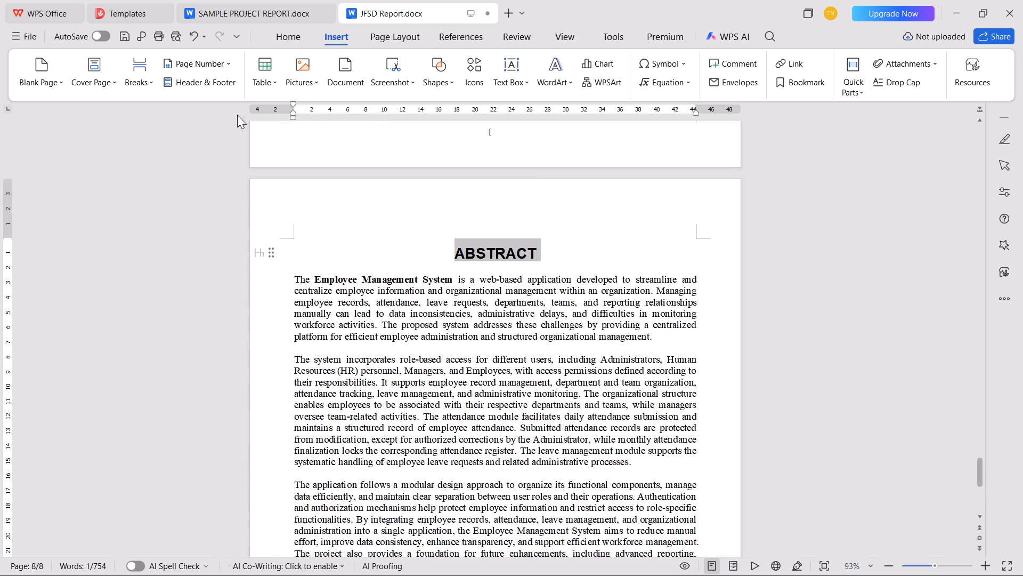
Set the font of the heading, body and keywords on the abstract page to Times New Roman.
{"action": "left_click_drag", "start_coordinate": [221, 258], "coordinate": [184, 436]}
{"action": "scroll", "coordinate": [194, 355], "scroll_direction": "down", "scroll_amount": 6}
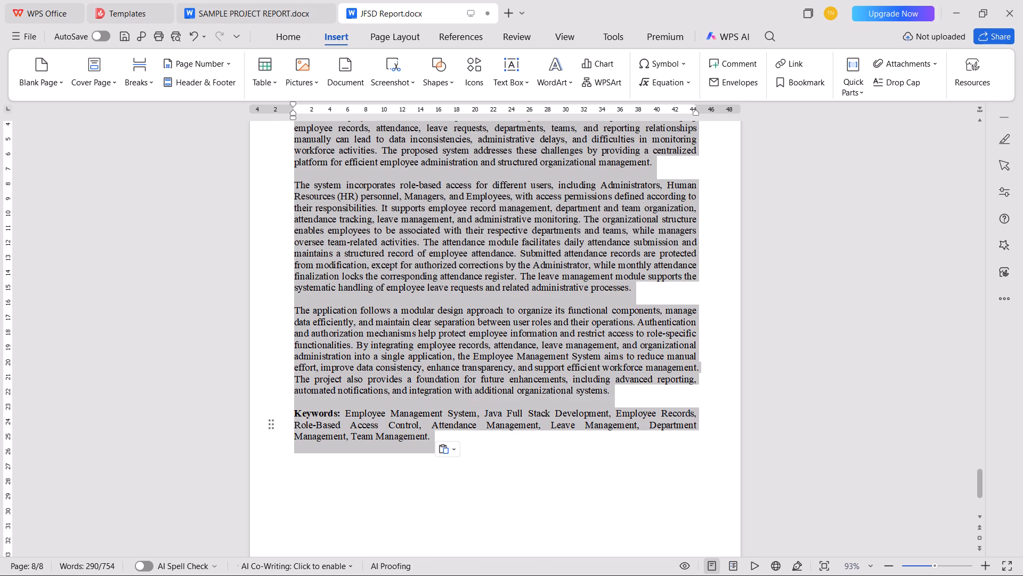
{"action": "left_click_drag", "start_coordinate": [184, 436], "coordinate": [184, 437]}
{"action": "left_click", "coordinate": [280, 32]}
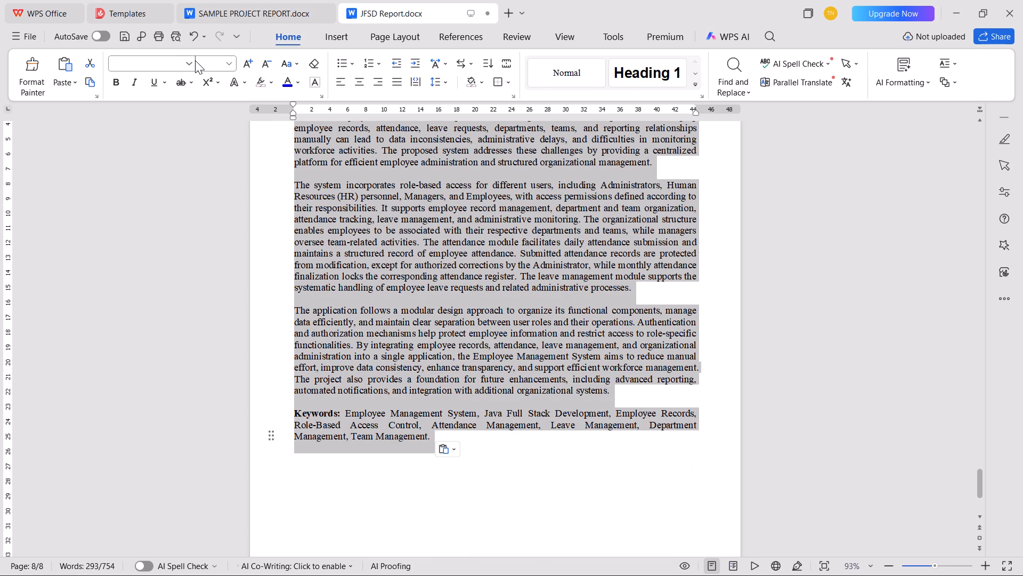
{"action": "left_click", "coordinate": [195, 60]}
{"action": "left_click", "coordinate": [191, 63]}
{"action": "left_click", "coordinate": [178, 124]}
{"action": "scroll", "coordinate": [317, 237], "scroll_direction": "up", "scroll_amount": 8}
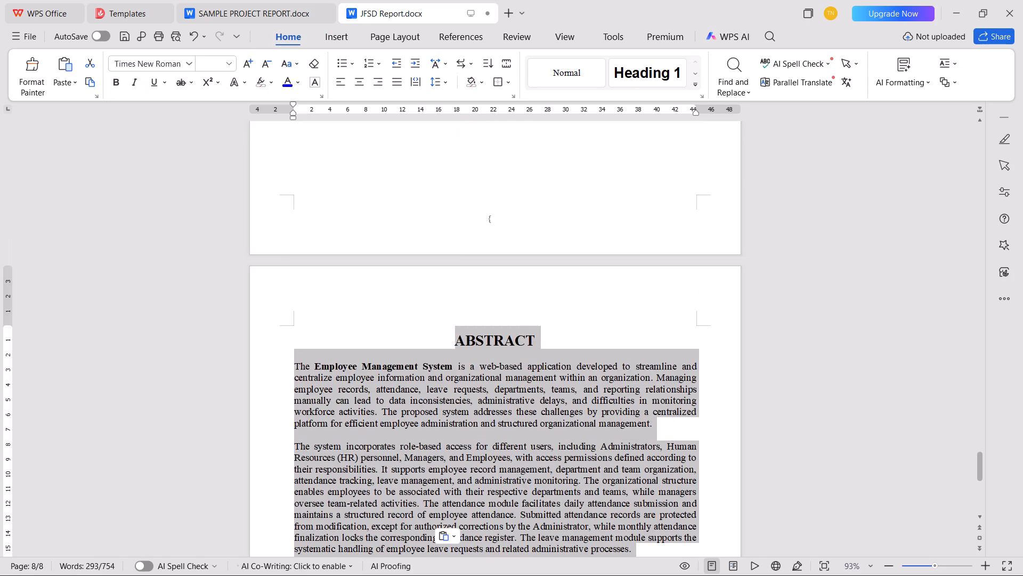
{"action": "left_click", "coordinate": [431, 335]}
{"action": "left_click", "coordinate": [498, 338]}
{"action": "left_click", "coordinate": [329, 391]}
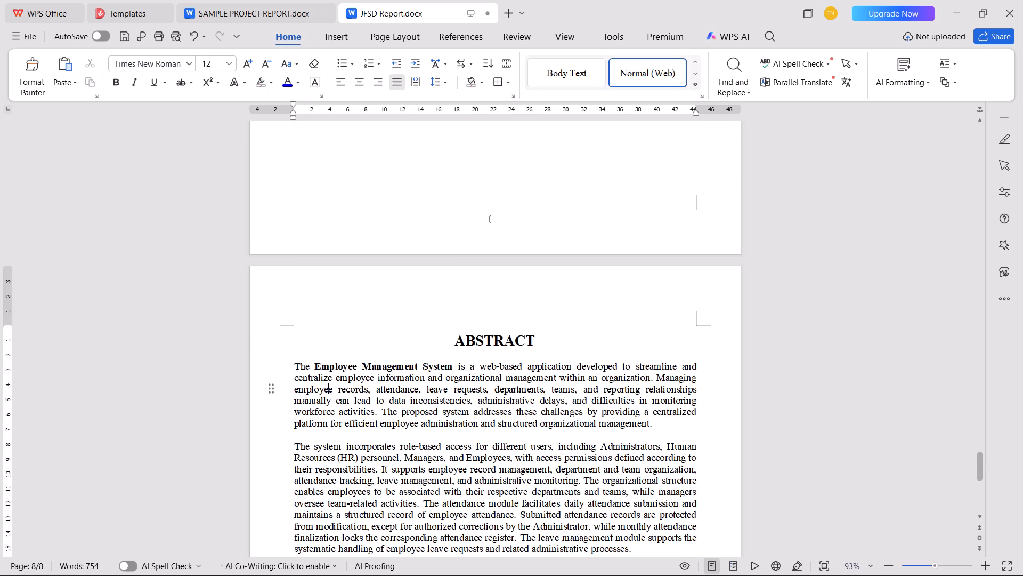
Set the line spacing of the entire abstract page to 1.5 and save the report.
{"action": "scroll", "coordinate": [325, 392], "scroll_direction": "down", "scroll_amount": 5}
{"action": "left_click_drag", "start_coordinate": [254, 166], "coordinate": [212, 338]}
{"action": "scroll", "coordinate": [215, 330], "scroll_direction": "down", "scroll_amount": 3}
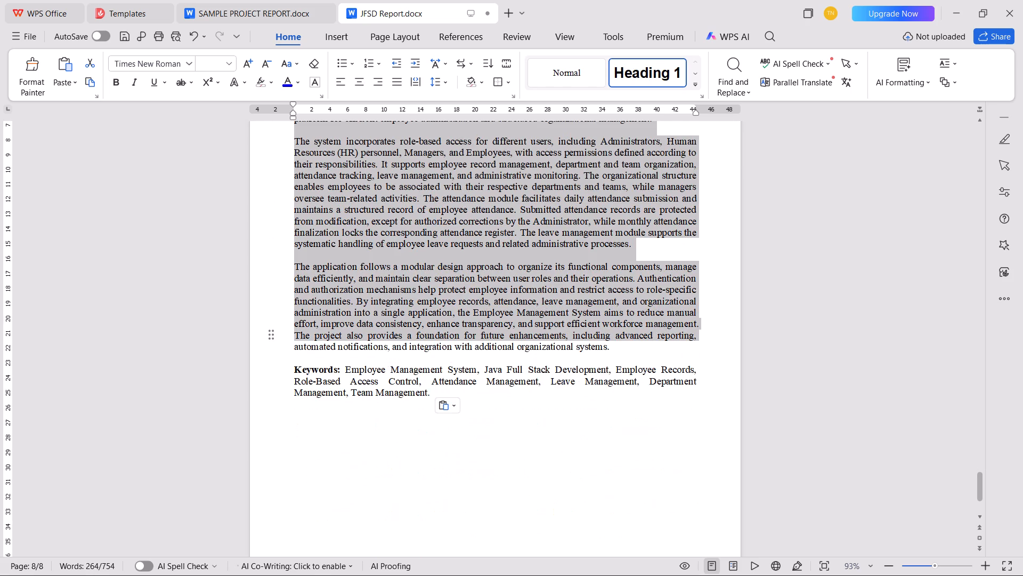
{"action": "left_click_drag", "start_coordinate": [212, 338], "coordinate": [201, 389]}
{"action": "left_click", "coordinate": [435, 81]}
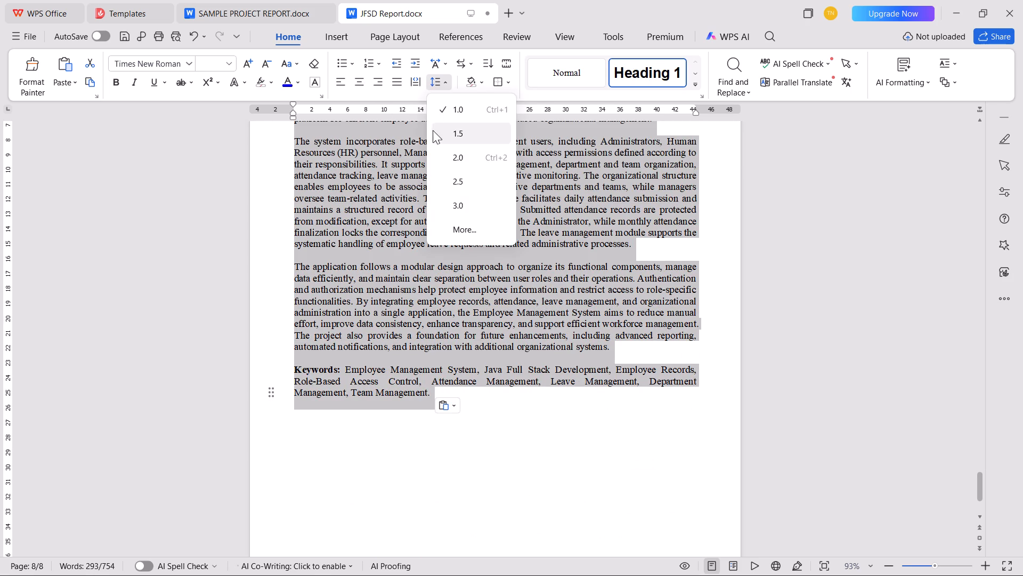
{"action": "left_click", "coordinate": [433, 130]}
{"action": "scroll", "coordinate": [424, 290], "scroll_direction": "down", "scroll_amount": 4}
{"action": "scroll", "coordinate": [405, 319], "scroll_direction": "up", "scroll_amount": 7}
{"action": "left_click", "coordinate": [421, 332]}
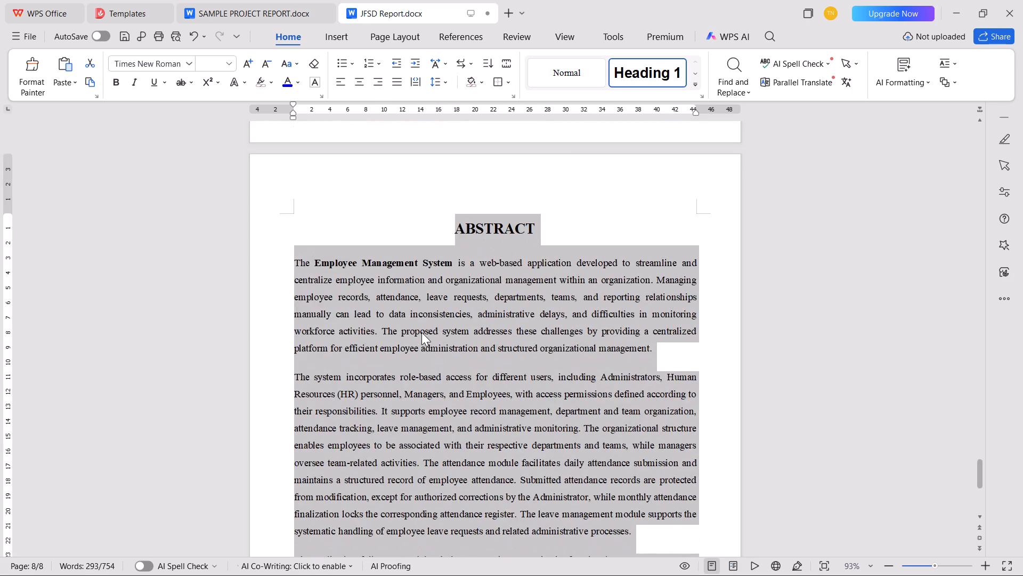
{"action": "key", "text": "ctrl+s"}
Insert a portrait blank page after the abstract's Keywords paragraph.
{"action": "scroll", "coordinate": [440, 290], "scroll_direction": "down", "scroll_amount": 6}
{"action": "scroll", "coordinate": [506, 407], "scroll_direction": "down", "scroll_amount": 5}
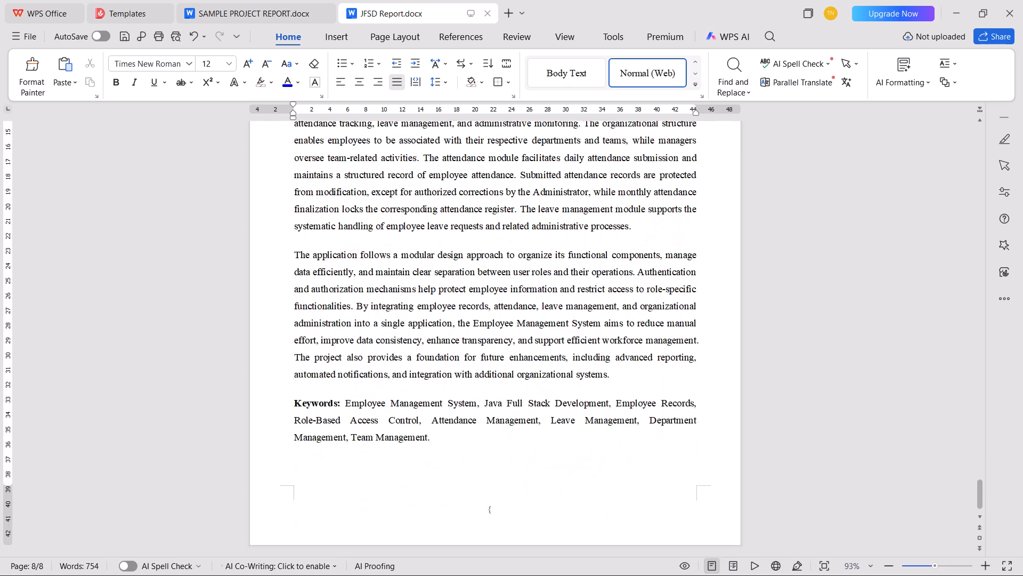
{"action": "left_click", "coordinate": [516, 442]}
{"action": "scroll", "coordinate": [514, 443], "scroll_direction": "down", "scroll_amount": 4}
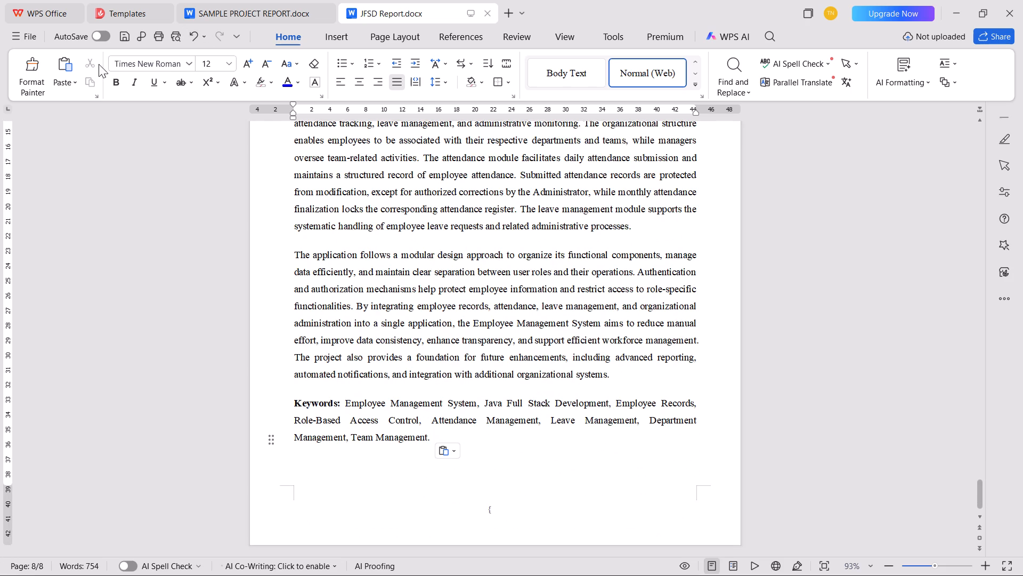
{"action": "left_click", "coordinate": [351, 38]}
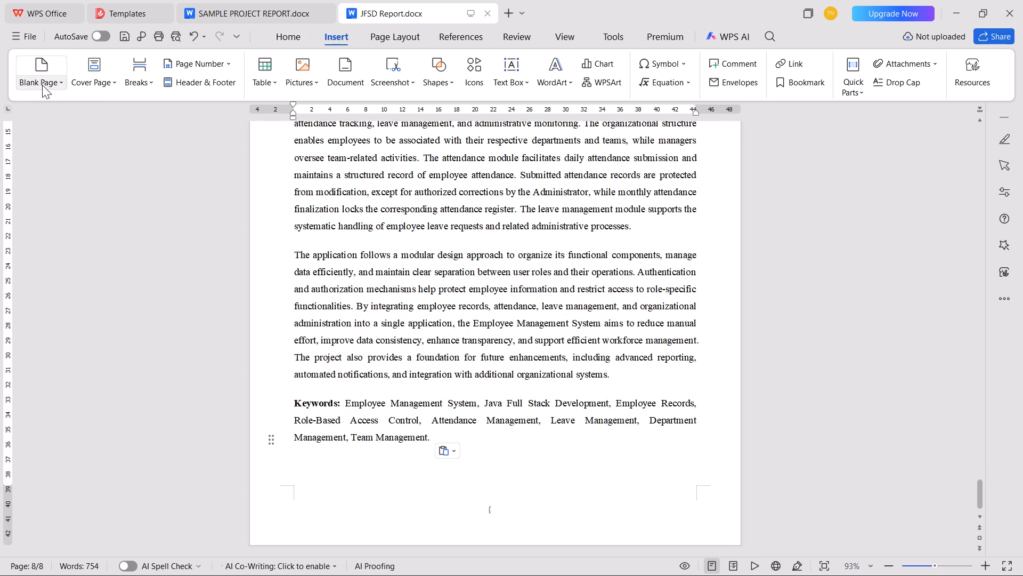
{"action": "left_click", "coordinate": [42, 85]}
{"action": "left_click", "coordinate": [52, 115]}
Switch to SAMPLE PROJECT REPORT.docx and examine the layout of its Contents pages.
{"action": "left_click", "coordinate": [260, 1]}
{"action": "scroll", "coordinate": [389, 170], "scroll_direction": "down", "scroll_amount": 2}
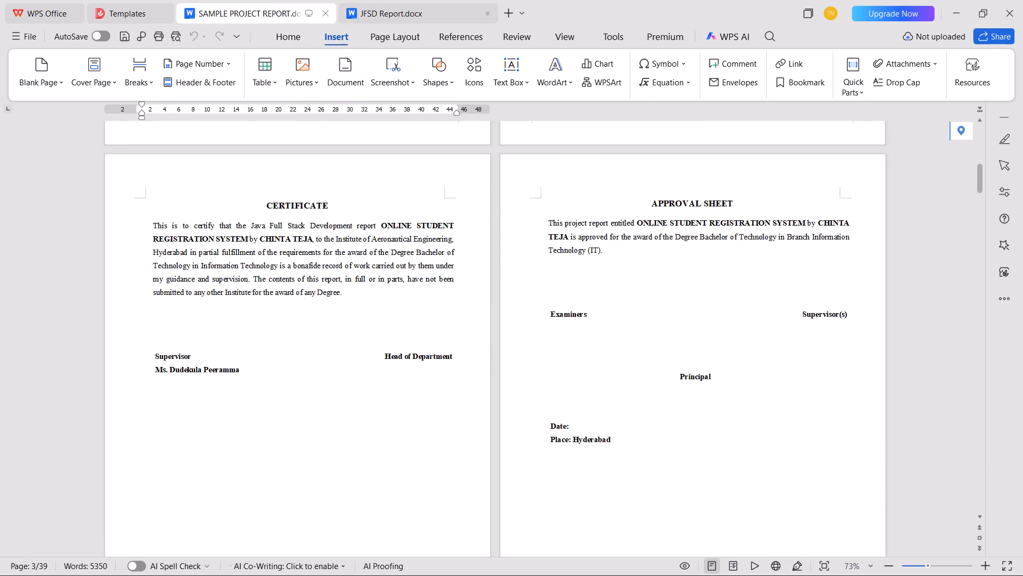
{"action": "scroll", "coordinate": [392, 174], "scroll_direction": "down", "scroll_amount": 20}
{"action": "scroll", "coordinate": [392, 174], "scroll_direction": "down", "scroll_amount": 11}
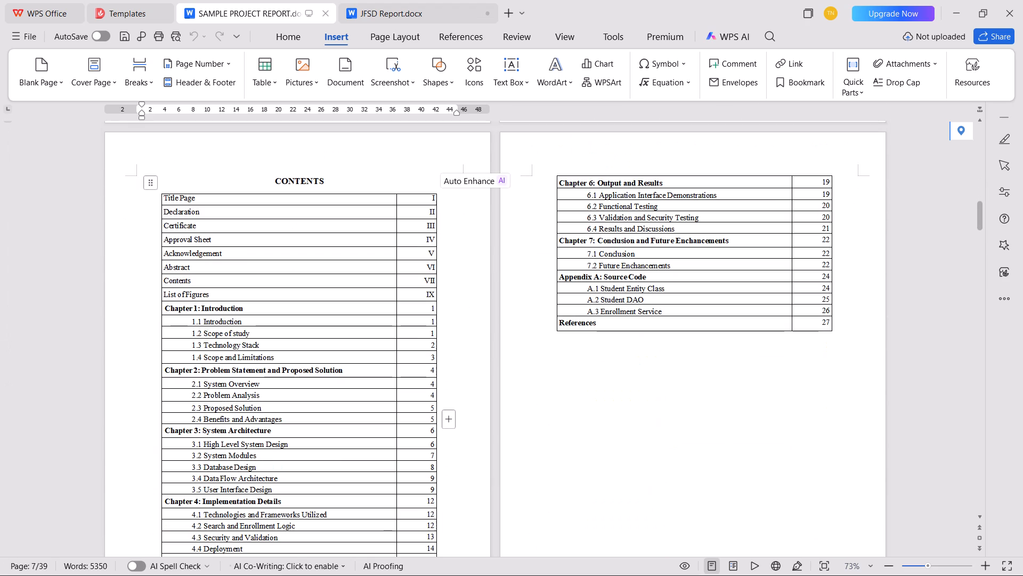
Switch to File Explorer and open EDP Report AI_Resume_Builder.docx from the EDP folder inside ENGINEERING, 3 - 1.
{"action": "key", "text": "super+1"}
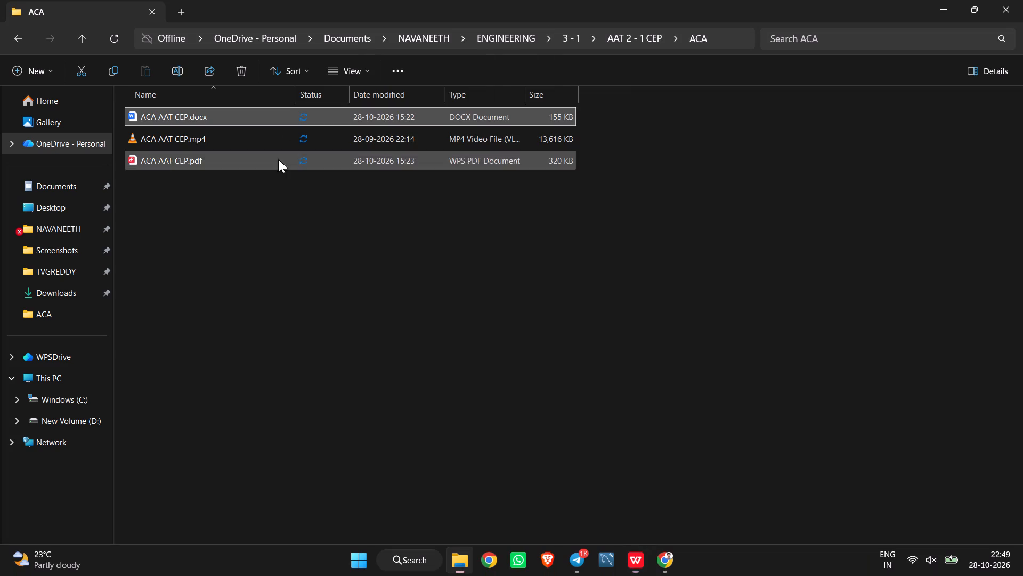
{"action": "left_click", "coordinate": [525, 32]}
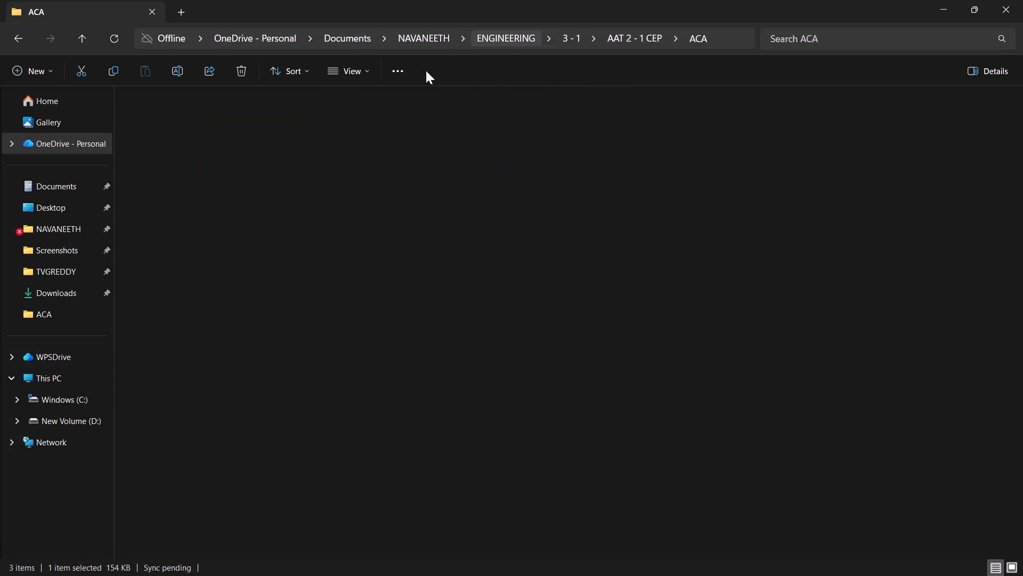
{"action": "double_click", "coordinate": [161, 199]}
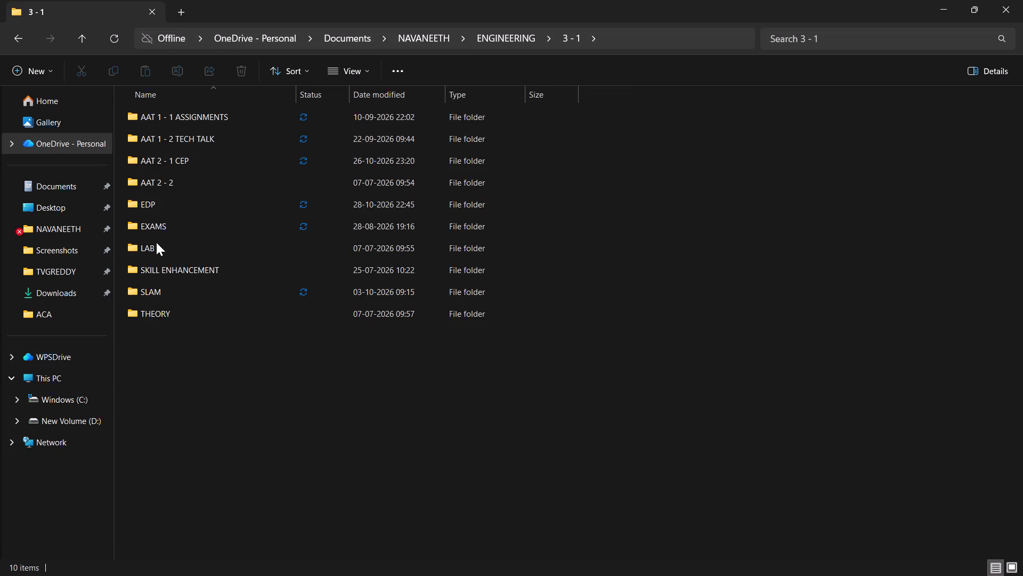
{"action": "double_click", "coordinate": [160, 207]}
{"action": "double_click", "coordinate": [168, 200]}
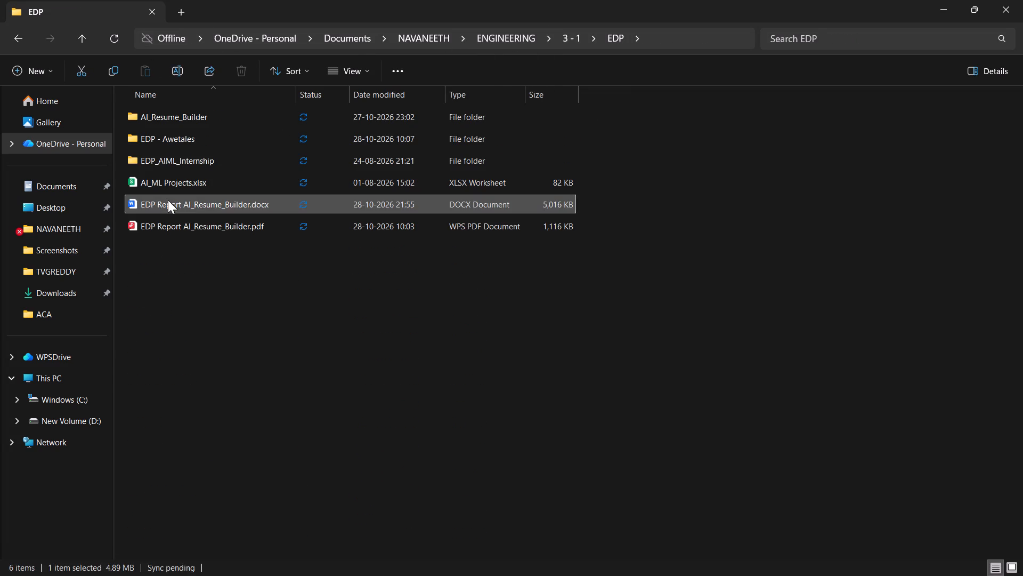
Find the Contents page in EDP Report AI_Resume_Builder.docx and copy its entire contents table.
{"action": "scroll", "coordinate": [426, 274], "scroll_direction": "down", "scroll_amount": 14}
{"action": "scroll", "coordinate": [446, 268], "scroll_direction": "up", "scroll_amount": 1}
{"action": "scroll", "coordinate": [446, 268], "scroll_direction": "down", "scroll_amount": 1}
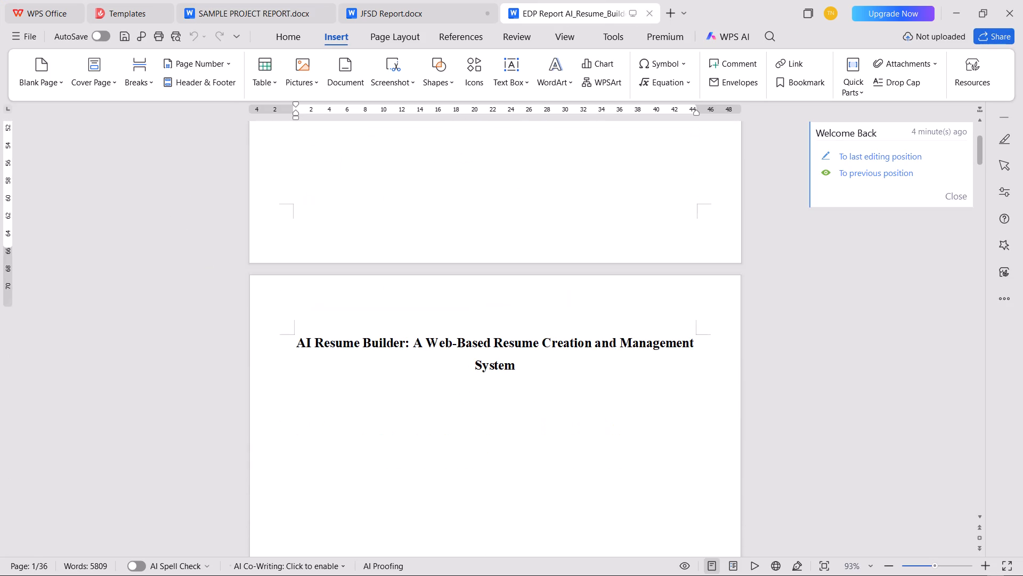
{"action": "scroll", "coordinate": [452, 263], "scroll_direction": "down", "scroll_amount": 17}
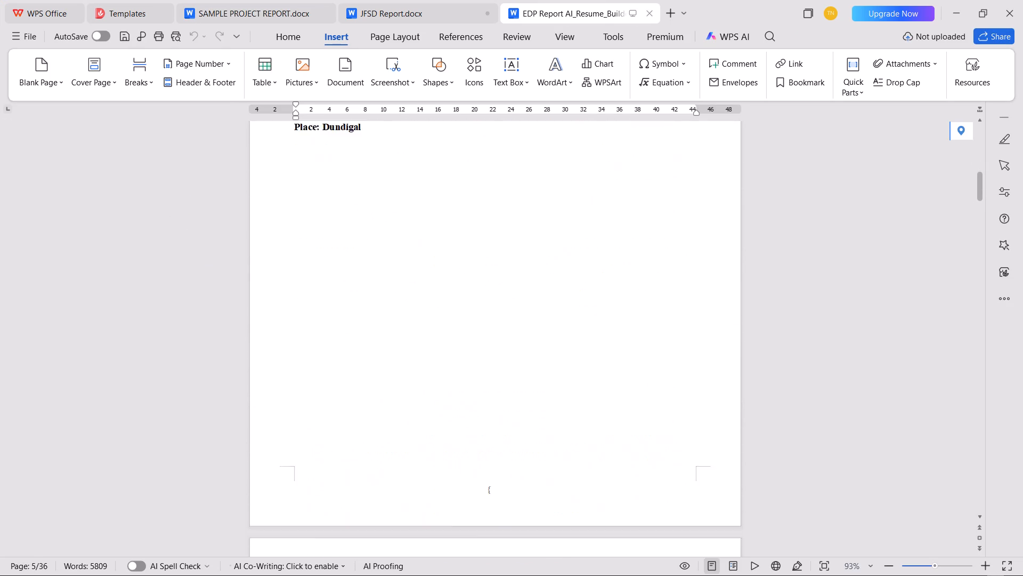
{"action": "scroll", "coordinate": [452, 263], "scroll_direction": "down", "scroll_amount": 8}
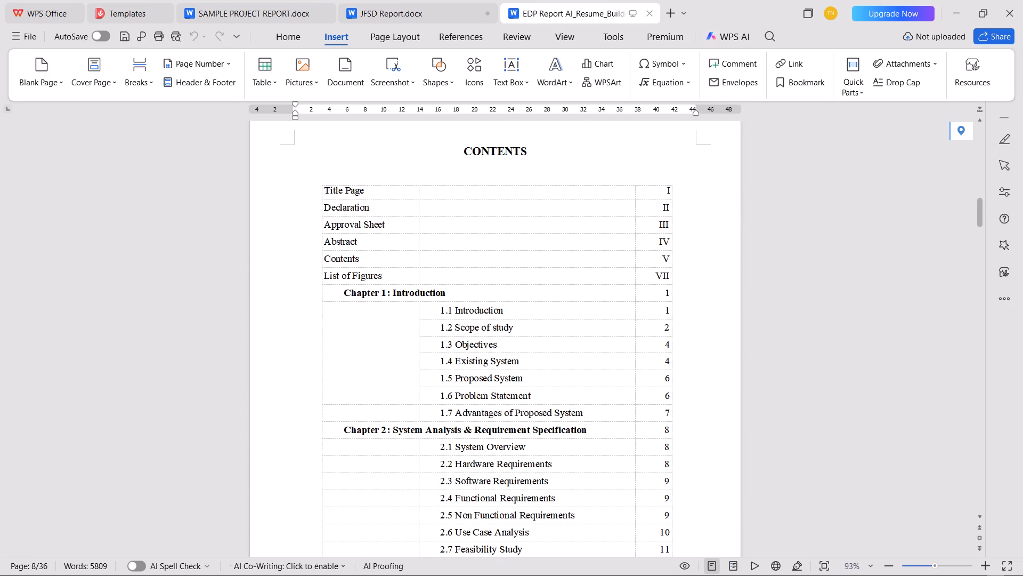
{"action": "left_click", "coordinate": [327, 198]}
{"action": "left_click", "coordinate": [310, 177]}
{"action": "key", "text": "ctrl+c"}
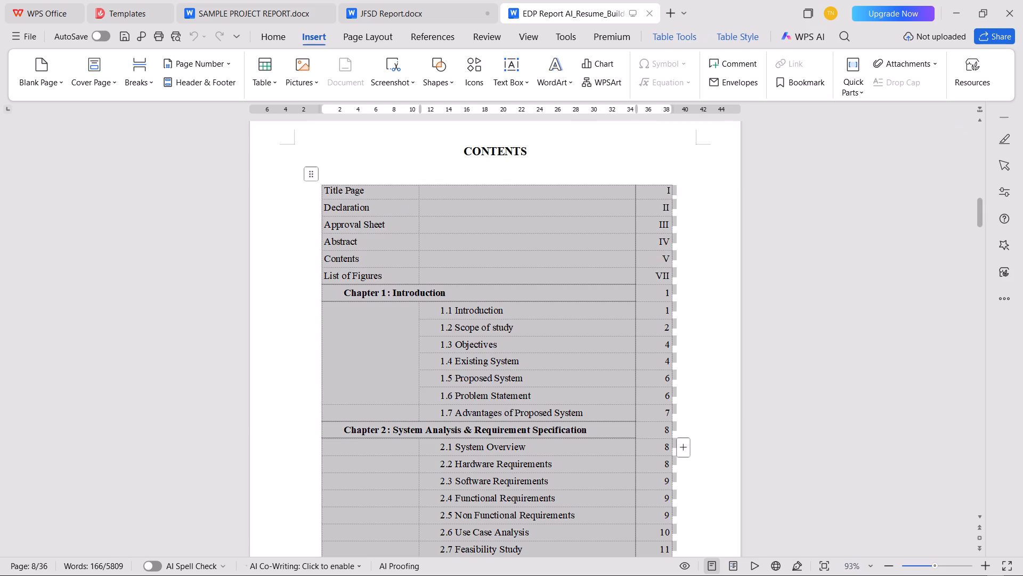
Switch to JFSD Report.docx and enter the heading CONTENTS on the blank page after the abstract.
{"action": "left_click", "coordinate": [424, 4]}
{"action": "scroll", "coordinate": [449, 238], "scroll_direction": "down", "scroll_amount": 3}
{"action": "scroll", "coordinate": [446, 255], "scroll_direction": "up", "scroll_amount": 5}
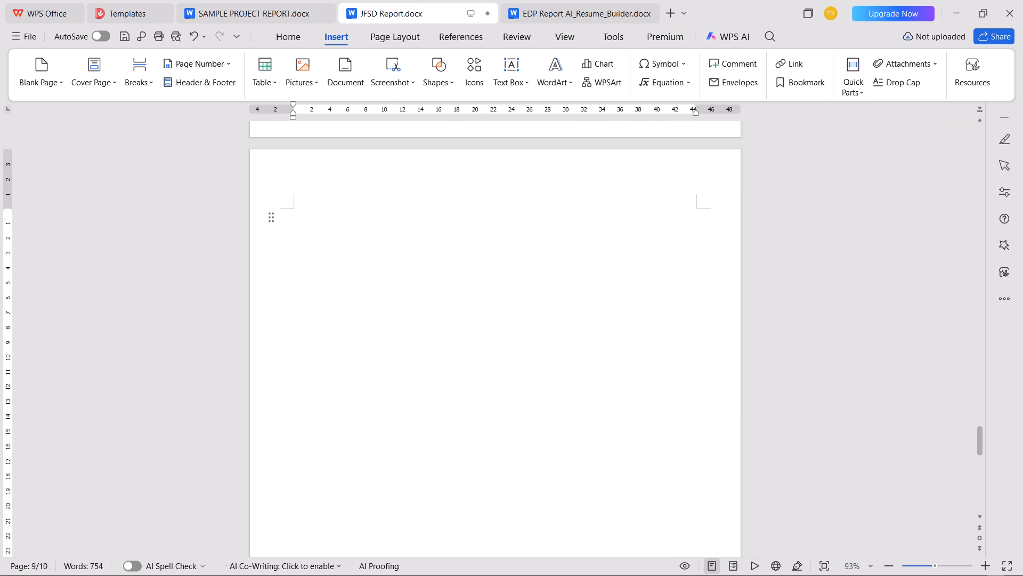
{"action": "type", "text": "CONY"}
{"action": "key", "text": "shift+BackSpace"}
{"action": "type", "text": "TENTS"}
Format the CONTENTS heading as bold, centred, with font size 18.
{"action": "left_click", "coordinate": [243, 214]}
{"action": "left_click", "coordinate": [230, 227]}
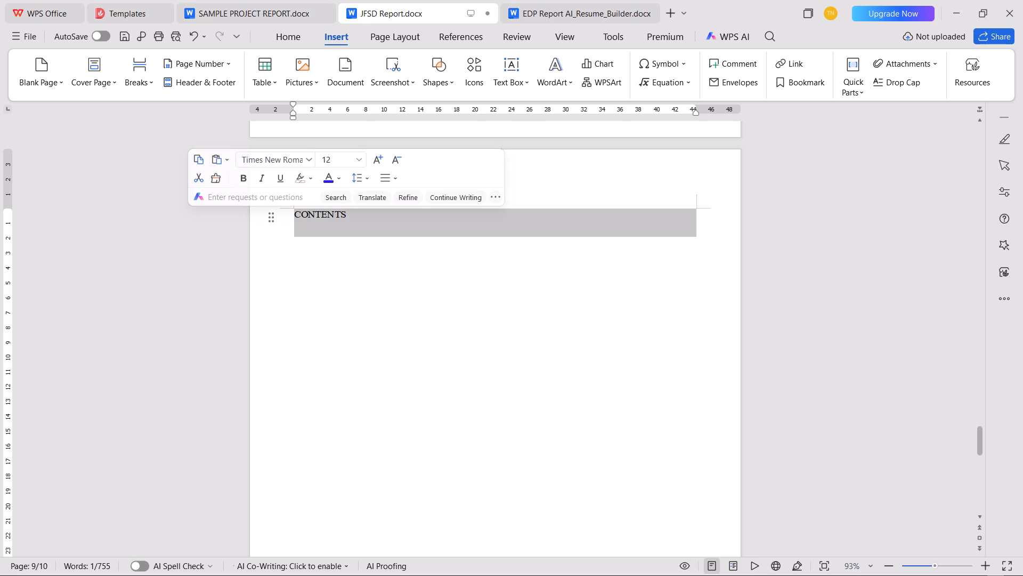
{"action": "key", "text": "ctrl+b"}
{"action": "key", "text": "ctrl+e"}
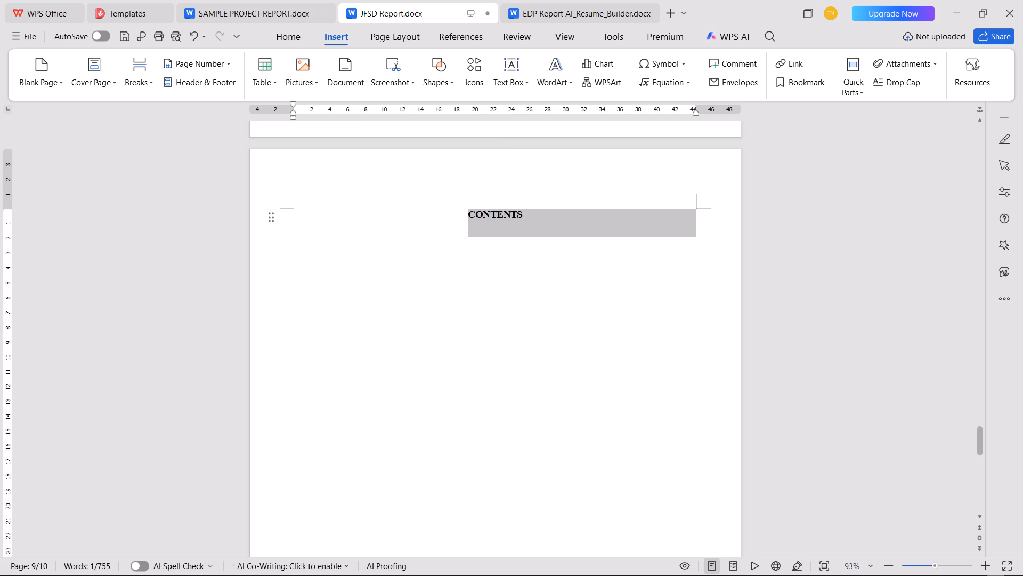
{"action": "left_click", "coordinate": [290, 45]}
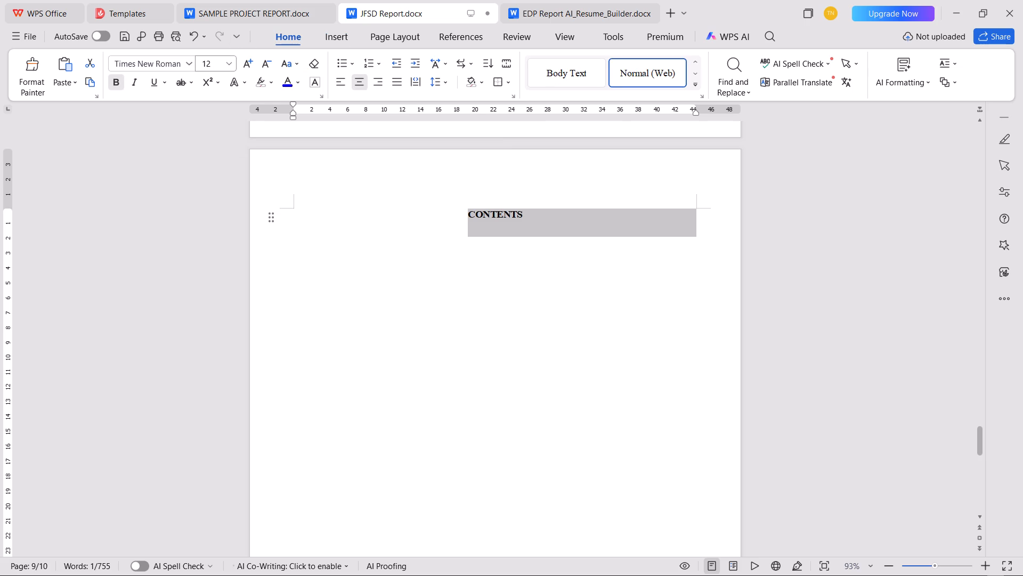
{"action": "left_click", "coordinate": [209, 62]}
{"action": "type", "text": "18"}
{"action": "key", "text": "Return"}
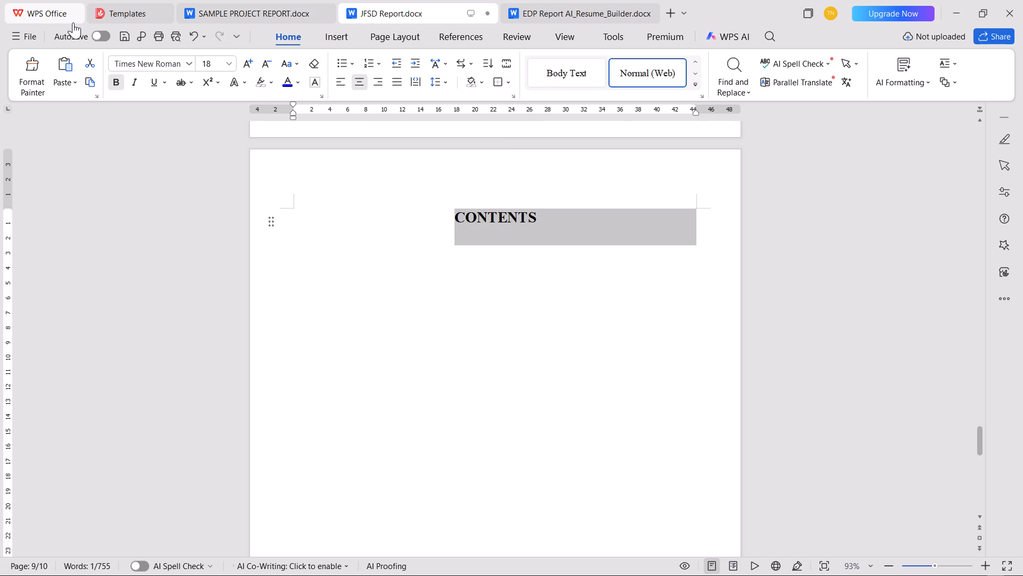
Paste the copied contents table below the CONTENTS heading and remove the empty line between them.
{"action": "left_click", "coordinate": [612, 208]}
{"action": "key", "text": "Return"}
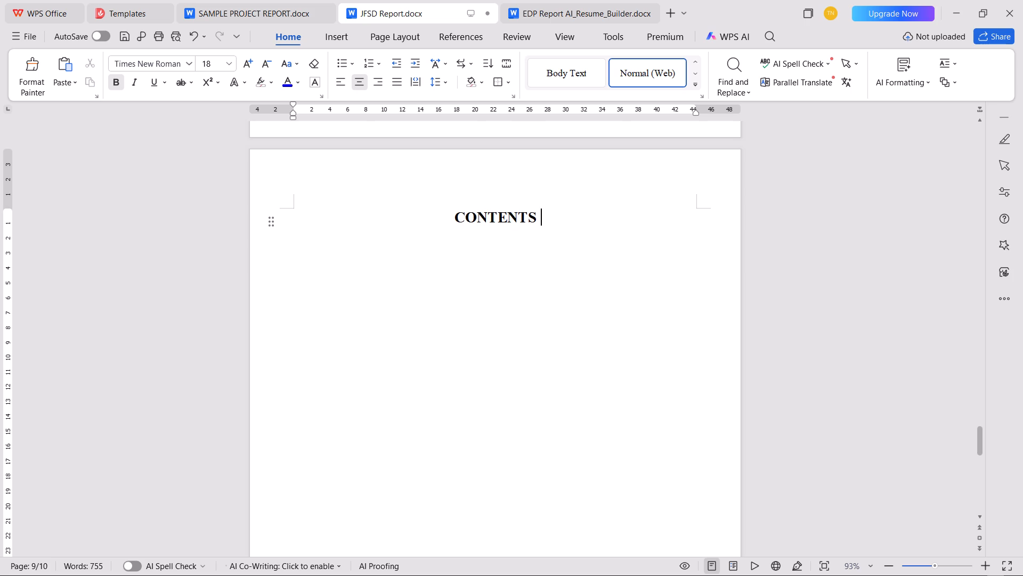
{"action": "key", "text": "Return"}
{"action": "key", "text": "BackSpace"}
{"action": "key", "text": "BackSpace"}
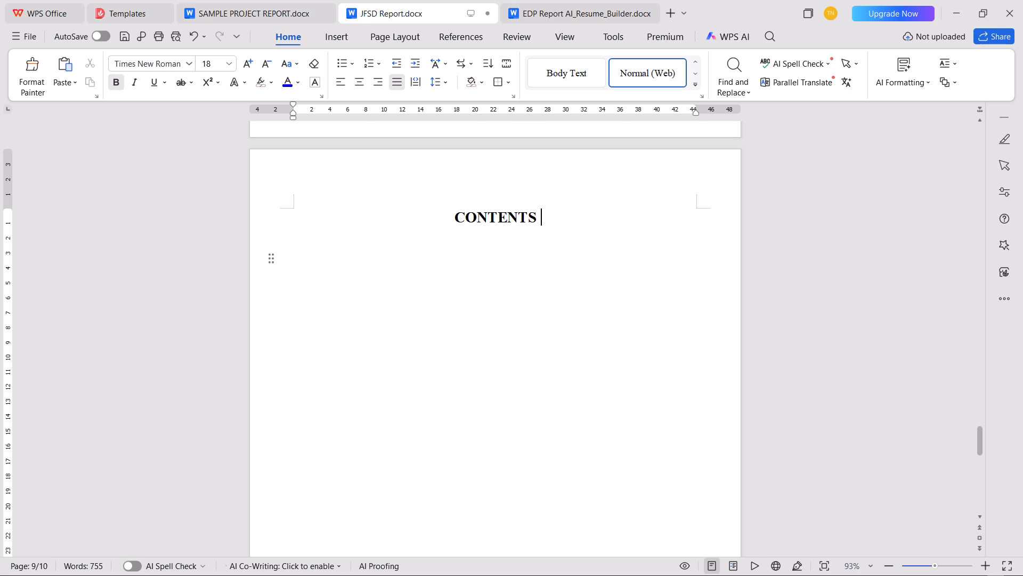
{"action": "key", "text": "Return"}
{"action": "key", "text": "ctrl+v"}
{"action": "scroll", "coordinate": [564, 295], "scroll_direction": "up", "scroll_amount": 2}
{"action": "scroll", "coordinate": [564, 295], "scroll_direction": "down", "scroll_amount": 2}
{"action": "scroll", "coordinate": [562, 295], "scroll_direction": "up", "scroll_amount": 6}
{"action": "scroll", "coordinate": [544, 298], "scroll_direction": "down", "scroll_amount": 1}
{"action": "scroll", "coordinate": [544, 298], "scroll_direction": "up", "scroll_amount": 7}
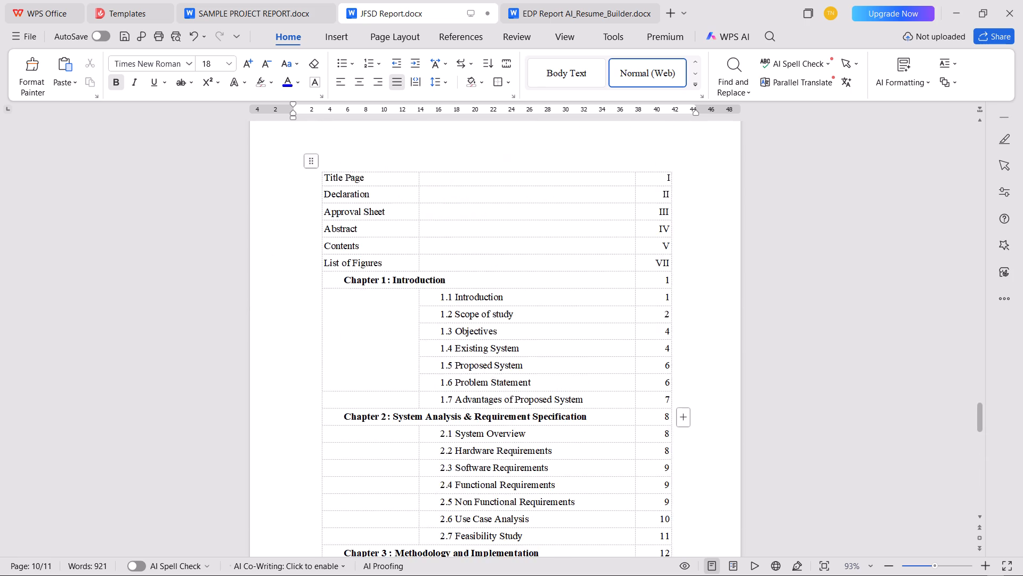
{"action": "scroll", "coordinate": [544, 298], "scroll_direction": "up", "scroll_amount": 5}
{"action": "left_click", "coordinate": [471, 318]}
{"action": "key", "text": "BackSpace"}
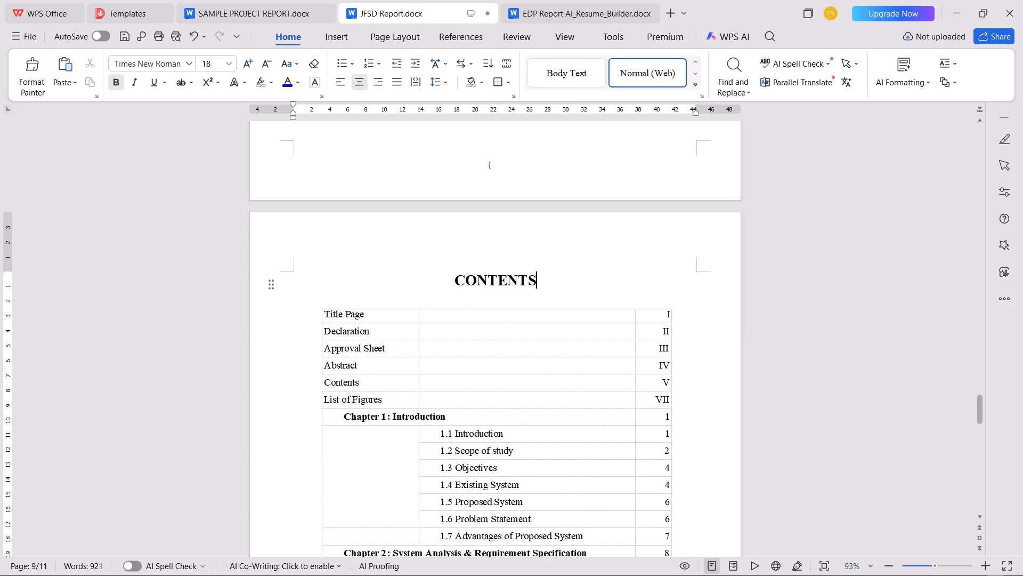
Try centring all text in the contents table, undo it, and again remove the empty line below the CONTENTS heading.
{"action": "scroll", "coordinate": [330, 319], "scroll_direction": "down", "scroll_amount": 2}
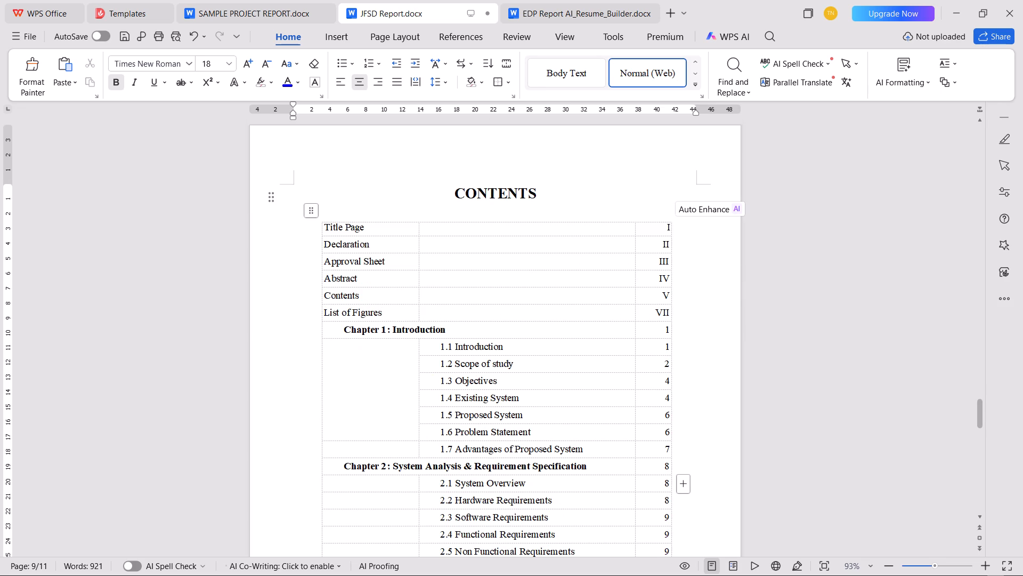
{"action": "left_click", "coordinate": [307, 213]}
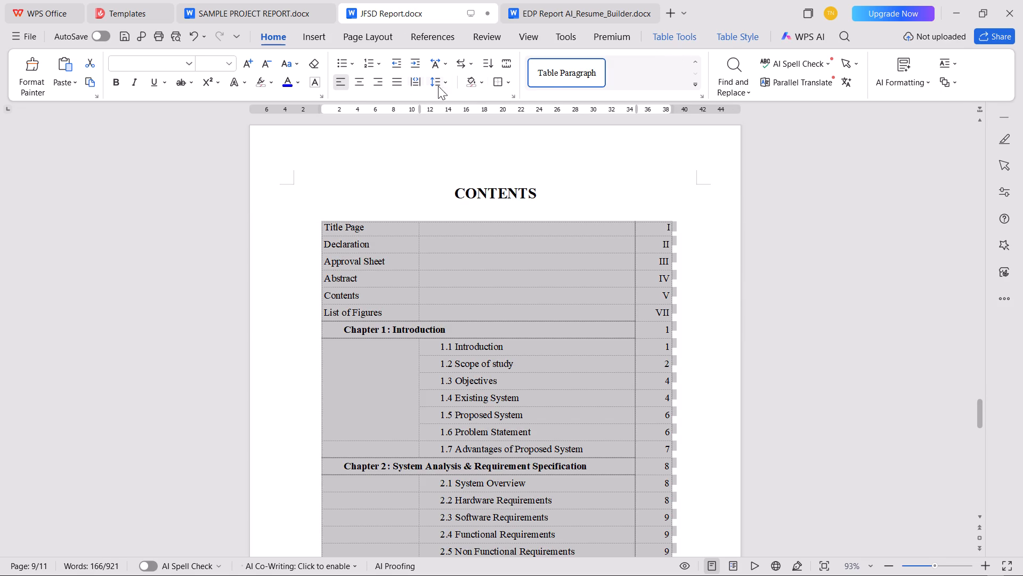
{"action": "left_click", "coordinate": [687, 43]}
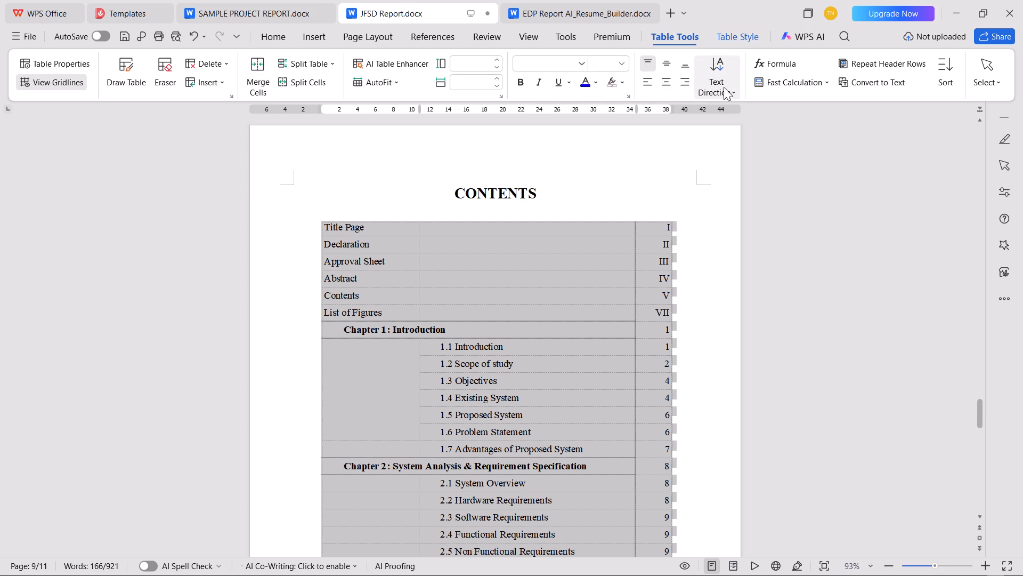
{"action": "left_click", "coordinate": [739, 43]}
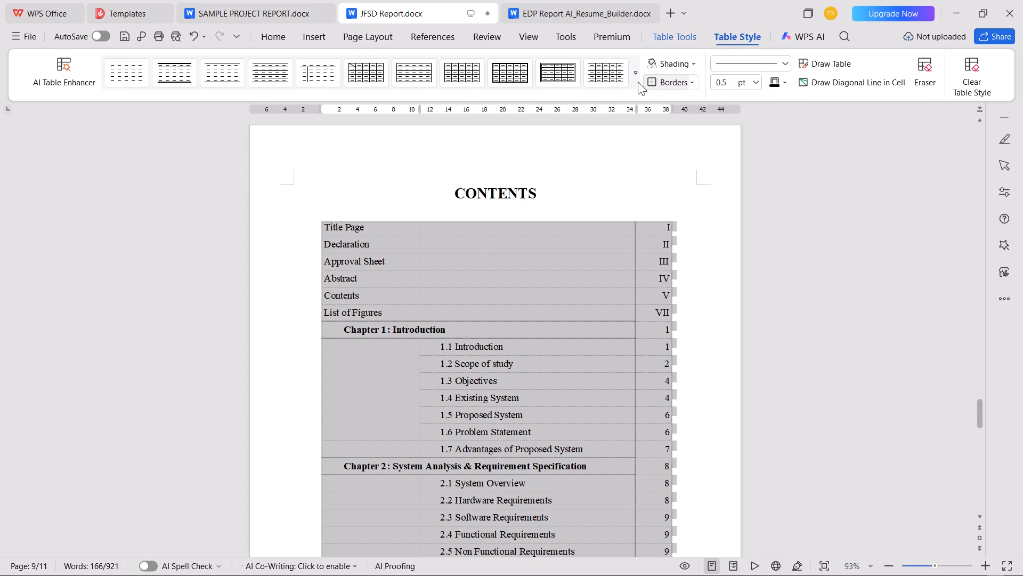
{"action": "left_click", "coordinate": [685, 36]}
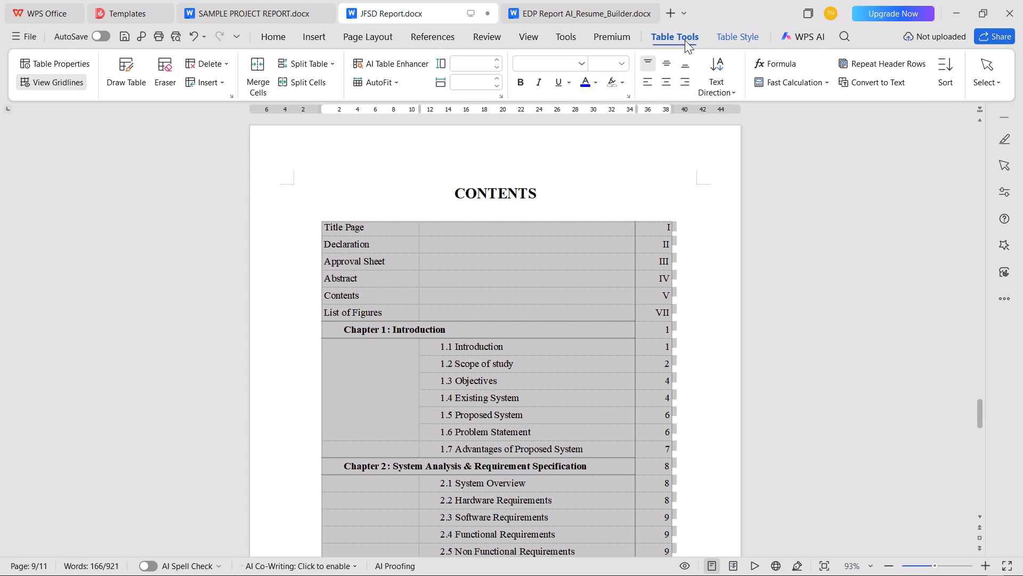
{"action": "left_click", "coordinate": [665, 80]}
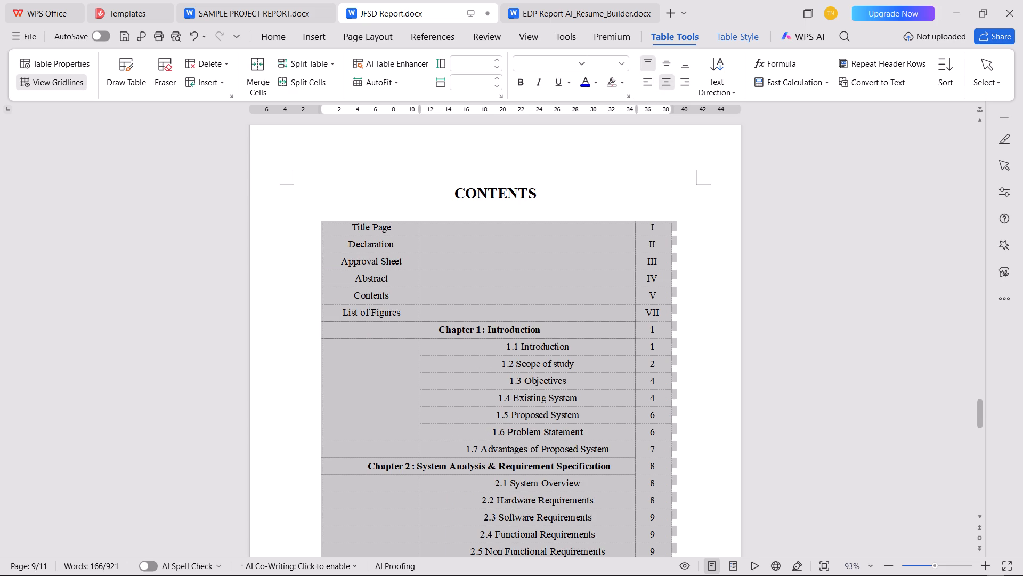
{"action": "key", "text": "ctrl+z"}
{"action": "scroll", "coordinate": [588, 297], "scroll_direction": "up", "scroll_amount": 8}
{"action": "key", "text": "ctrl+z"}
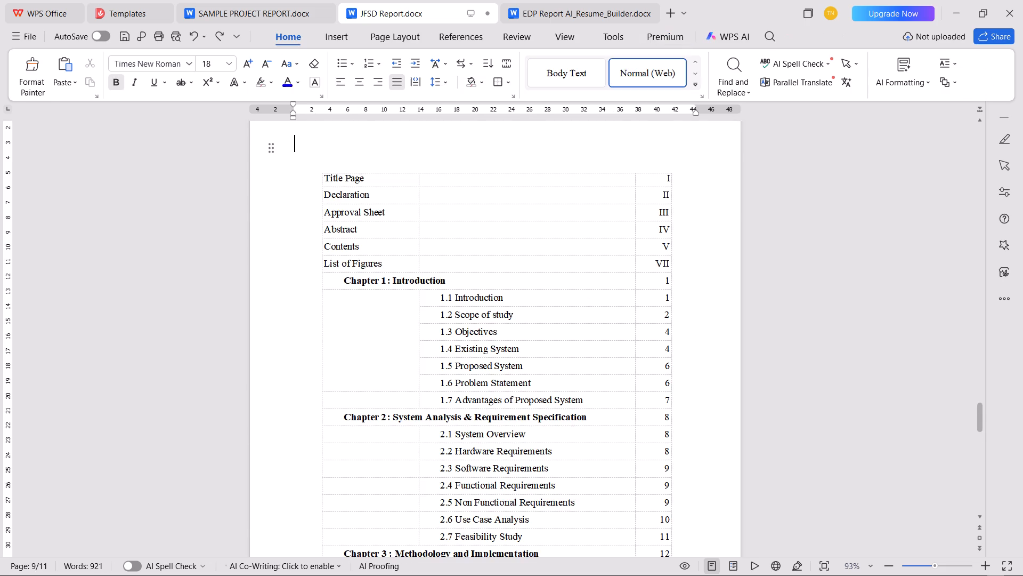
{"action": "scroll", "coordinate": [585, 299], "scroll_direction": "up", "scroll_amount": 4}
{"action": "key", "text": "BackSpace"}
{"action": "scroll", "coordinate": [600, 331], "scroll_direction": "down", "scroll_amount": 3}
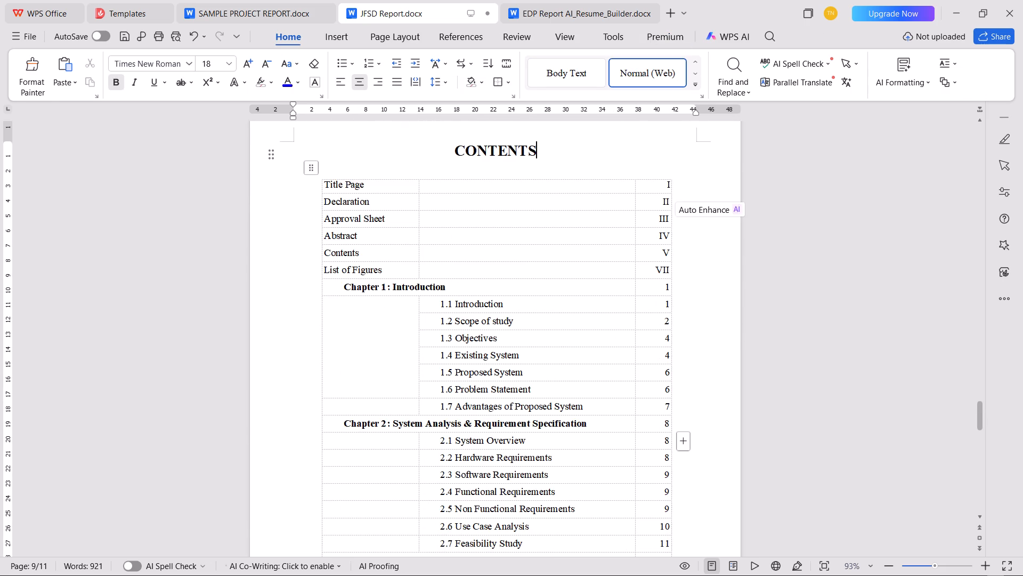
Save the JFSD report.
{"action": "left_click", "coordinate": [474, 295]}
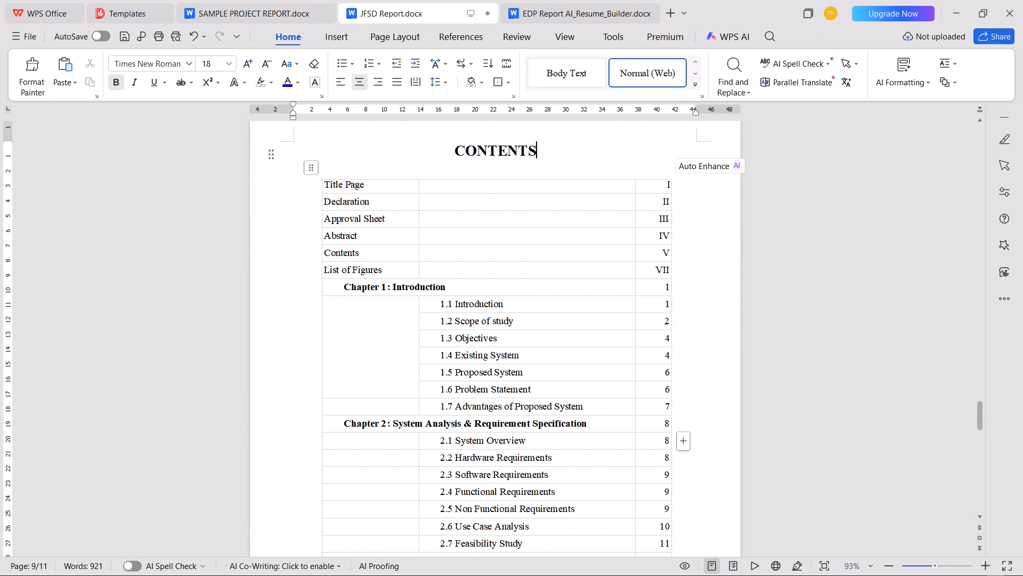
{"action": "key", "text": "ctrl+s"}
Check the sample report's contents entries and add a Certificate row below Declaration in the JFSD Report's contents table.
{"action": "scroll", "coordinate": [381, 201], "scroll_direction": "up", "scroll_amount": 2}
{"action": "left_click", "coordinate": [289, 4]}
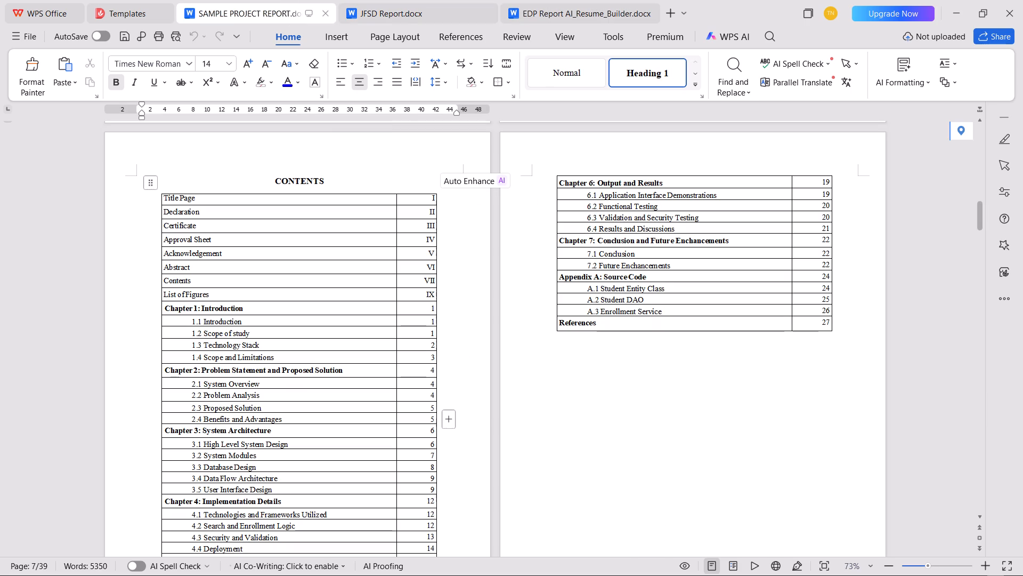
{"action": "left_click", "coordinate": [443, 4]}
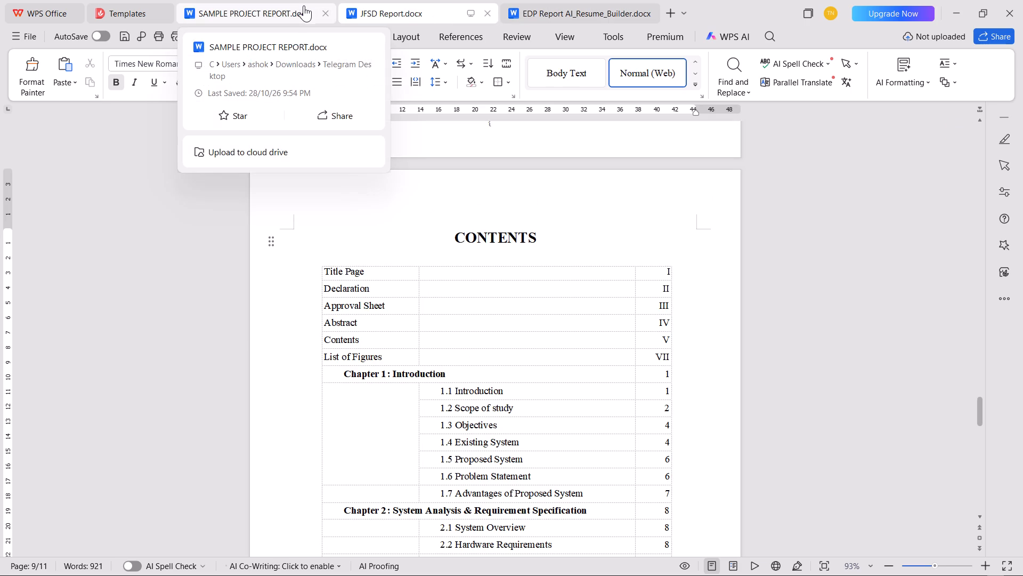
{"action": "right_click", "coordinate": [379, 294]}
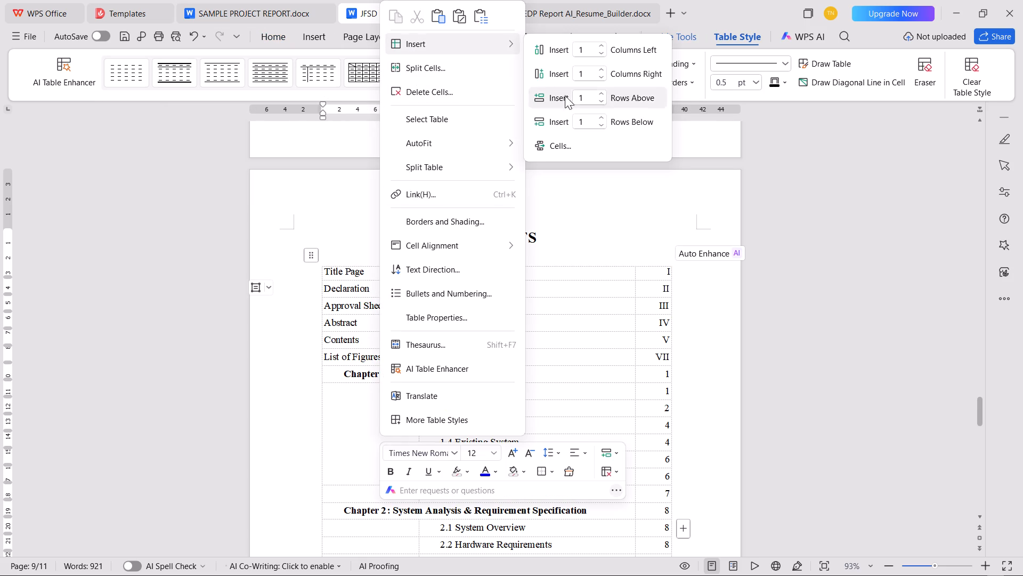
{"action": "left_click", "coordinate": [626, 121]}
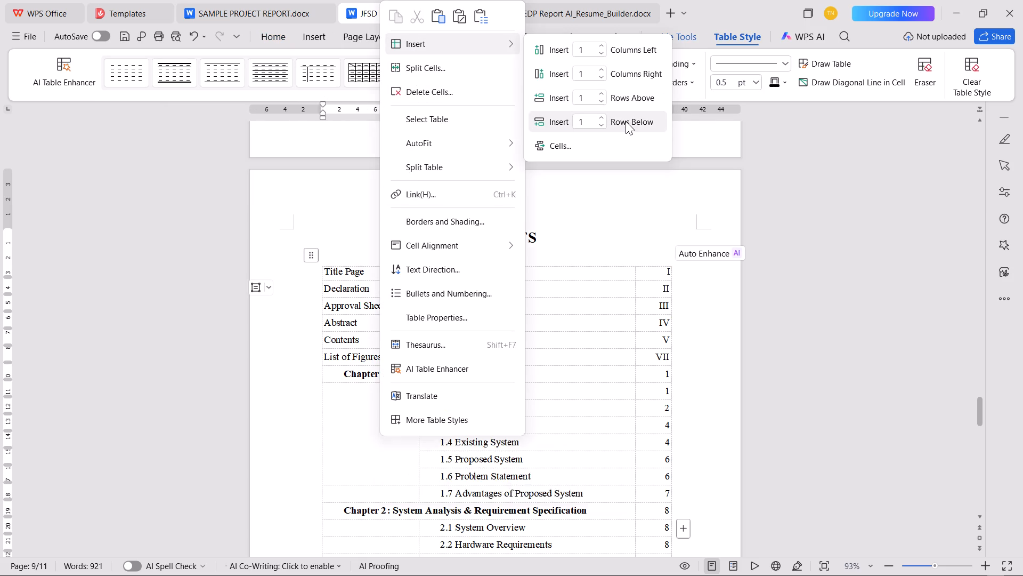
{"action": "left_click", "coordinate": [378, 302]}
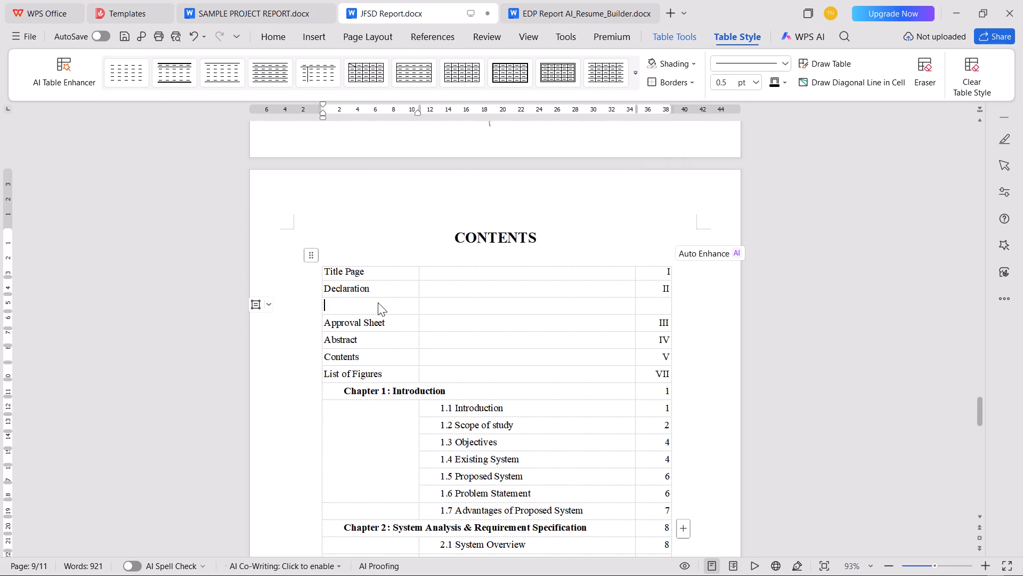
{"action": "type", "text": "Certificate"}
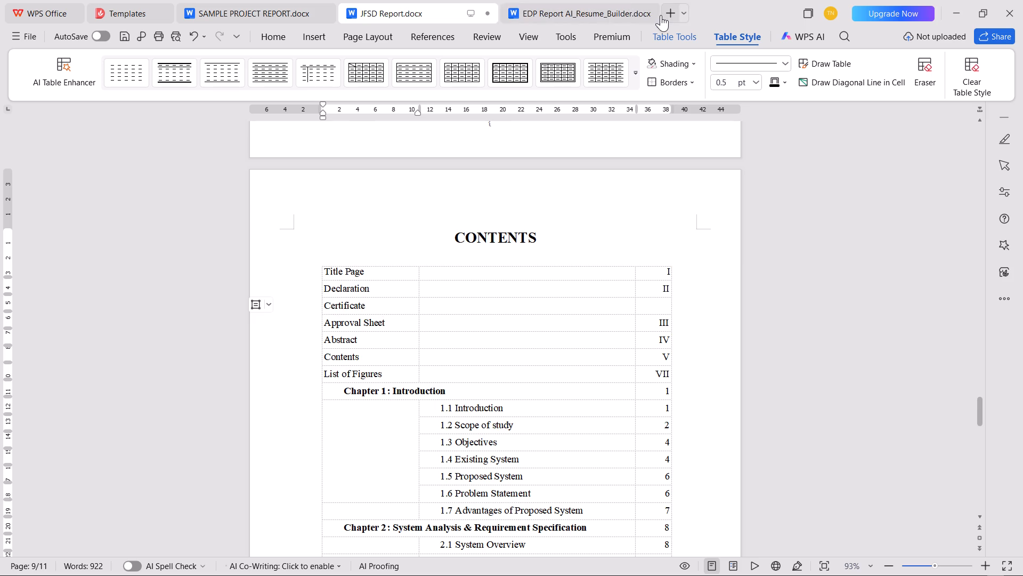
Close EDP Report AI_Resume_Builder.docx.
{"action": "left_click", "coordinate": [649, 12]}
Check the sample report's contents entries, add an Acknowledgement row below Approval Sheet in the JFSD Report's contents table, and save.
{"action": "left_click", "coordinate": [291, 11]}
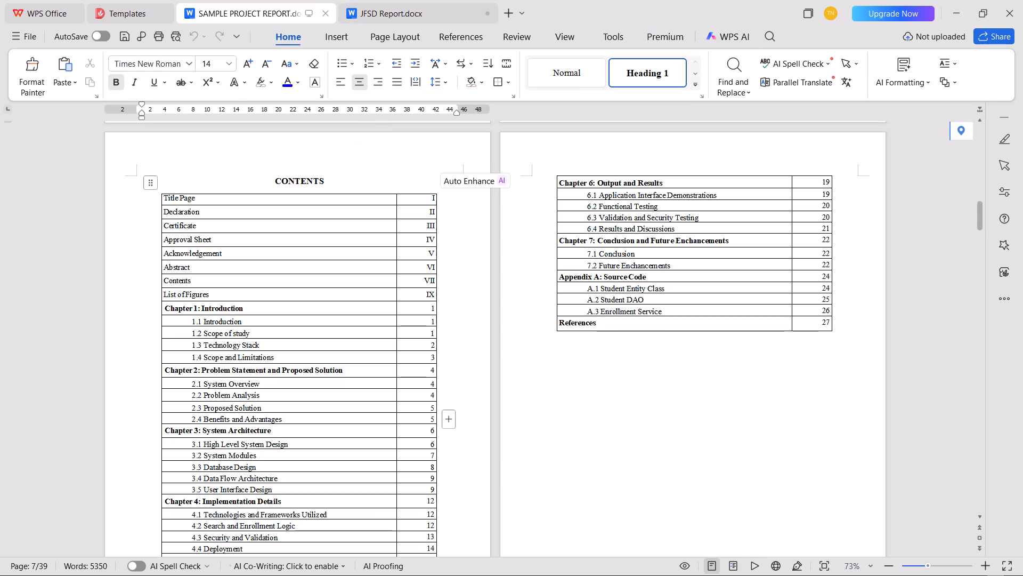
{"action": "left_click", "coordinate": [364, 14]}
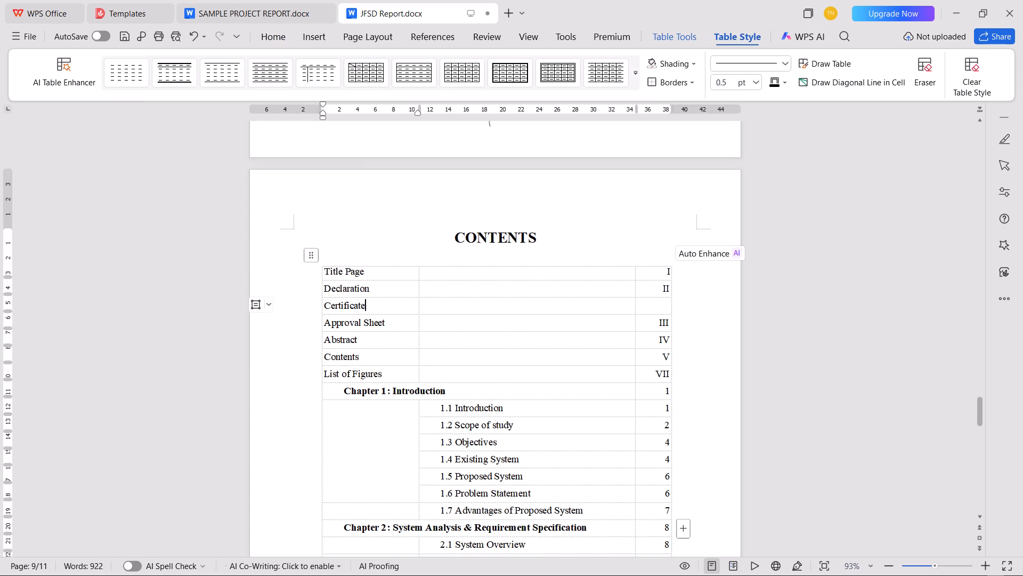
{"action": "right_click", "coordinate": [372, 323]}
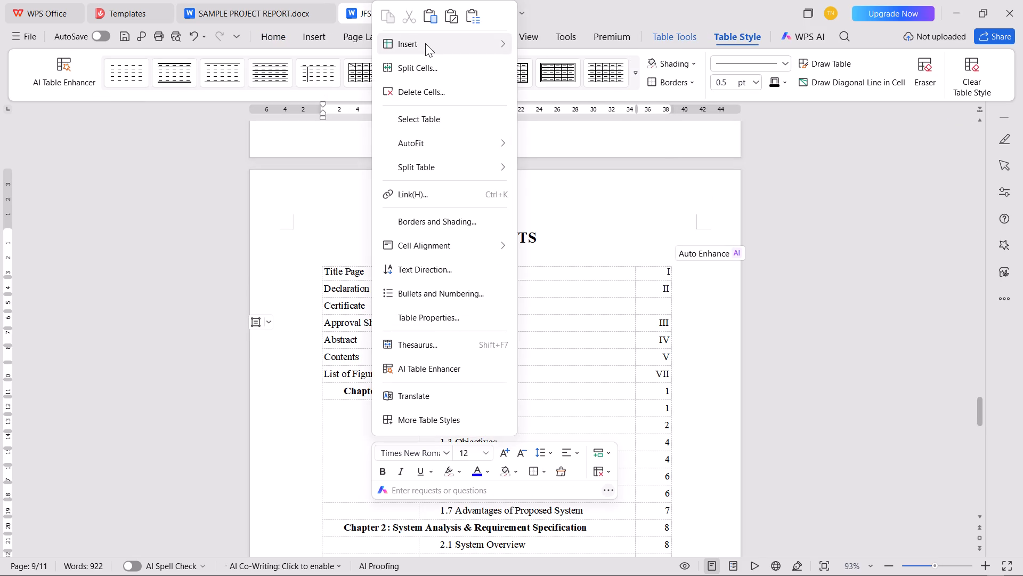
{"action": "left_click", "coordinate": [425, 43]}
{"action": "left_click", "coordinate": [608, 122]}
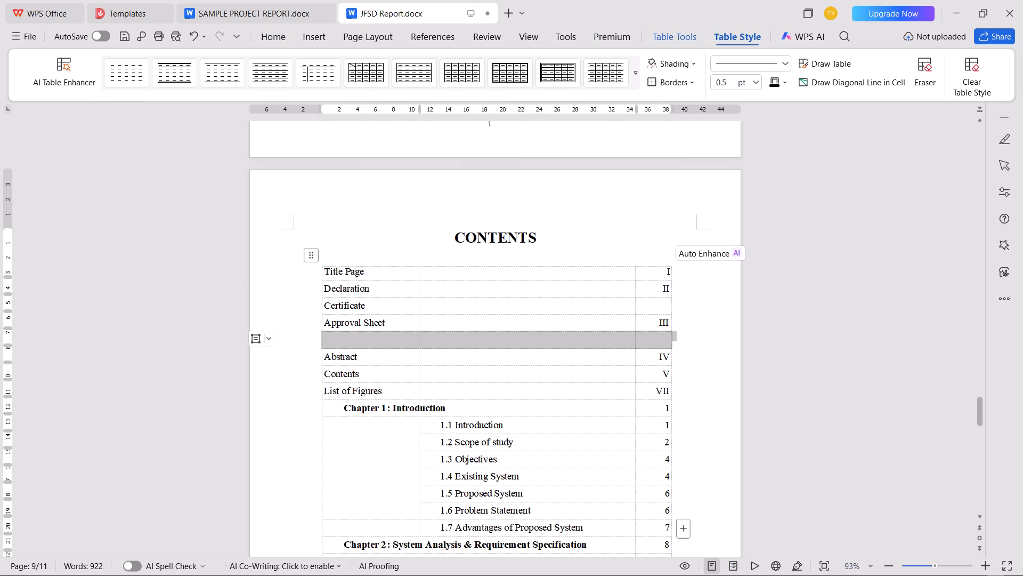
{"action": "left_click", "coordinate": [371, 338]}
{"action": "key", "text": "shift+a"}
{"action": "type", "text": "ckn"}
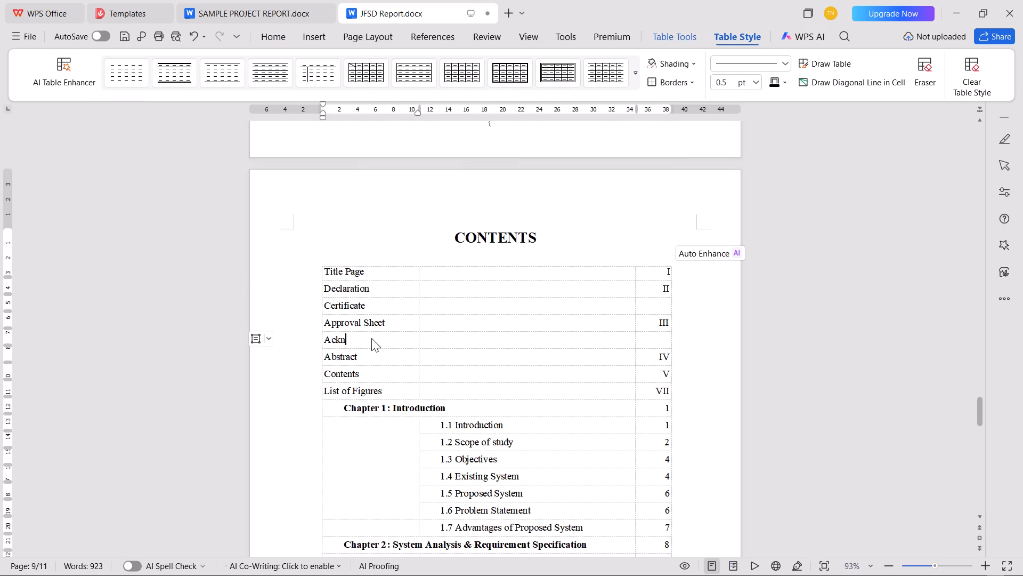
{"action": "type", "text": "owledgement"}
{"action": "key", "text": "ctrl+s"}
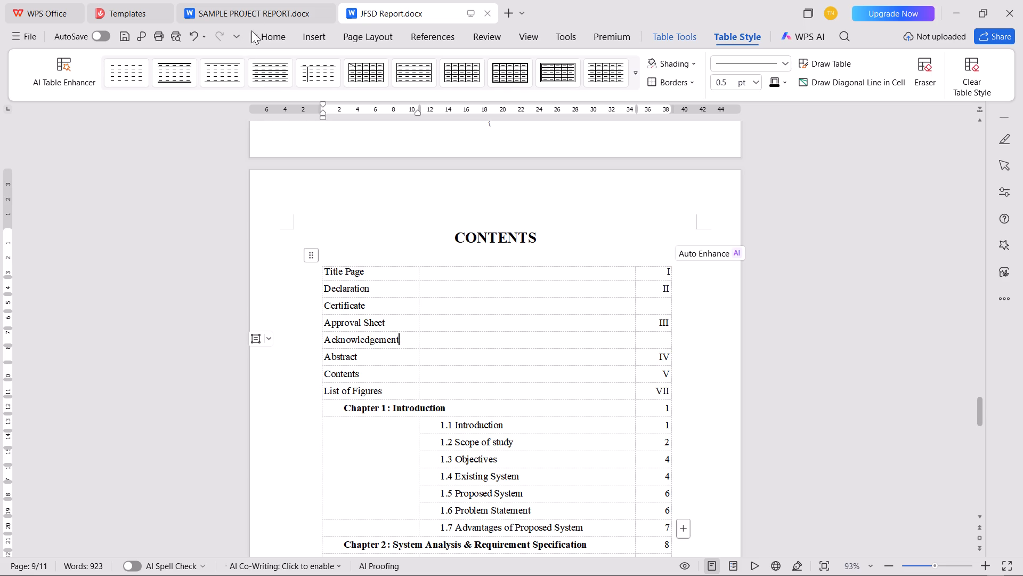
Compare with the sample contents, clear all page numbers from the JFSD Report's contents table, and save the report.
{"action": "left_click", "coordinate": [258, 5]}
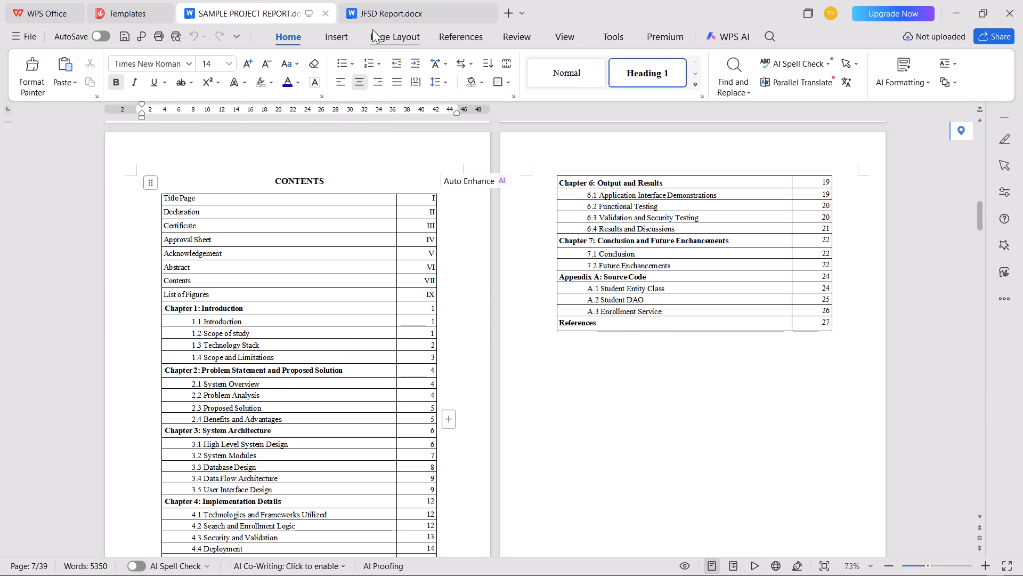
{"action": "left_click", "coordinate": [380, 9]}
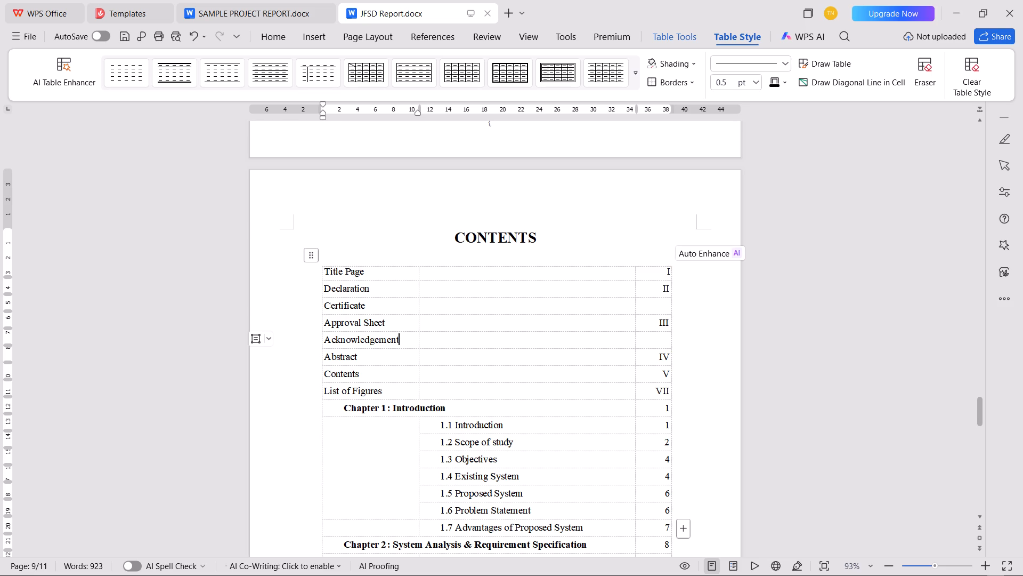
{"action": "left_click_drag", "start_coordinate": [648, 273], "coordinate": [649, 324]}
{"action": "scroll", "coordinate": [646, 357], "scroll_direction": "down", "scroll_amount": 11}
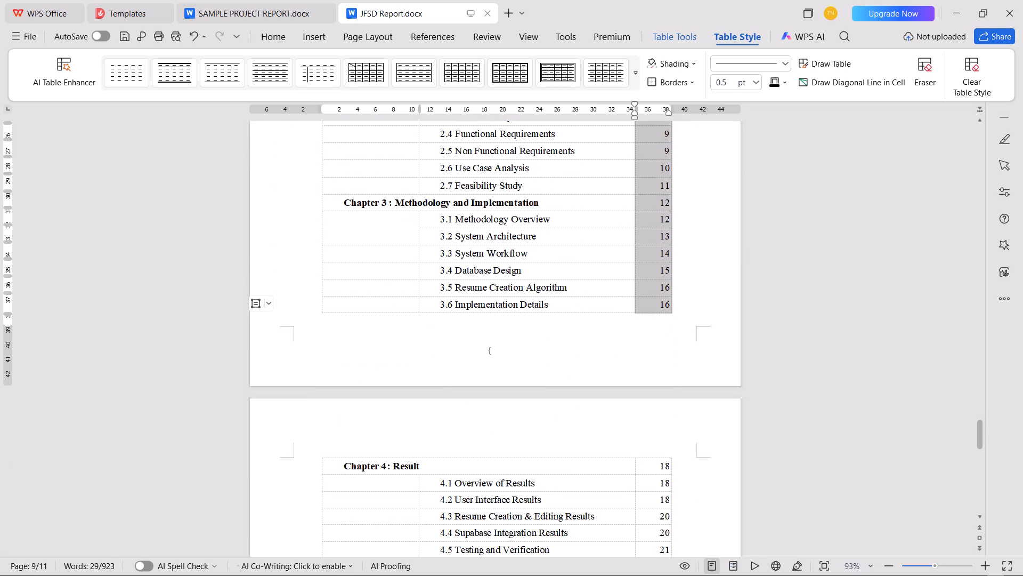
{"action": "left_click_drag", "start_coordinate": [649, 324], "coordinate": [649, 429]}
{"action": "scroll", "coordinate": [649, 323], "scroll_direction": "down", "scroll_amount": 4}
{"action": "key", "text": "Delete"}
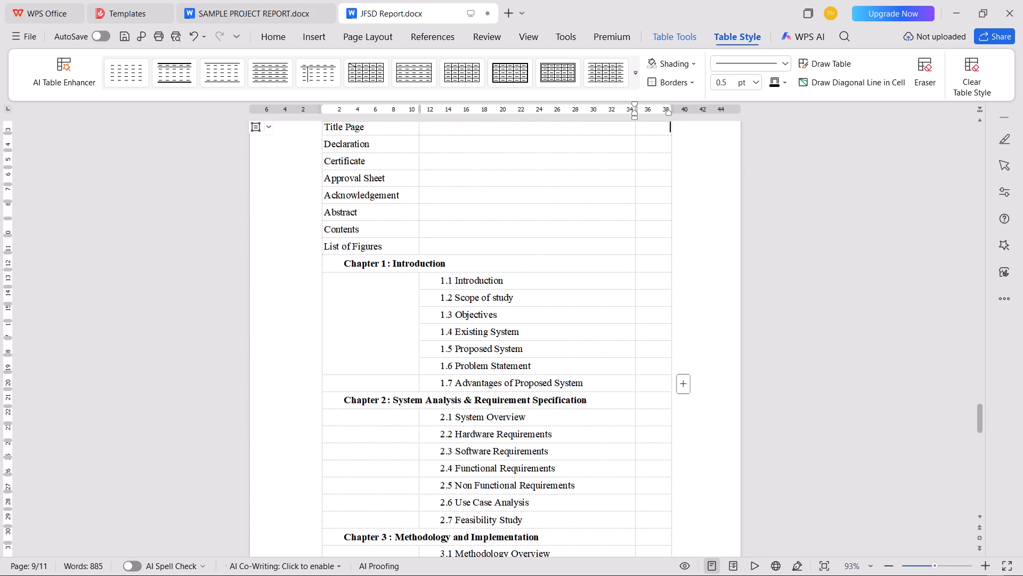
{"action": "scroll", "coordinate": [621, 398], "scroll_direction": "up", "scroll_amount": 7}
{"action": "scroll", "coordinate": [578, 386], "scroll_direction": "down", "scroll_amount": 5}
{"action": "scroll", "coordinate": [501, 348], "scroll_direction": "down", "scroll_amount": 1}
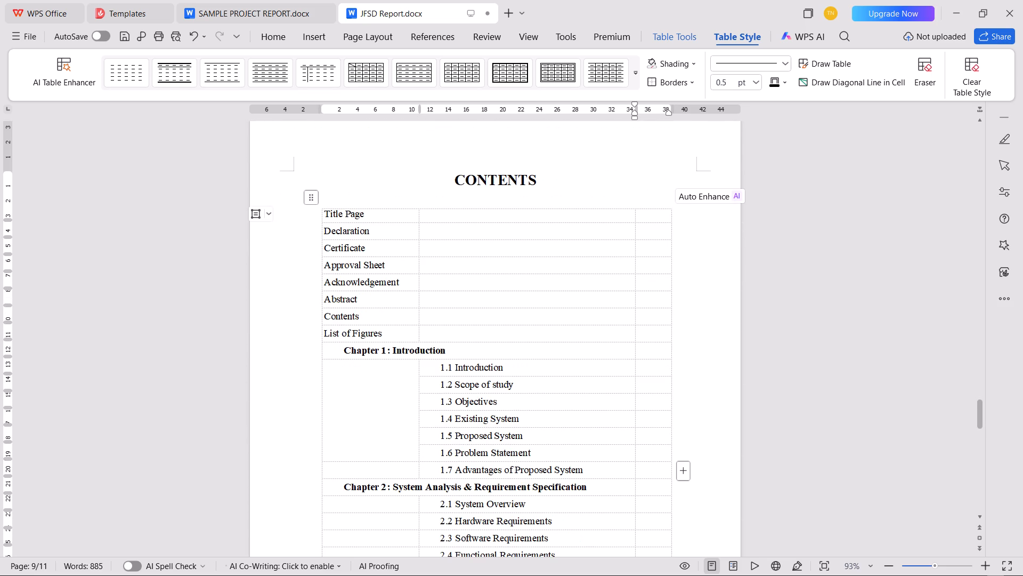
{"action": "key", "text": "ctrl+s"}
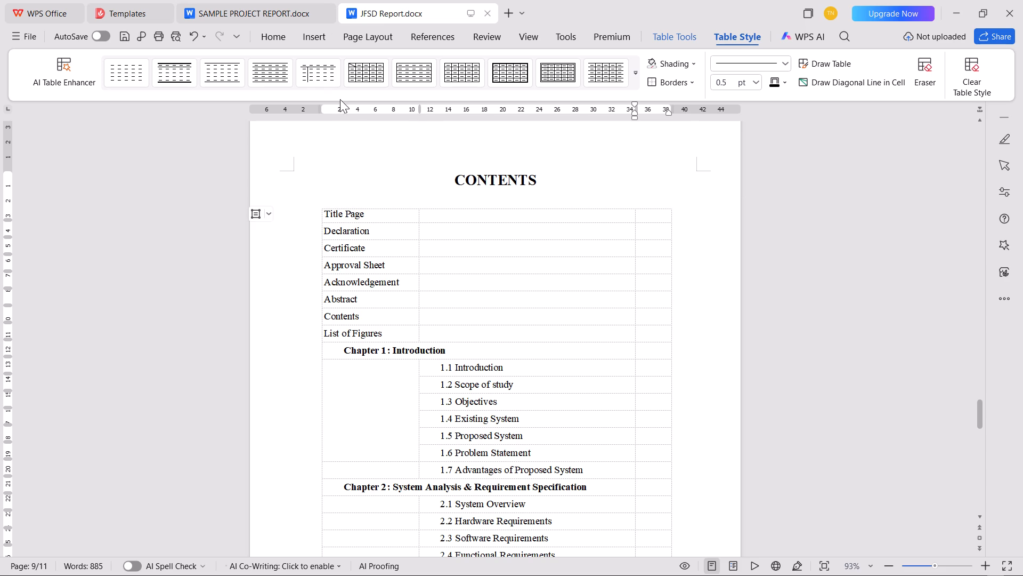
Insert a blank portrait page after the contents table in the JFSD Report.
{"action": "scroll", "coordinate": [315, 159], "scroll_direction": "down", "scroll_amount": 11}
{"action": "scroll", "coordinate": [318, 172], "scroll_direction": "up", "scroll_amount": 1}
{"action": "scroll", "coordinate": [319, 173], "scroll_direction": "down", "scroll_amount": 5}
{"action": "scroll", "coordinate": [326, 193], "scroll_direction": "up", "scroll_amount": 1}
{"action": "scroll", "coordinate": [326, 193], "scroll_direction": "down", "scroll_amount": 10}
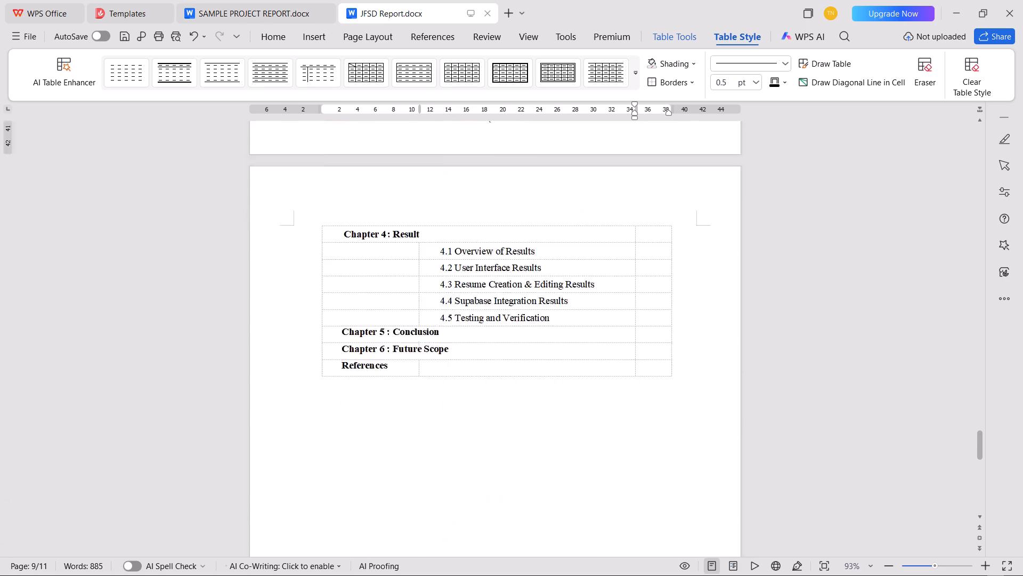
{"action": "left_click", "coordinate": [408, 292]}
{"action": "scroll", "coordinate": [415, 294], "scroll_direction": "down", "scroll_amount": 3}
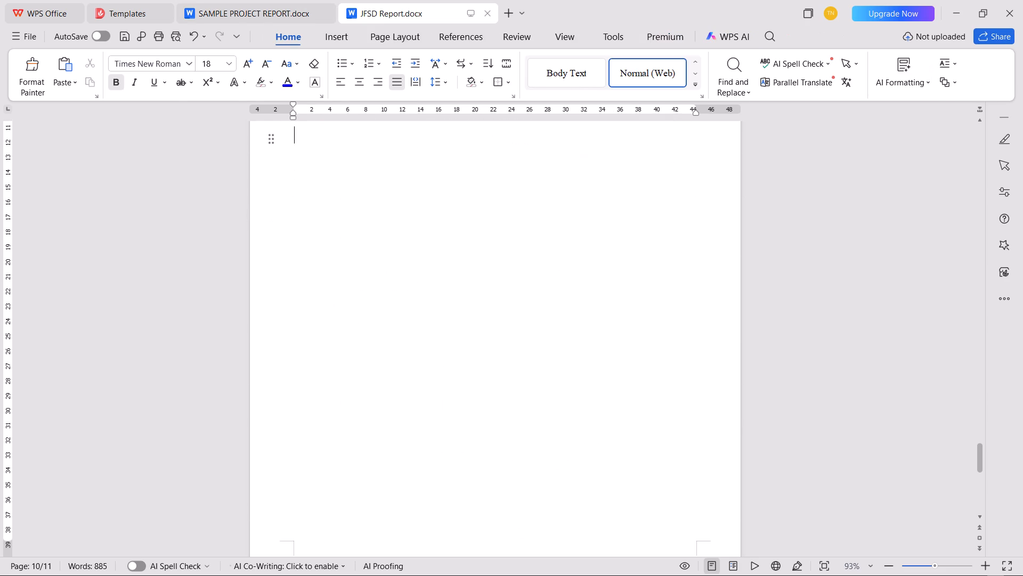
{"action": "scroll", "coordinate": [310, 160], "scroll_direction": "up", "scroll_amount": 2}
{"action": "left_click", "coordinate": [331, 42]}
{"action": "left_click", "coordinate": [47, 85]}
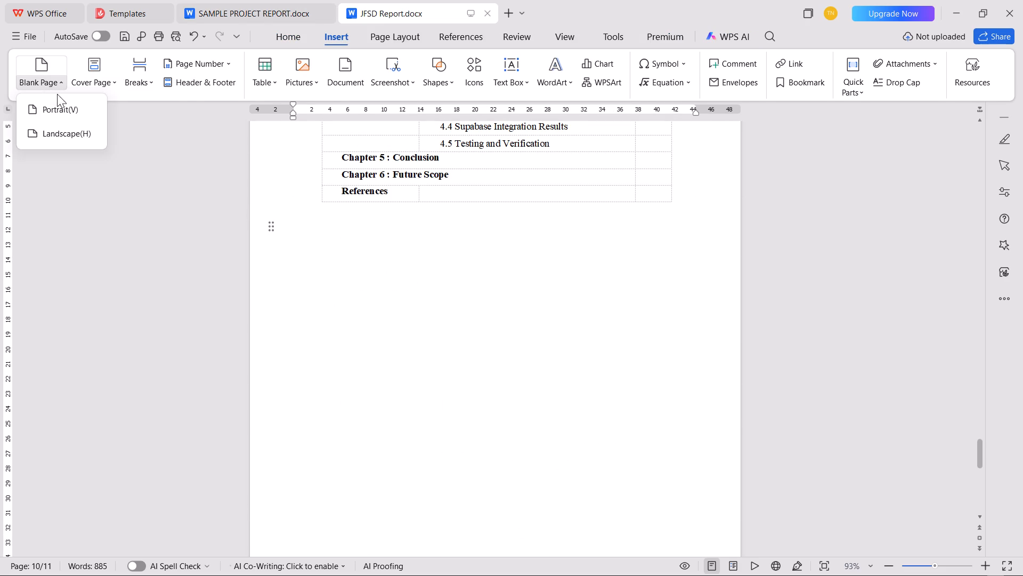
{"action": "left_click", "coordinate": [64, 106]}
{"action": "scroll", "coordinate": [233, 309], "scroll_direction": "up", "scroll_amount": 4}
Reopen EDP Report AI_Resume_Builder.docx and copy its LIST OF FIGURES table onto the new blank page of the JFSD Report.
{"action": "key", "text": "alt+Tab"}
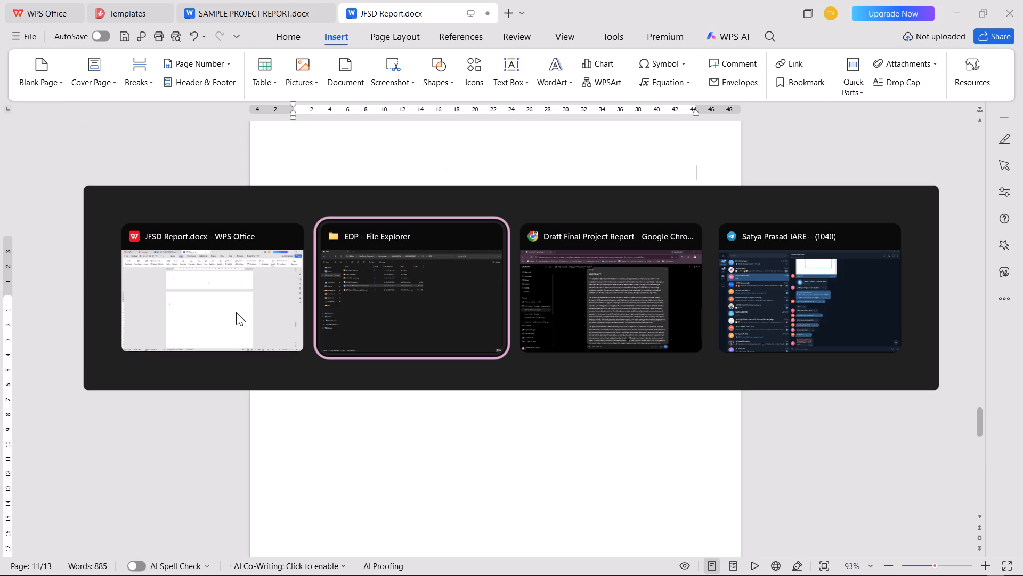
{"action": "double_click", "coordinate": [298, 202]}
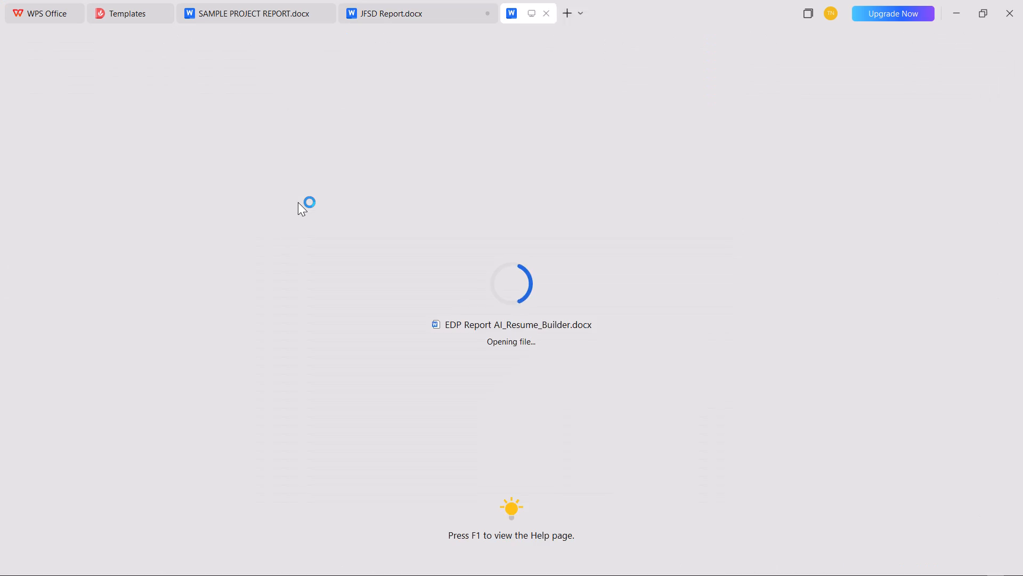
{"action": "scroll", "coordinate": [355, 261], "scroll_direction": "down", "scroll_amount": 10}
{"action": "scroll", "coordinate": [356, 244], "scroll_direction": "up", "scroll_amount": 1}
{"action": "scroll", "coordinate": [356, 246], "scroll_direction": "down", "scroll_amount": 6}
{"action": "scroll", "coordinate": [373, 236], "scroll_direction": "up", "scroll_amount": 1}
{"action": "scroll", "coordinate": [373, 237], "scroll_direction": "down", "scroll_amount": 9}
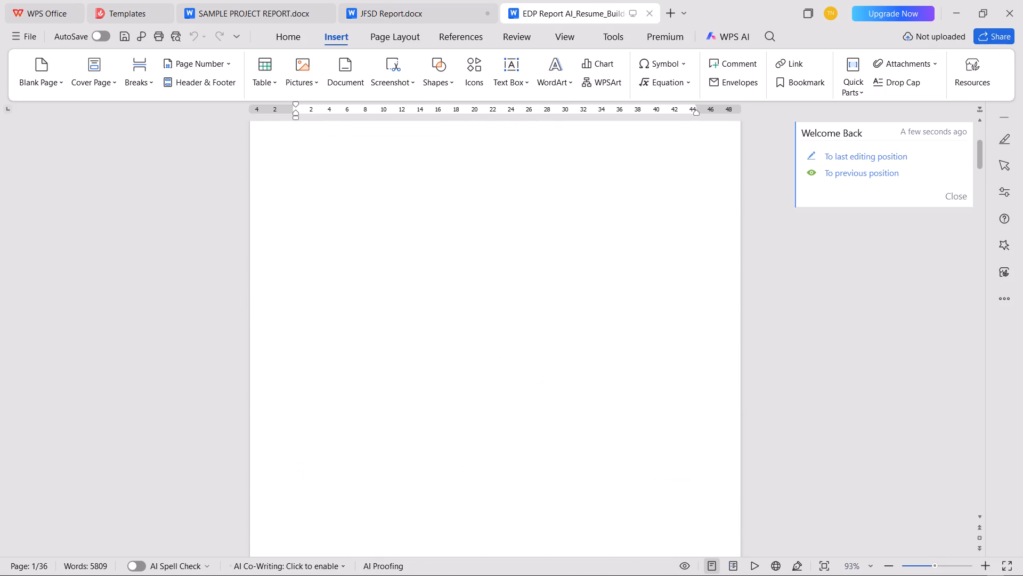
{"action": "scroll", "coordinate": [373, 237], "scroll_direction": "down", "scroll_amount": 15}
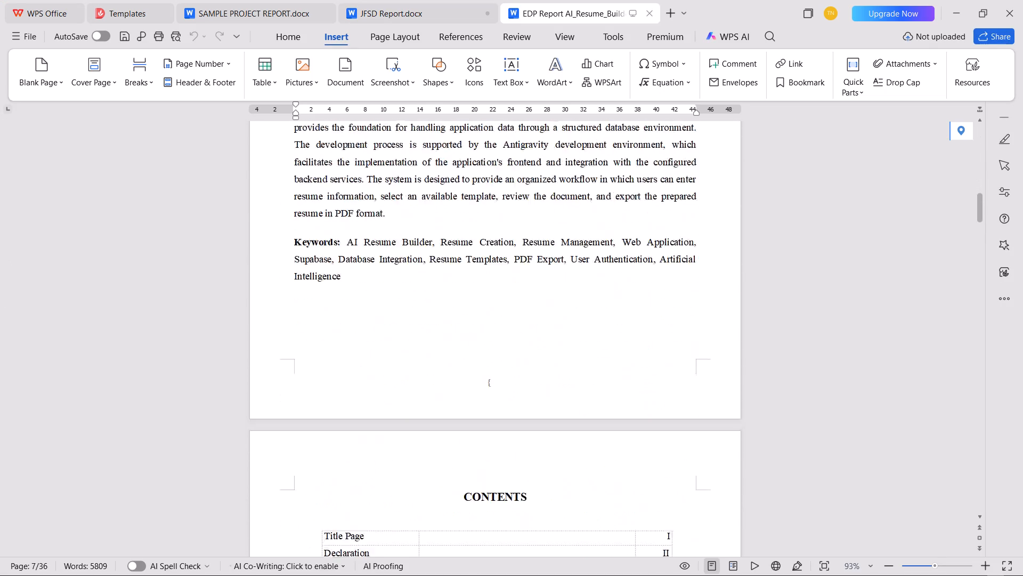
{"action": "scroll", "coordinate": [373, 237], "scroll_direction": "down", "scroll_amount": 8}
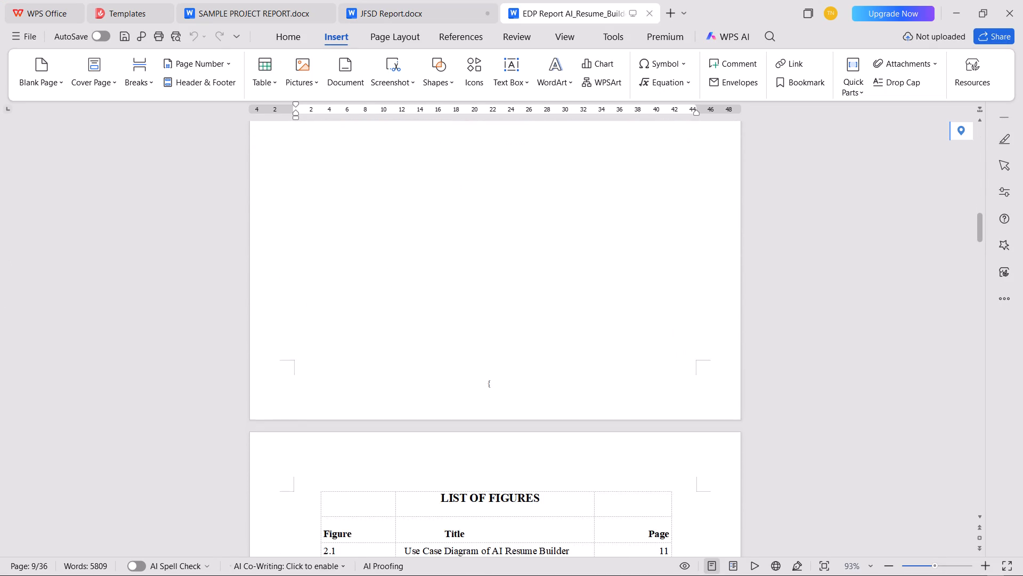
{"action": "scroll", "coordinate": [339, 333], "scroll_direction": "down", "scroll_amount": 2}
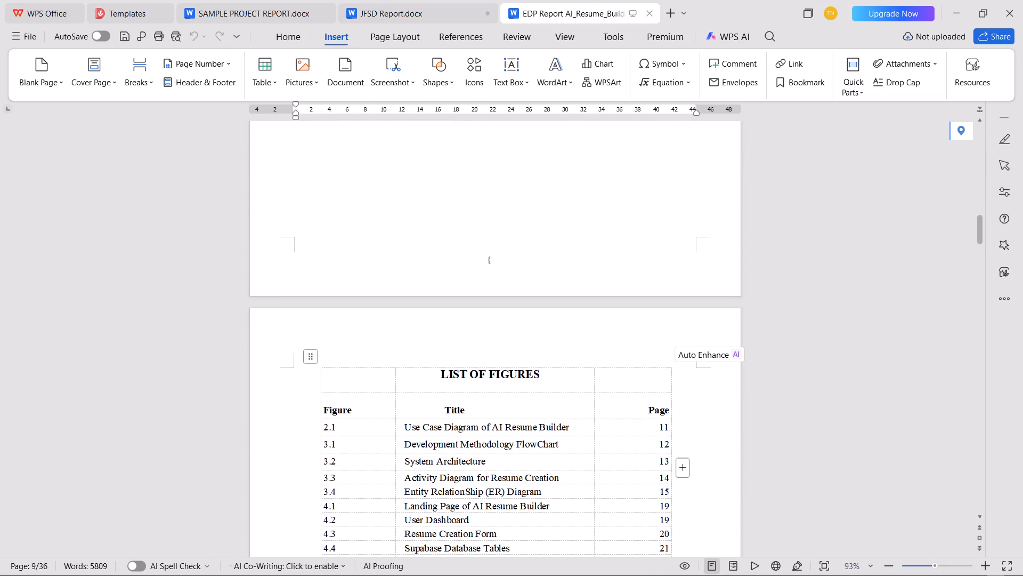
{"action": "left_click", "coordinate": [308, 353]}
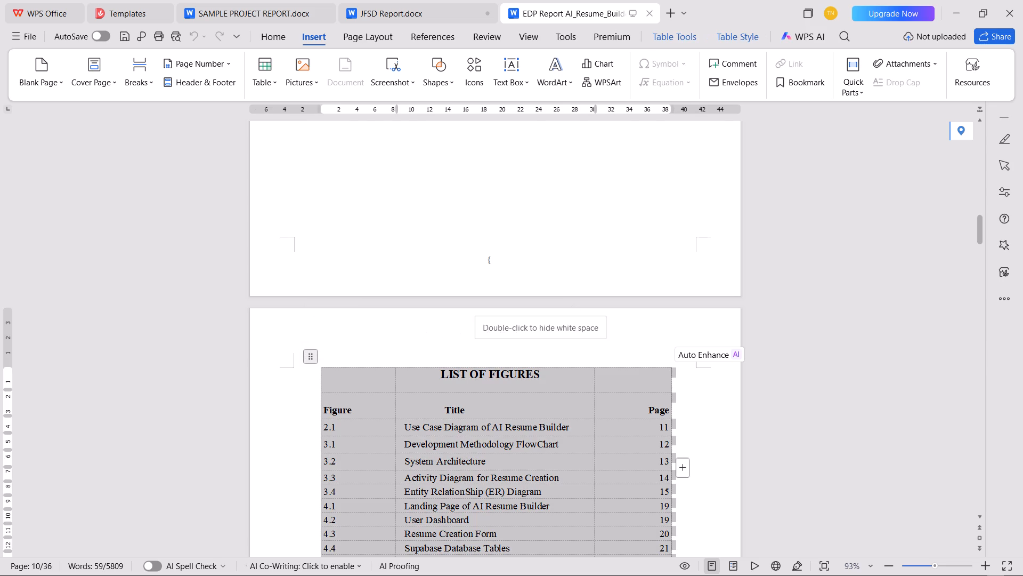
{"action": "key", "text": "ctrl+c"}
{"action": "left_click", "coordinate": [378, 15]}
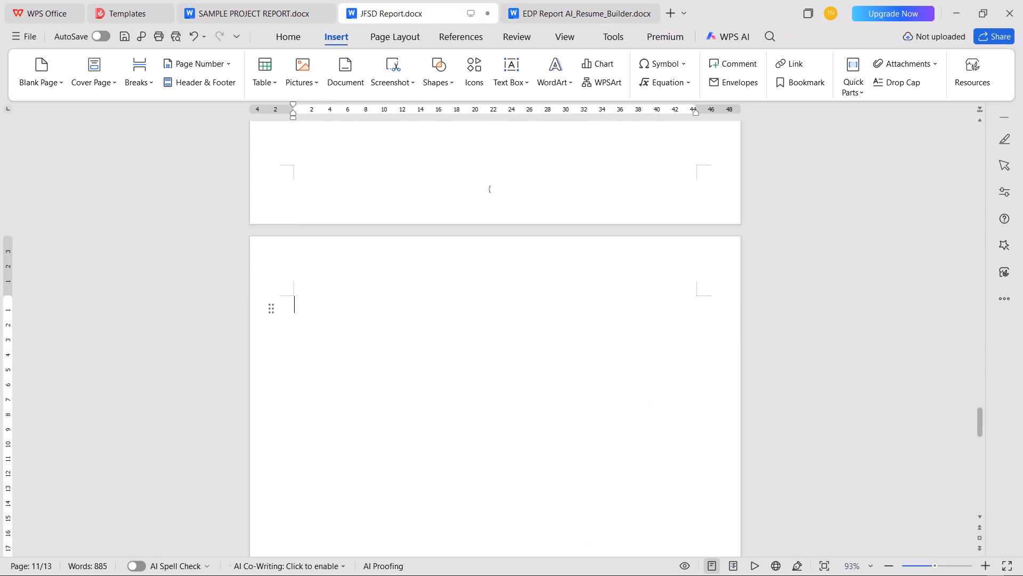
{"action": "key", "text": "ctrl+v"}
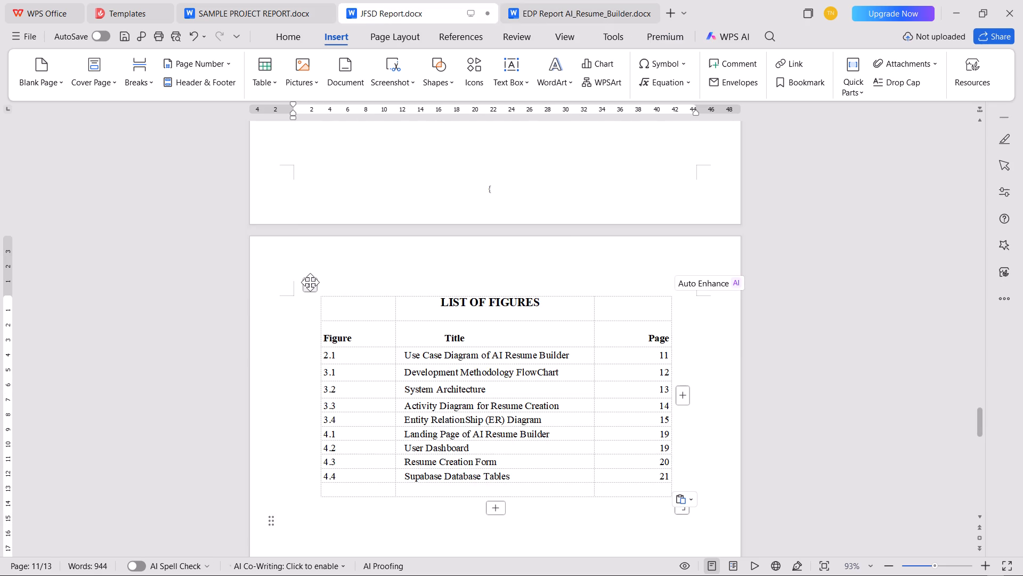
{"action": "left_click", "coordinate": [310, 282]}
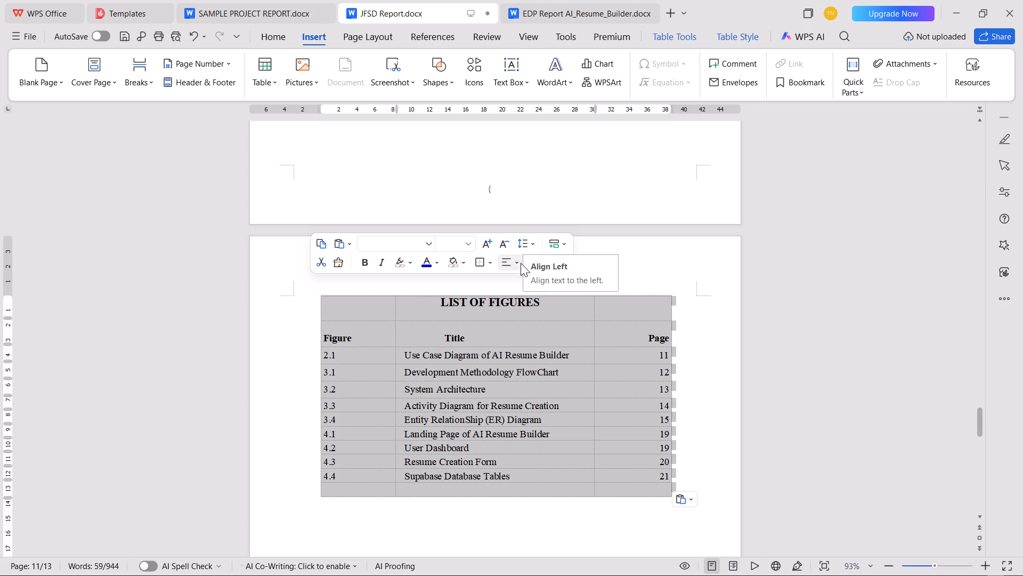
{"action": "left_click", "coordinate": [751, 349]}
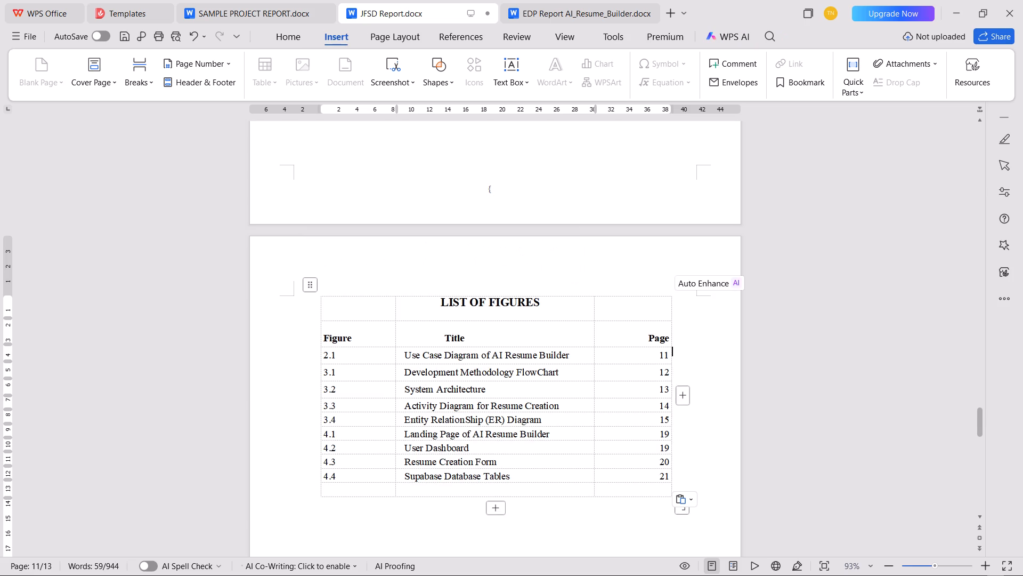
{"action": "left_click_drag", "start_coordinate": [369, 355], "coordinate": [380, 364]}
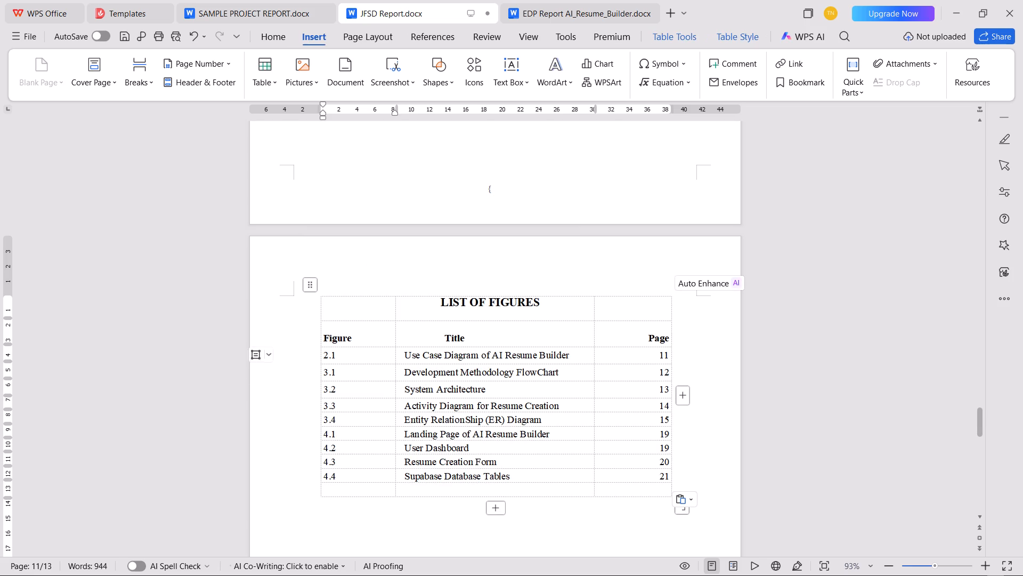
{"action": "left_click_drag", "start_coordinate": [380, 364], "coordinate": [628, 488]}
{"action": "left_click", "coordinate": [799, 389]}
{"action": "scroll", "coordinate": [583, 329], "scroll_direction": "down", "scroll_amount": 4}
Save the JFSD report.
{"action": "key", "text": "ctrl+s"}
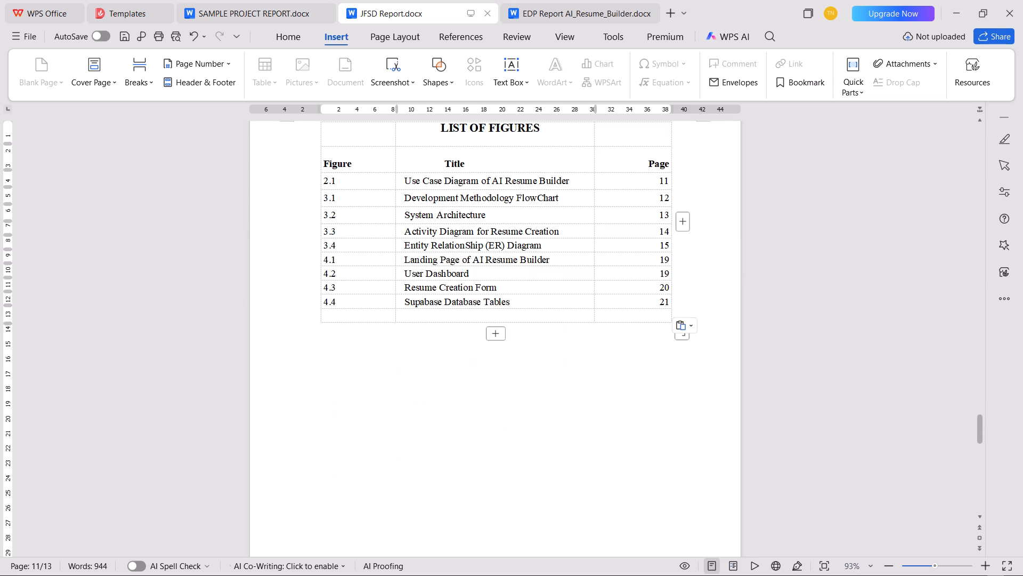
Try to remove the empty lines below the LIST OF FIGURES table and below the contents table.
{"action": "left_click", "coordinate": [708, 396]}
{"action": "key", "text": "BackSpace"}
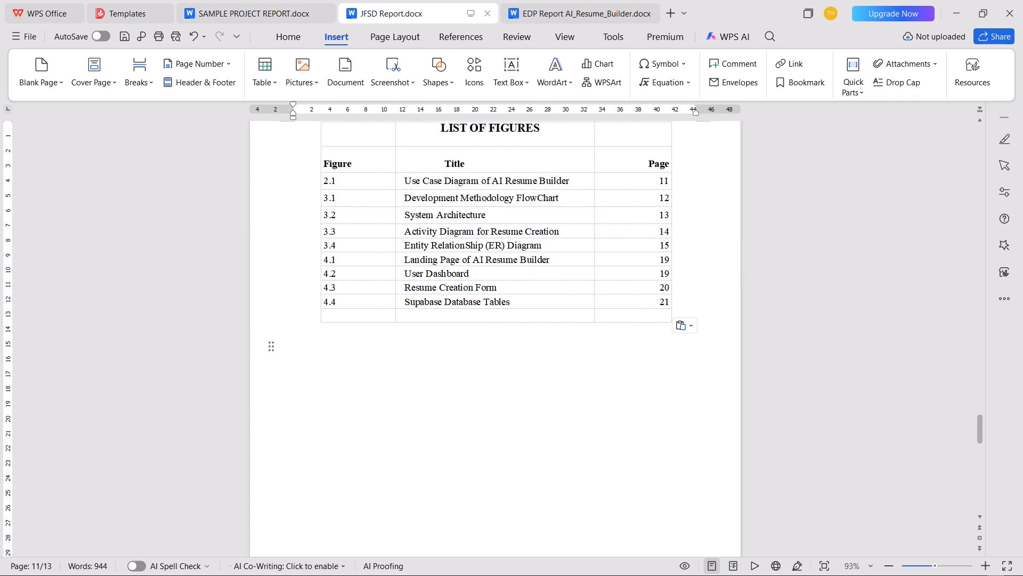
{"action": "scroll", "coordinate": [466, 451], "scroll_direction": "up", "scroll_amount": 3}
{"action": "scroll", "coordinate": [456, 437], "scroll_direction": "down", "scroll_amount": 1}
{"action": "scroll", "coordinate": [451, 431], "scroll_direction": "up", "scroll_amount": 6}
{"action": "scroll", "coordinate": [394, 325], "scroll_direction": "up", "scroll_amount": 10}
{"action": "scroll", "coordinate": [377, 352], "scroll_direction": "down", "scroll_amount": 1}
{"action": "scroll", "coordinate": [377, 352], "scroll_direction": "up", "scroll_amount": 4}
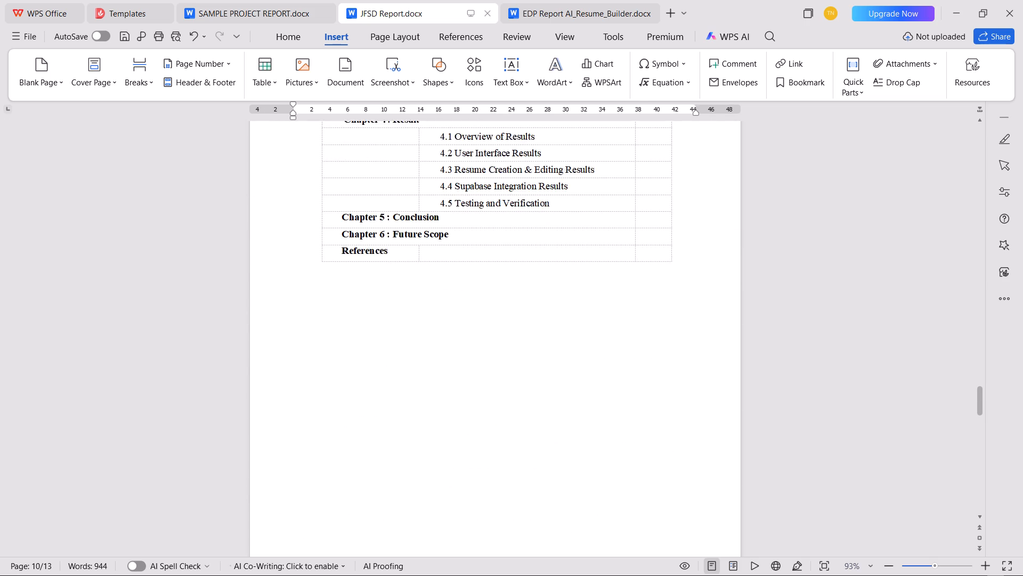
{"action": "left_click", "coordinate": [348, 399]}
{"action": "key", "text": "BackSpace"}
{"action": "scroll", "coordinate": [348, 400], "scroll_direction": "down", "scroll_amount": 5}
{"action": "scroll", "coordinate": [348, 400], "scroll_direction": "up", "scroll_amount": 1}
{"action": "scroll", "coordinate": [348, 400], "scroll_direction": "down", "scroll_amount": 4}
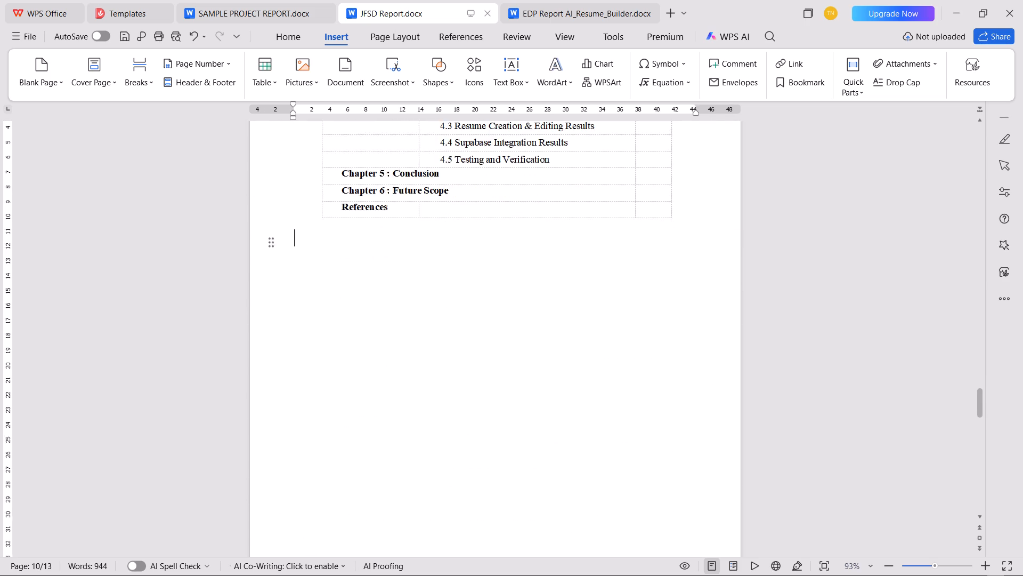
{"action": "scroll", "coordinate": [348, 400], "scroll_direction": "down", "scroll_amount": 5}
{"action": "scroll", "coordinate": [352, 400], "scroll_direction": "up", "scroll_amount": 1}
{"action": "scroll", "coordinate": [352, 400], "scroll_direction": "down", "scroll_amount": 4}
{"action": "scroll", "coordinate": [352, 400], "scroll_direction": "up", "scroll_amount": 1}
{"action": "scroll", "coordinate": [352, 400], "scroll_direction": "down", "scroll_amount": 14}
Insert a blank portrait page after the LIST OF FIGURES table in the JFSD Report.
{"action": "left_click", "coordinate": [365, 438]}
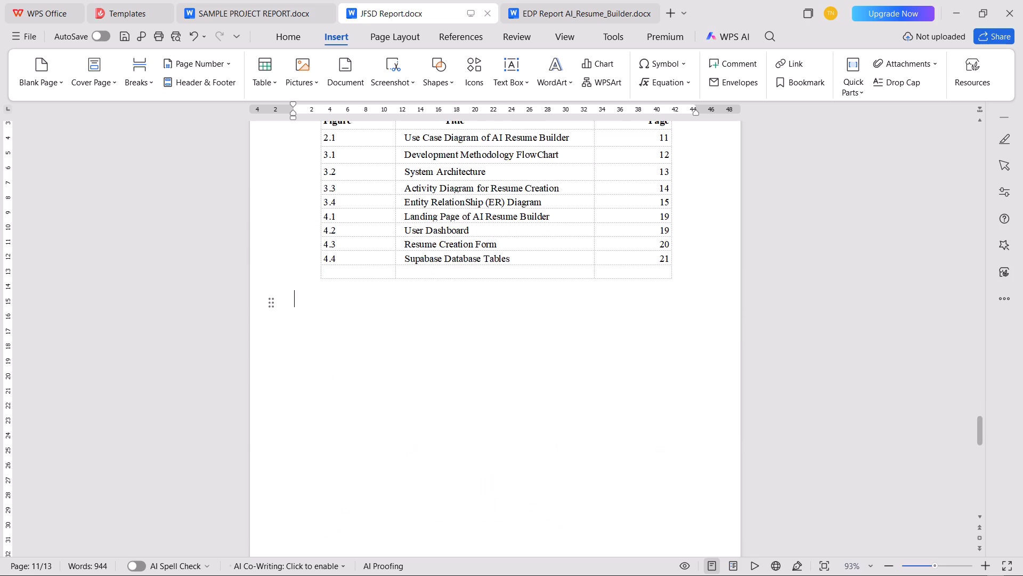
{"action": "left_click", "coordinate": [47, 87]}
{"action": "left_click", "coordinate": [49, 111]}
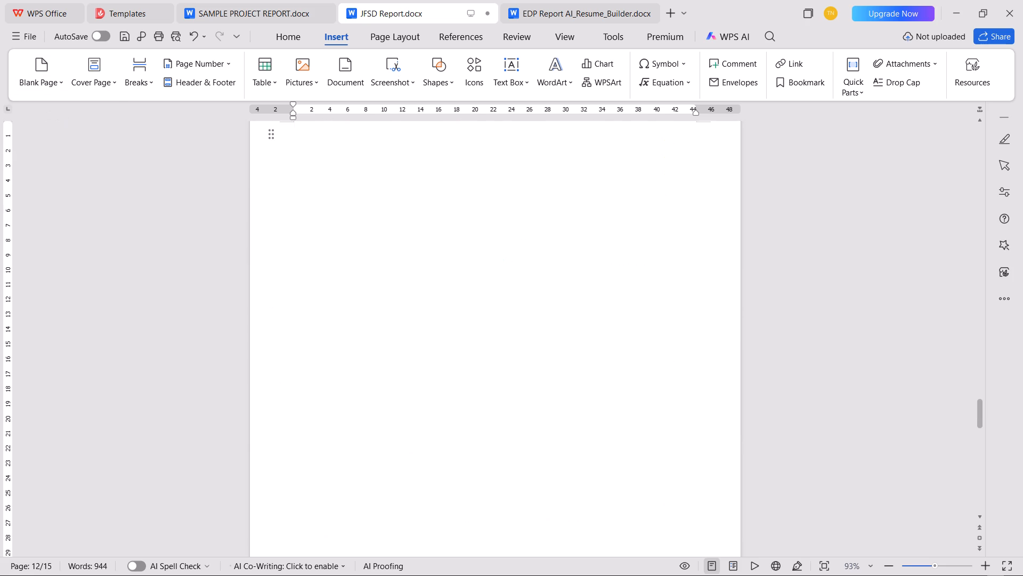
Glance at the LIST OF FIGURES and Chapter 1 pages in SAMPLE PROJECT REPORT.docx and close EDP Report AI_Resume_Builder.docx.
{"action": "left_click", "coordinate": [274, 12]}
{"action": "scroll", "coordinate": [432, 267], "scroll_direction": "down", "scroll_amount": 15}
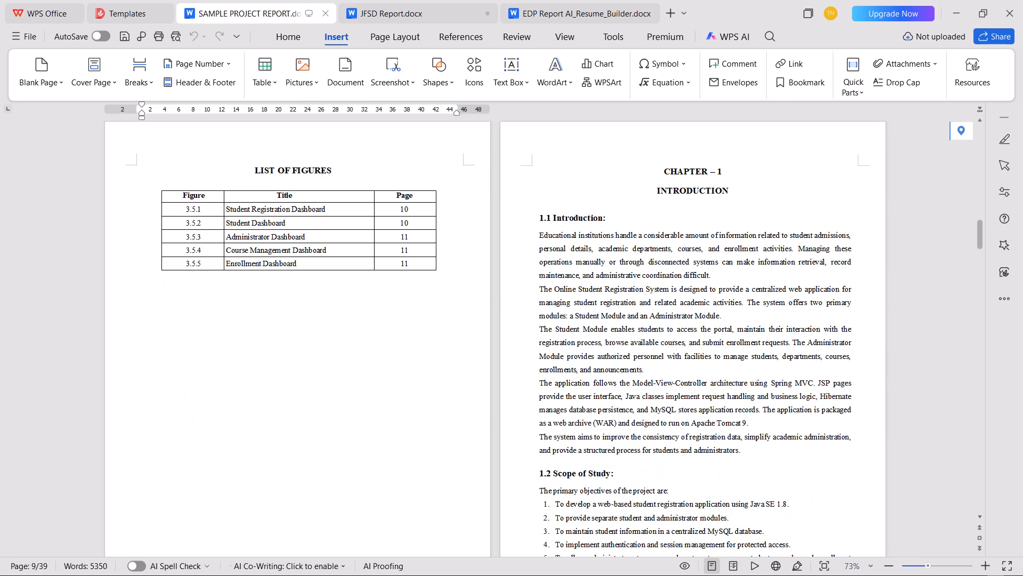
{"action": "scroll", "coordinate": [439, 283], "scroll_direction": "up", "scroll_amount": 3}
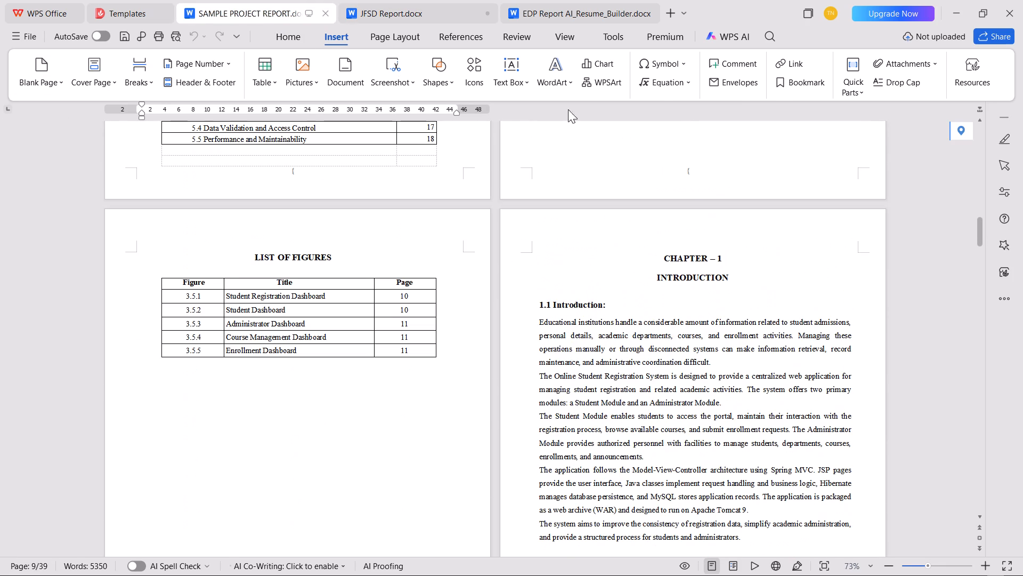
{"action": "left_click", "coordinate": [549, 13]}
{"action": "key", "text": "ctrl+w"}
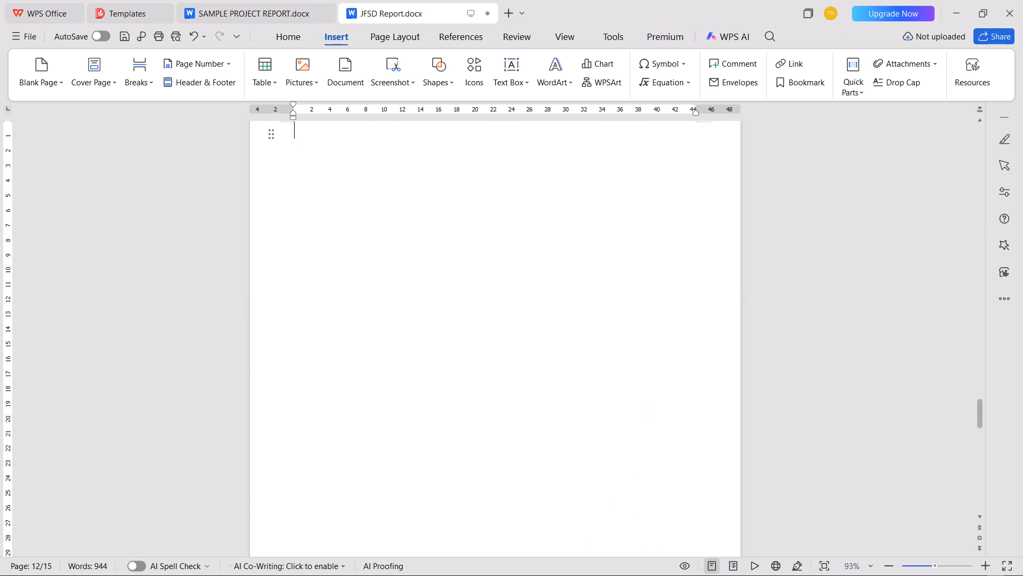
Review the LIST OF FIGURES page and the blank pages around it in the JFSD Report.
{"action": "scroll", "coordinate": [405, 300], "scroll_direction": "up", "scroll_amount": 14}
{"action": "scroll", "coordinate": [402, 301], "scroll_direction": "down", "scroll_amount": 8}
{"action": "scroll", "coordinate": [401, 301], "scroll_direction": "up", "scroll_amount": 3}
{"action": "scroll", "coordinate": [400, 302], "scroll_direction": "down", "scroll_amount": 2}
{"action": "scroll", "coordinate": [391, 302], "scroll_direction": "up", "scroll_amount": 6}
{"action": "scroll", "coordinate": [391, 302], "scroll_direction": "down", "scroll_amount": 4}
{"action": "scroll", "coordinate": [391, 302], "scroll_direction": "up", "scroll_amount": 7}
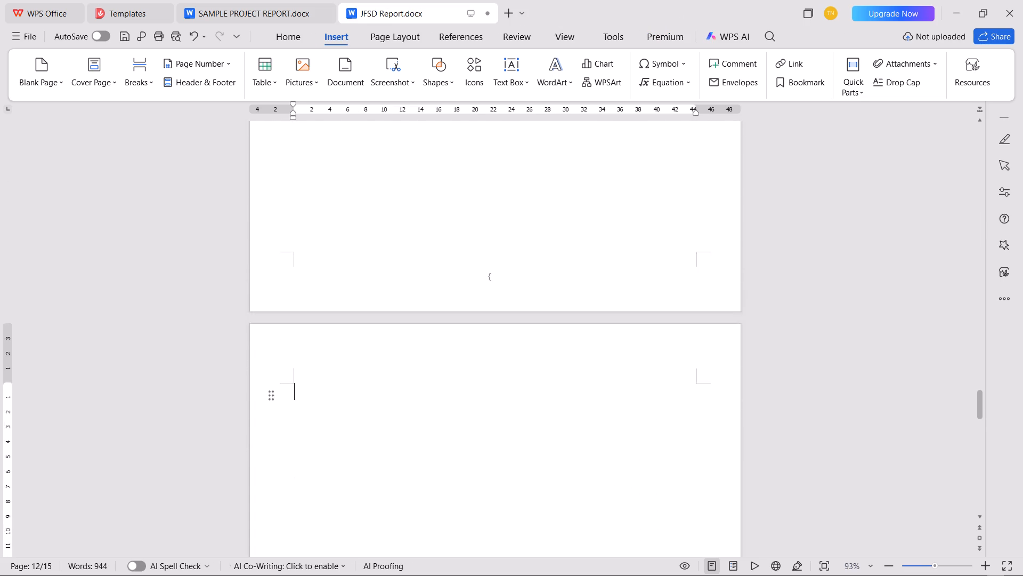
{"action": "scroll", "coordinate": [391, 302], "scroll_direction": "up", "scroll_amount": 14}
{"action": "scroll", "coordinate": [391, 302], "scroll_direction": "down", "scroll_amount": 4}
{"action": "scroll", "coordinate": [391, 302], "scroll_direction": "up", "scroll_amount": 4}
{"action": "scroll", "coordinate": [388, 306], "scroll_direction": "down", "scroll_amount": 1}
{"action": "scroll", "coordinate": [384, 316], "scroll_direction": "up", "scroll_amount": 3}
{"action": "scroll", "coordinate": [372, 344], "scroll_direction": "down", "scroll_amount": 1}
{"action": "scroll", "coordinate": [368, 353], "scroll_direction": "up", "scroll_amount": 3}
{"action": "scroll", "coordinate": [361, 366], "scroll_direction": "down", "scroll_amount": 6}
{"action": "scroll", "coordinate": [358, 361], "scroll_direction": "up", "scroll_amount": 10}
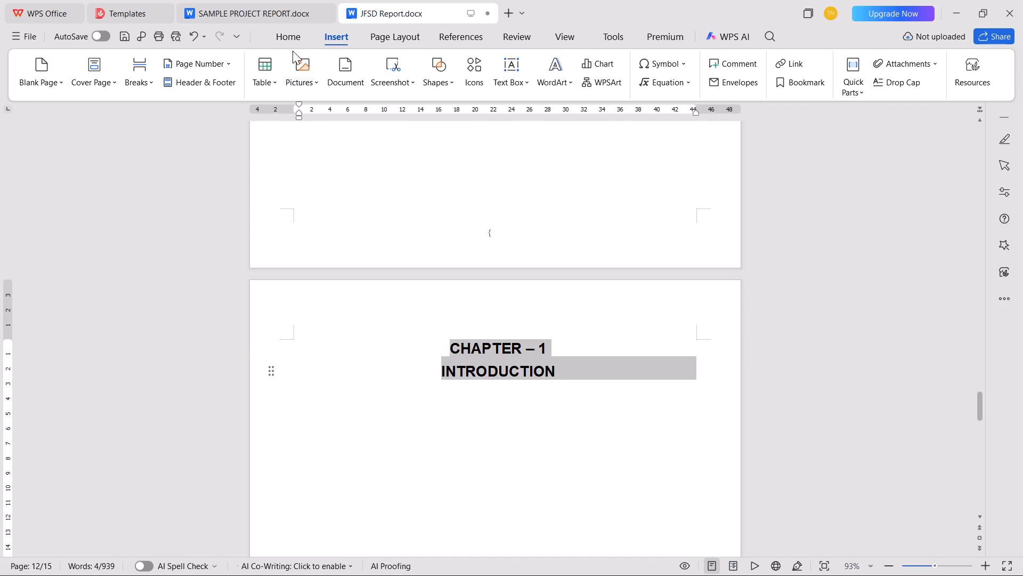
{"action": "left_click", "coordinate": [296, 34]}
{"action": "left_click", "coordinate": [195, 66]}
{"action": "left_click", "coordinate": [191, 67]}
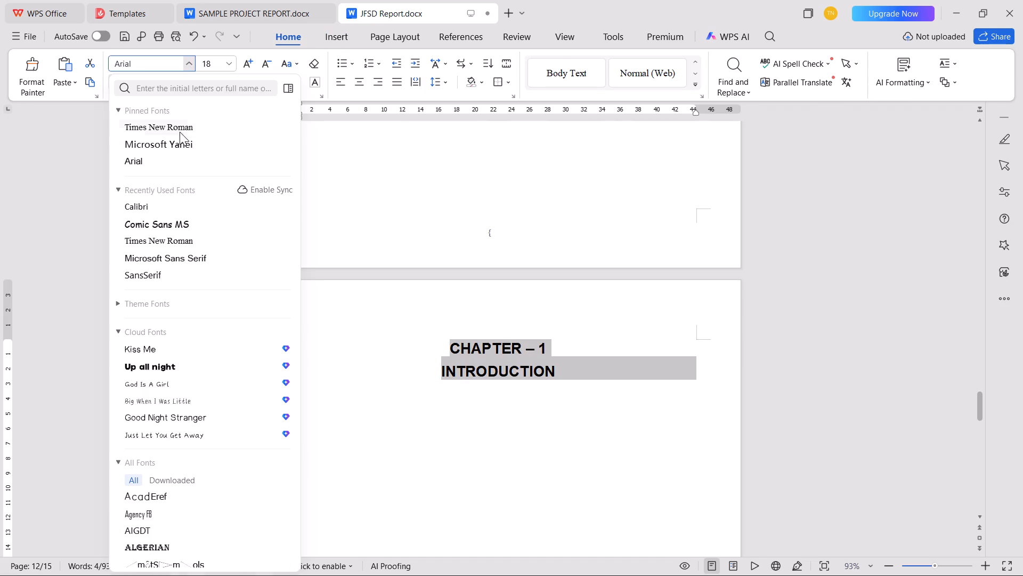
{"action": "left_click", "coordinate": [179, 129]}
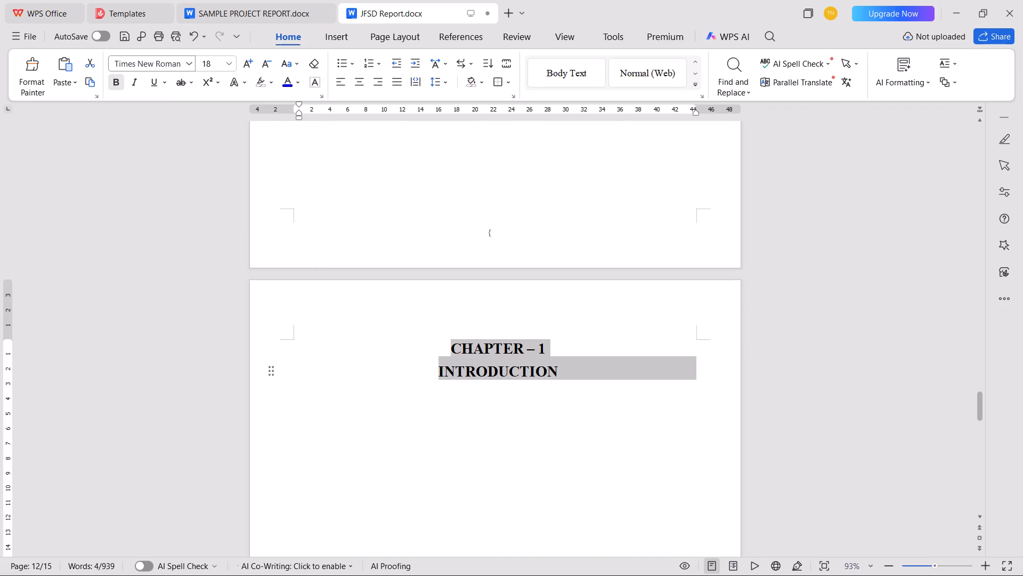
Copy ChatGPT's full Chapter 1 text block and paste it on a new line below the INTRODUCTION heading in the JFSD Report.
{"action": "left_click", "coordinate": [610, 374]}
{"action": "key", "text": "Return"}
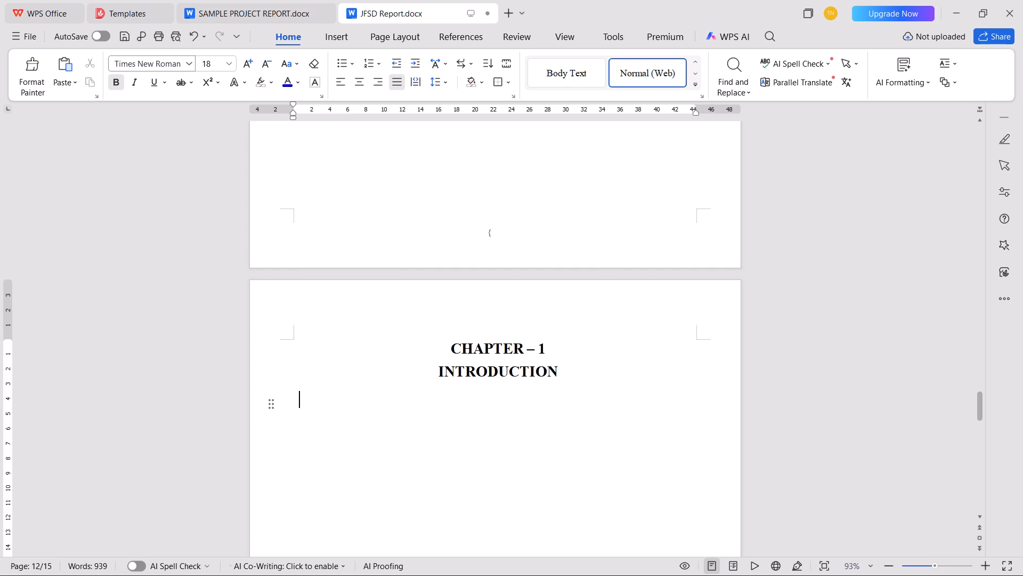
{"action": "key", "text": "alt+Tab"}
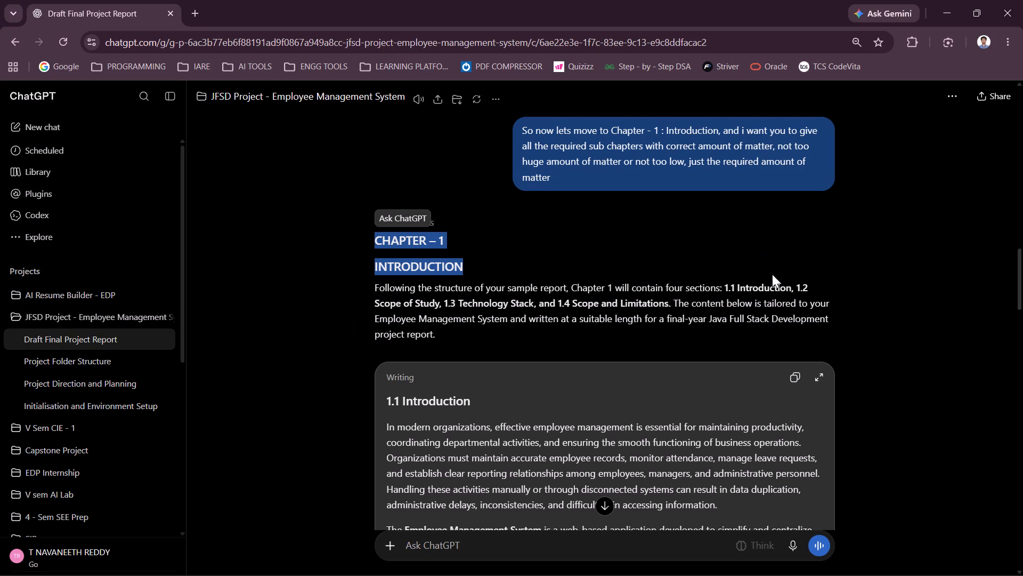
{"action": "left_click", "coordinate": [798, 380]}
{"action": "key", "text": "alt+Tab"}
{"action": "key", "text": "ctrl+v"}
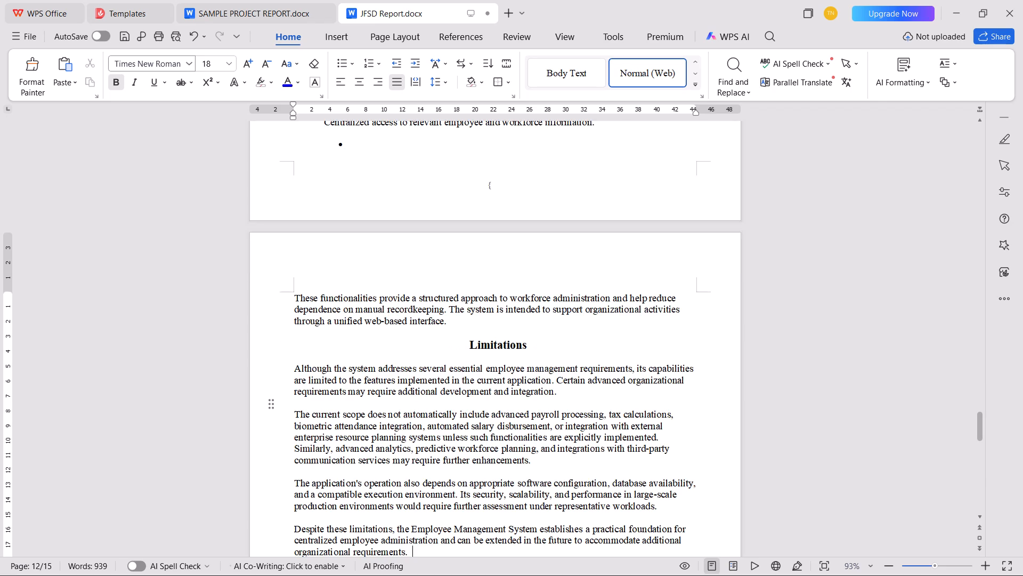
Remove the blank line between the INTRODUCTION heading and the pasted 1.1 Introduction heading.
{"action": "scroll", "coordinate": [453, 402], "scroll_direction": "up", "scroll_amount": 4}
{"action": "scroll", "coordinate": [451, 402], "scroll_direction": "down", "scroll_amount": 3}
{"action": "scroll", "coordinate": [450, 402], "scroll_direction": "up", "scroll_amount": 9}
{"action": "scroll", "coordinate": [430, 374], "scroll_direction": "down", "scroll_amount": 1}
{"action": "scroll", "coordinate": [428, 374], "scroll_direction": "up", "scroll_amount": 2}
{"action": "scroll", "coordinate": [428, 373], "scroll_direction": "down", "scroll_amount": 2}
{"action": "scroll", "coordinate": [426, 373], "scroll_direction": "up", "scroll_amount": 6}
{"action": "scroll", "coordinate": [420, 366], "scroll_direction": "down", "scroll_amount": 1}
{"action": "scroll", "coordinate": [420, 366], "scroll_direction": "up", "scroll_amount": 2}
{"action": "scroll", "coordinate": [420, 366], "scroll_direction": "down", "scroll_amount": 1}
{"action": "scroll", "coordinate": [420, 365], "scroll_direction": "up", "scroll_amount": 12}
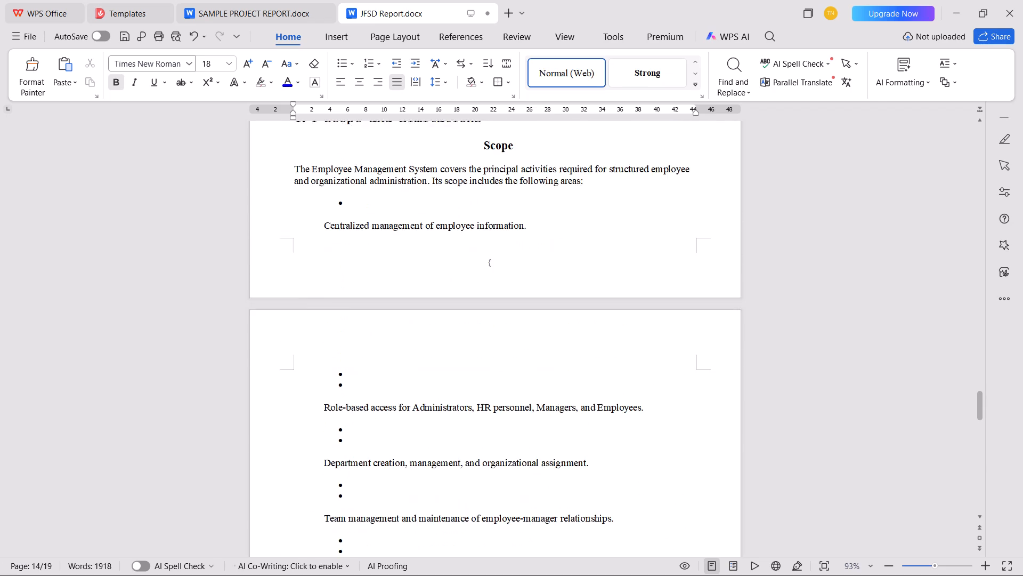
{"action": "scroll", "coordinate": [421, 358], "scroll_direction": "up", "scroll_amount": 12}
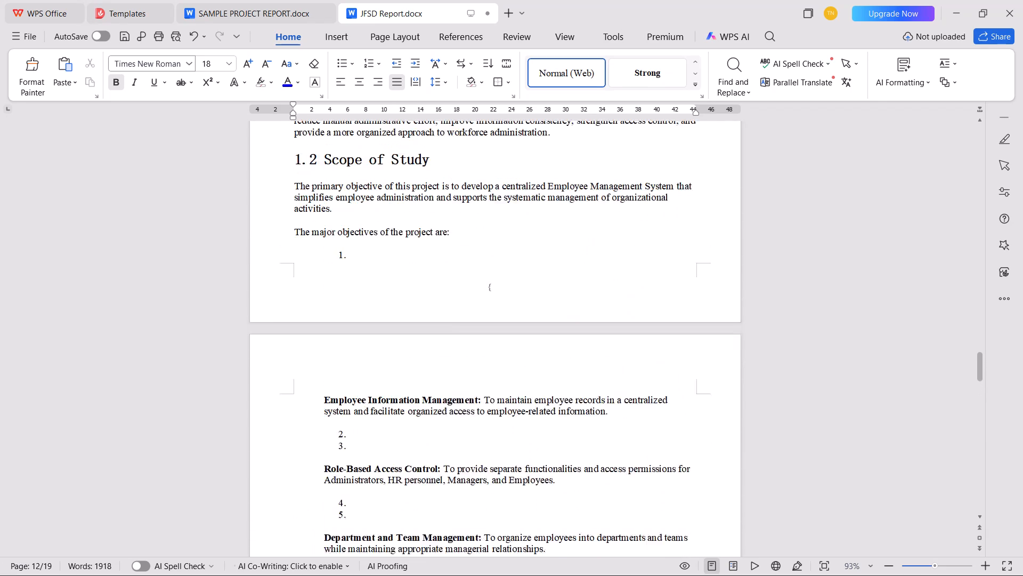
{"action": "scroll", "coordinate": [421, 358], "scroll_direction": "up", "scroll_amount": 3}
{"action": "left_click", "coordinate": [387, 382]}
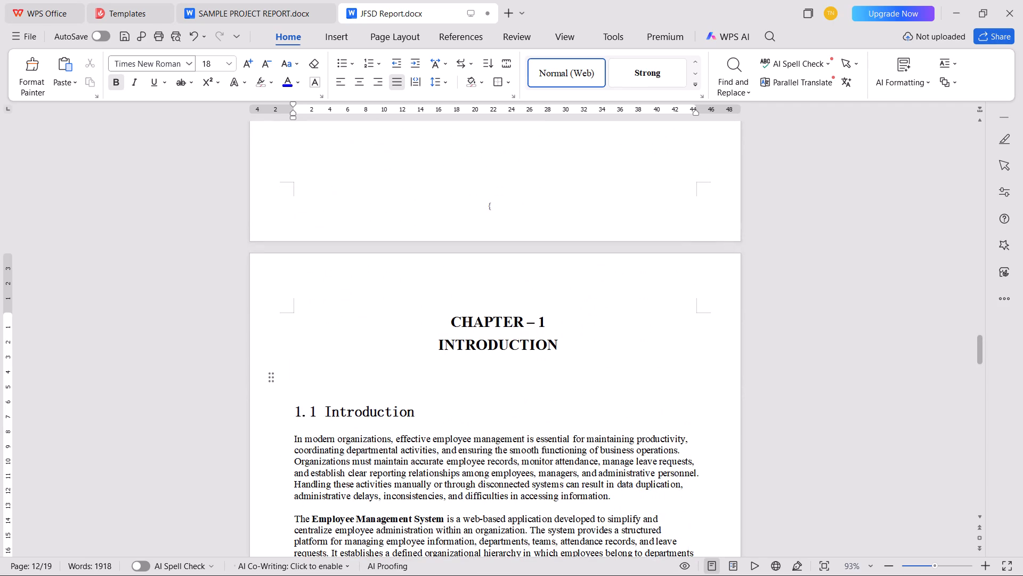
{"action": "key", "text": "BackSpace"}
Check the Chapter 1 formatting in the sample project report and set the JFSD Report's 1.1 Introduction heading to size 14.
{"action": "left_click", "coordinate": [387, 383]}
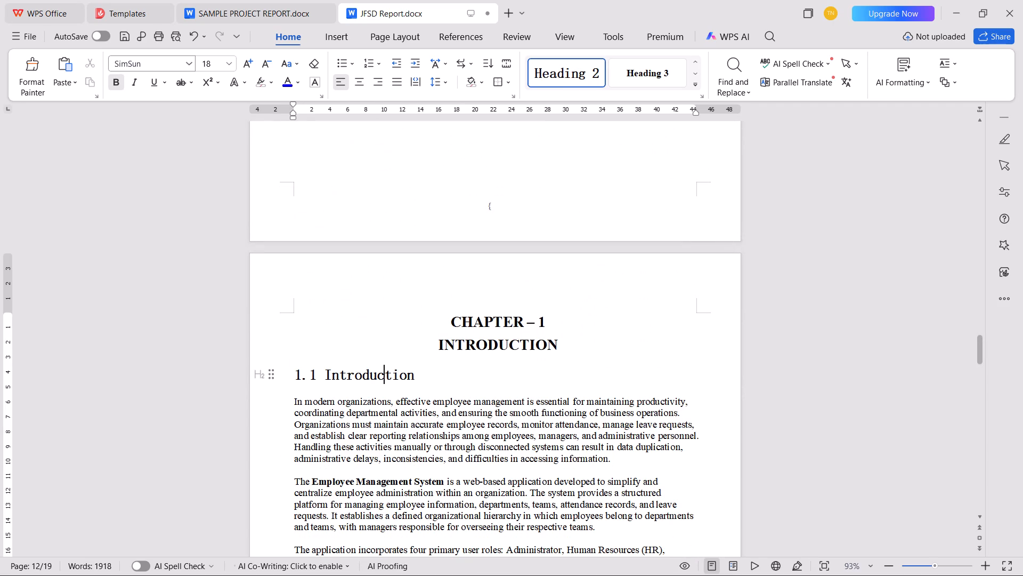
{"action": "left_click", "coordinate": [303, 14]}
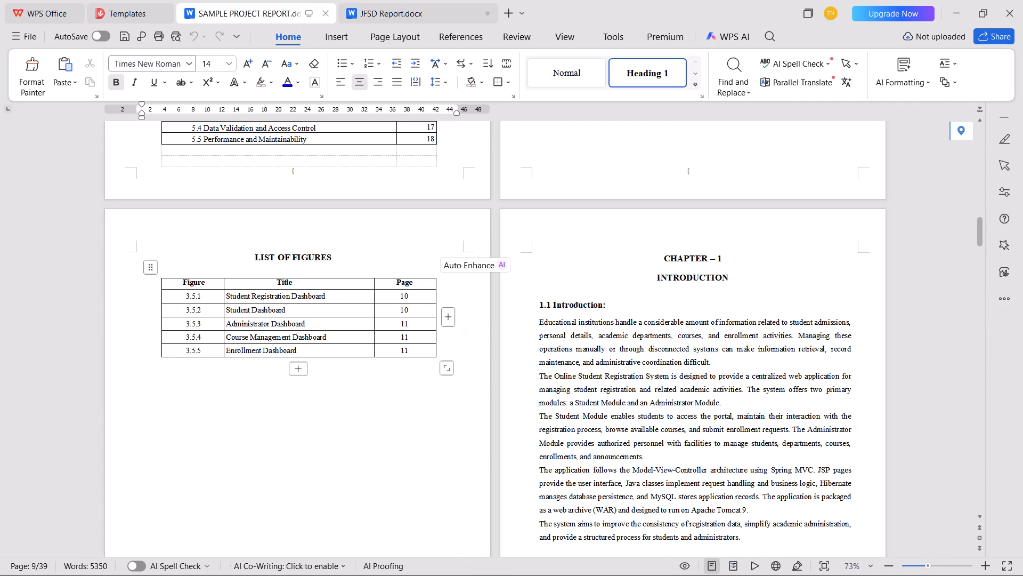
{"action": "left_click", "coordinate": [579, 307]}
{"action": "left_click", "coordinate": [659, 342]}
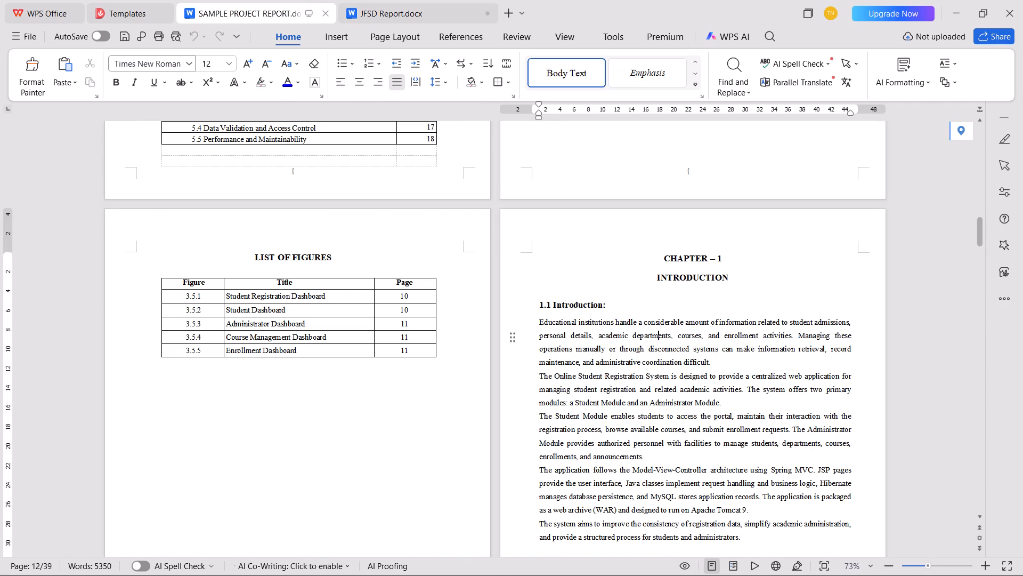
{"action": "left_click", "coordinate": [407, 11]}
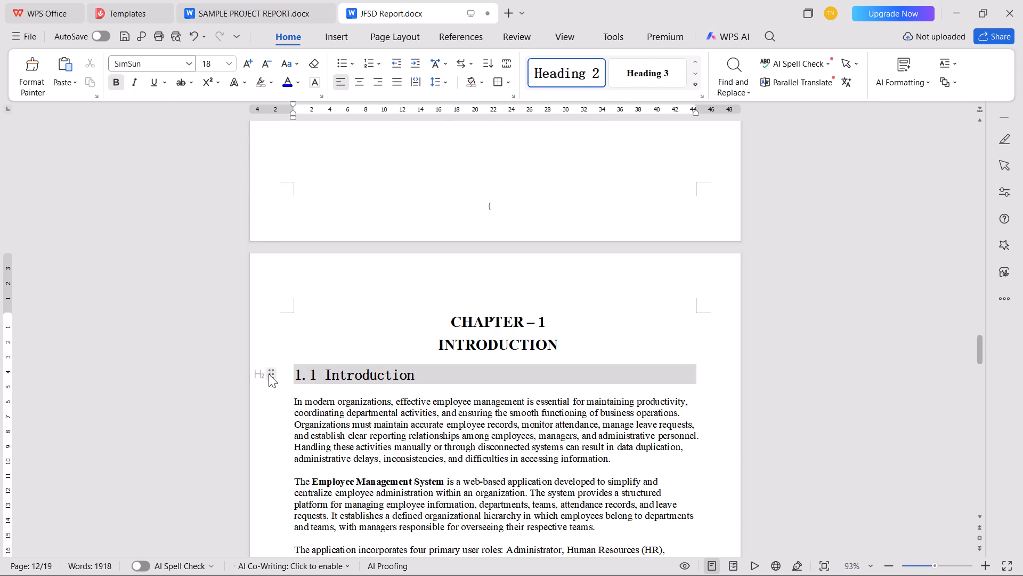
{"action": "left_click", "coordinate": [269, 374]}
{"action": "left_click", "coordinate": [285, 378]}
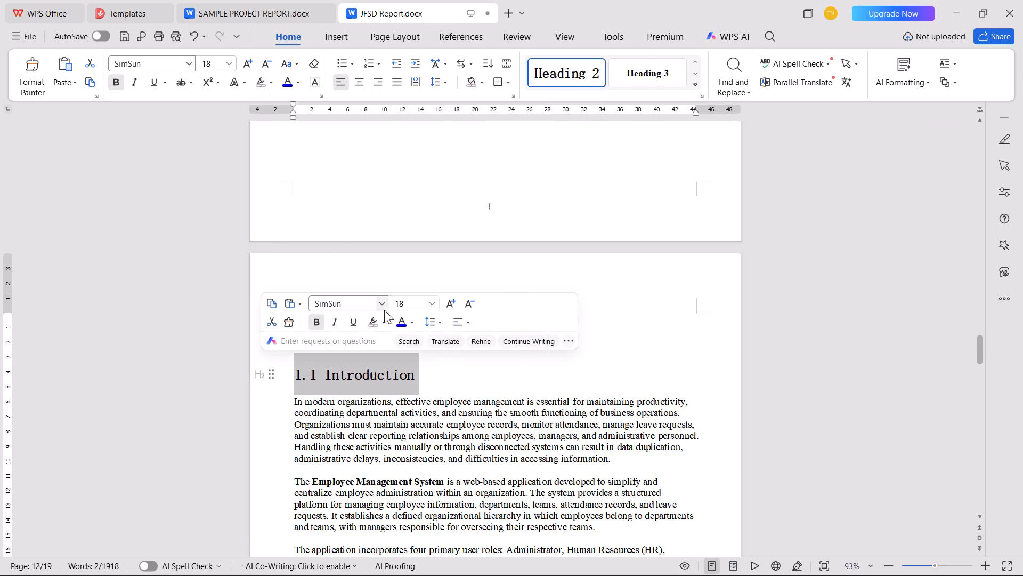
{"action": "left_click", "coordinate": [409, 302]}
{"action": "type", "text": "14"}
{"action": "key", "text": "Return"}
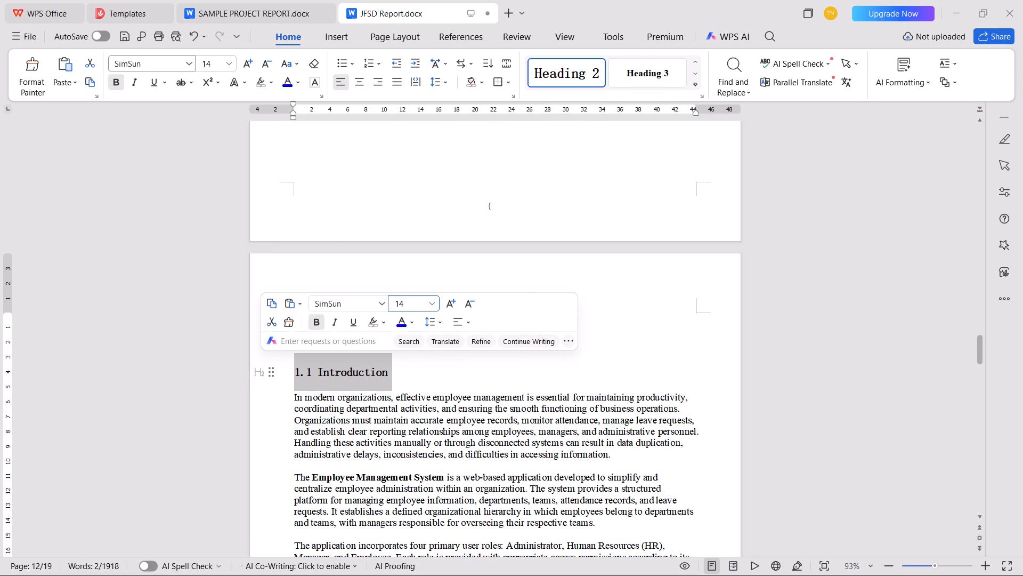
Change the font of all Chapter 1 text, from the chapter heading to the end of Limitations, to Times New Roman.
{"action": "scroll", "coordinate": [368, 364], "scroll_direction": "down", "scroll_amount": 2}
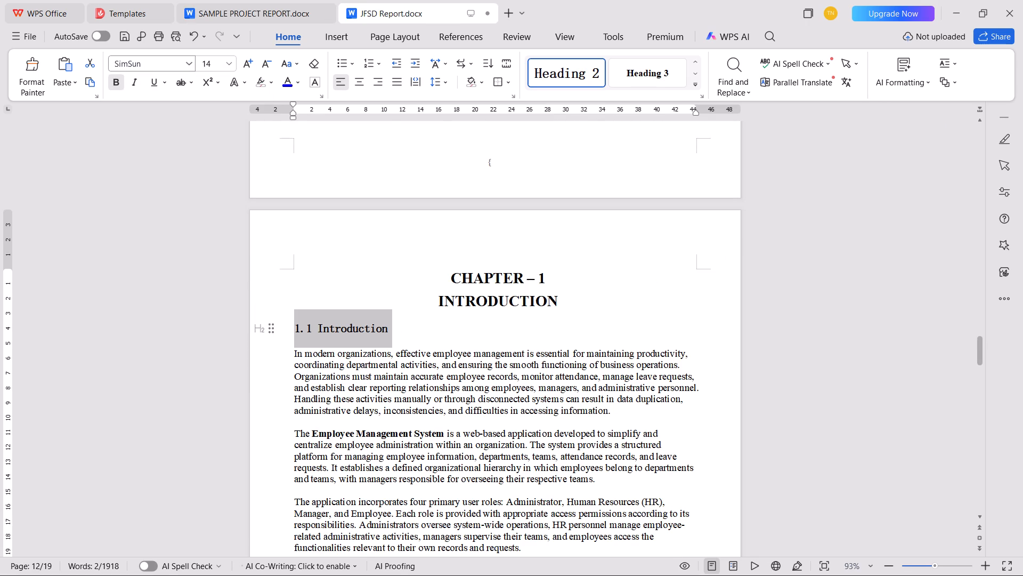
{"action": "left_click_drag", "start_coordinate": [265, 275], "coordinate": [267, 308]}
{"action": "scroll", "coordinate": [267, 308], "scroll_direction": "down", "scroll_amount": 20}
{"action": "scroll", "coordinate": [267, 308], "scroll_direction": "down", "scroll_amount": 9}
{"action": "scroll", "coordinate": [267, 308], "scroll_direction": "down", "scroll_amount": 20}
{"action": "scroll", "coordinate": [267, 308], "scroll_direction": "down", "scroll_amount": 20}
{"action": "scroll", "coordinate": [267, 308], "scroll_direction": "down", "scroll_amount": 2}
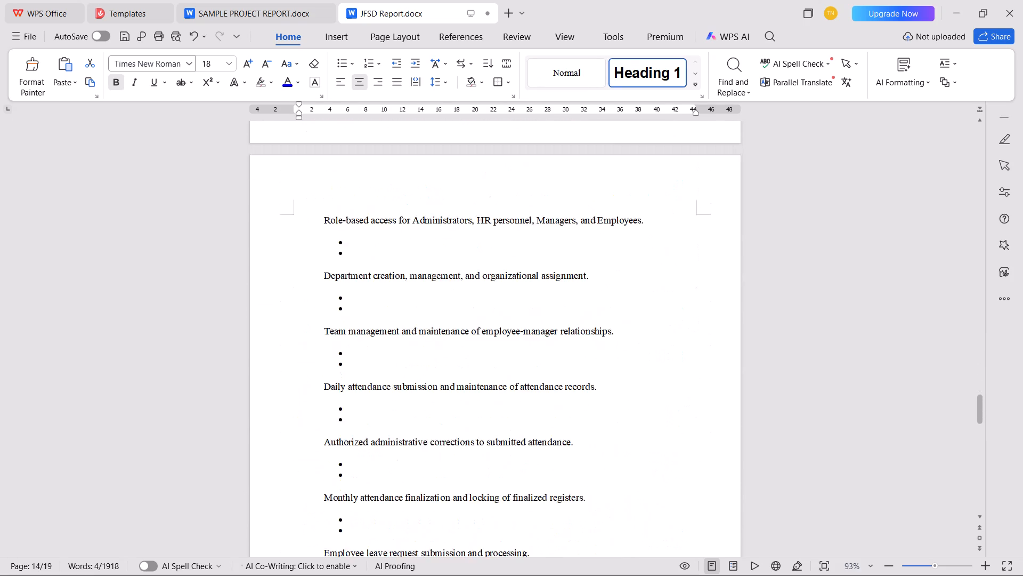
{"action": "scroll", "coordinate": [267, 308], "scroll_direction": "down", "scroll_amount": 5}
{"action": "left_click_drag", "start_coordinate": [267, 308], "coordinate": [283, 305]}
{"action": "scroll", "coordinate": [267, 308], "scroll_direction": "up", "scroll_amount": 1}
{"action": "scroll", "coordinate": [267, 308], "scroll_direction": "down", "scroll_amount": 20}
{"action": "scroll", "coordinate": [267, 308], "scroll_direction": "down", "scroll_amount": 8}
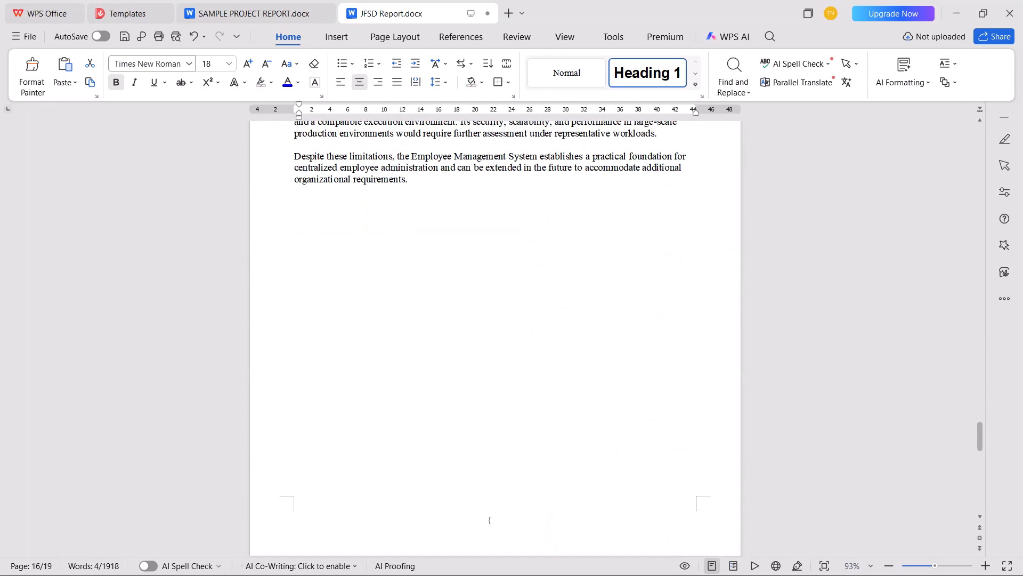
{"action": "left_click_drag", "start_coordinate": [283, 305], "coordinate": [412, 183]}
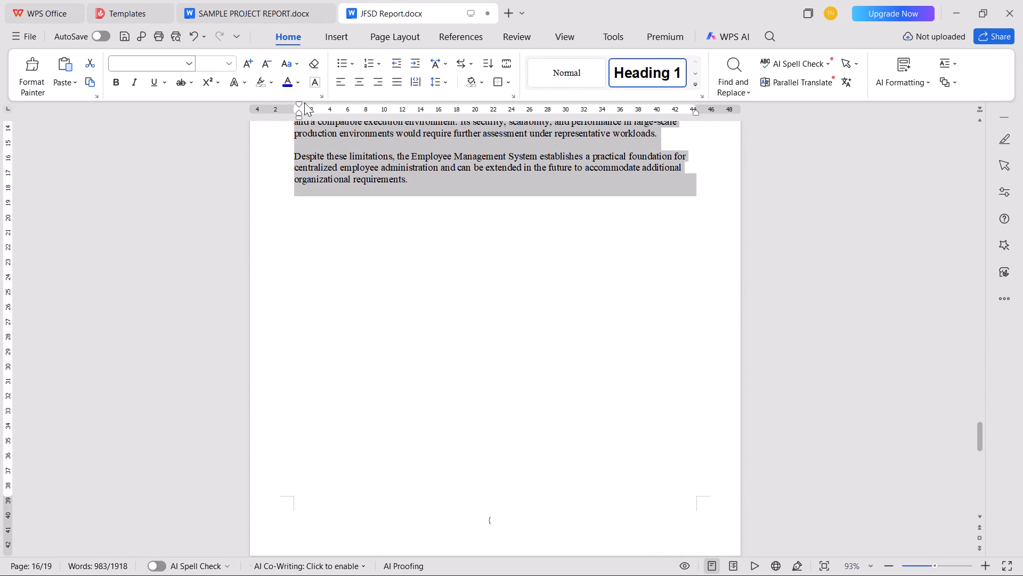
{"action": "left_click", "coordinate": [185, 62]}
{"action": "left_click", "coordinate": [161, 129]}
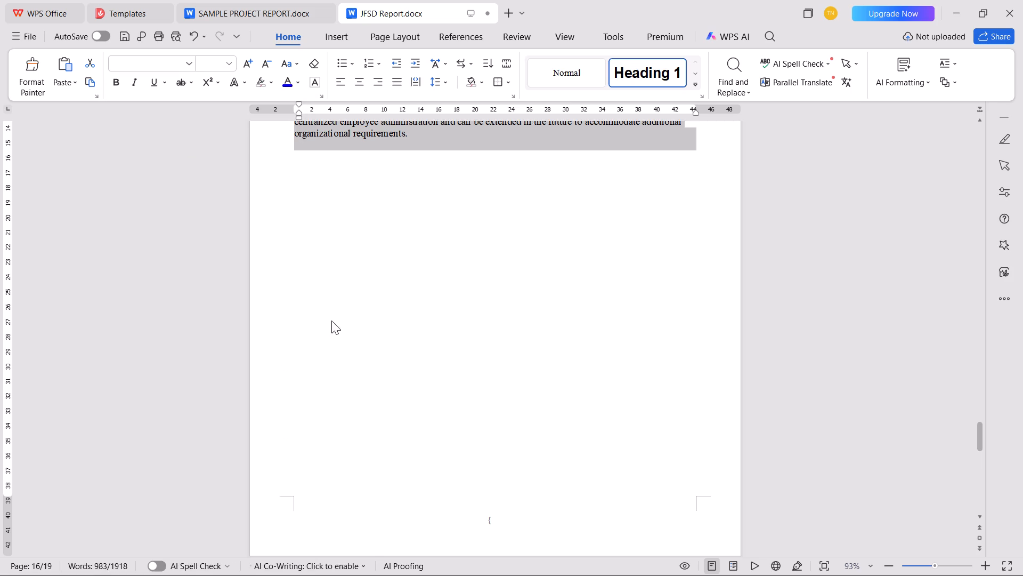
Review the chapter's fonts from the Limitations section back up to the Chapter 1 heading.
{"action": "scroll", "coordinate": [331, 321], "scroll_direction": "up", "scroll_amount": 11}
{"action": "scroll", "coordinate": [337, 322], "scroll_direction": "down", "scroll_amount": 1}
{"action": "scroll", "coordinate": [337, 322], "scroll_direction": "up", "scroll_amount": 20}
{"action": "scroll", "coordinate": [337, 322], "scroll_direction": "up", "scroll_amount": 7}
{"action": "scroll", "coordinate": [337, 322], "scroll_direction": "down", "scroll_amount": 12}
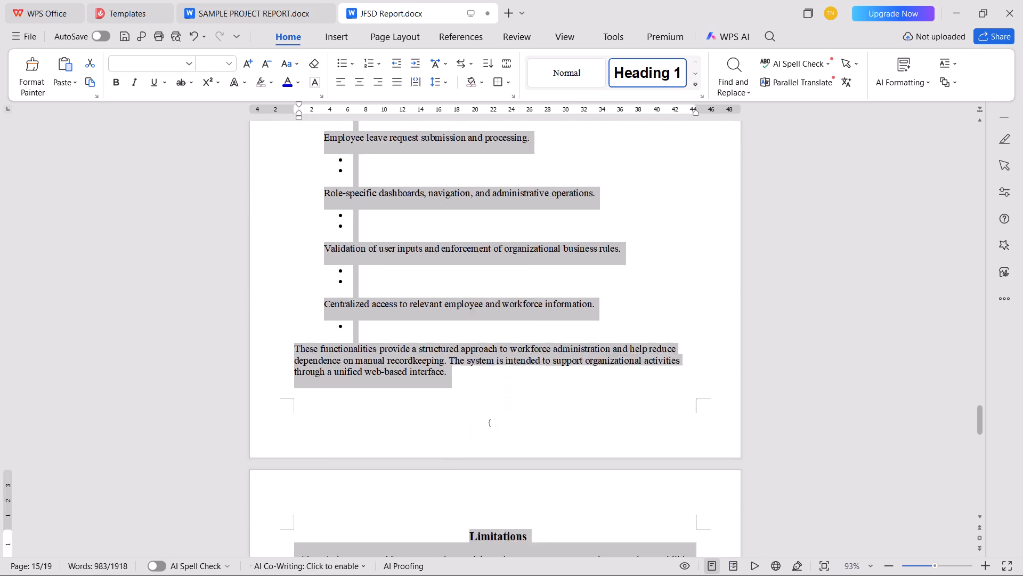
{"action": "scroll", "coordinate": [350, 337], "scroll_direction": "down", "scroll_amount": 11}
{"action": "scroll", "coordinate": [397, 354], "scroll_direction": "up", "scroll_amount": 14}
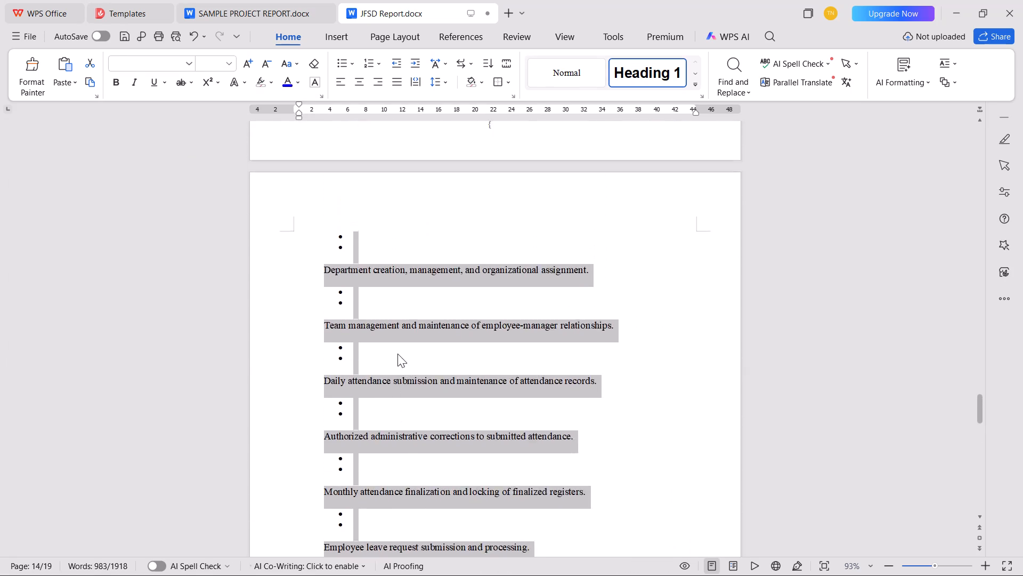
{"action": "scroll", "coordinate": [397, 354], "scroll_direction": "up", "scroll_amount": 3}
{"action": "left_click", "coordinate": [391, 302]}
{"action": "left_click", "coordinate": [391, 302]}
{"action": "left_click", "coordinate": [388, 215]}
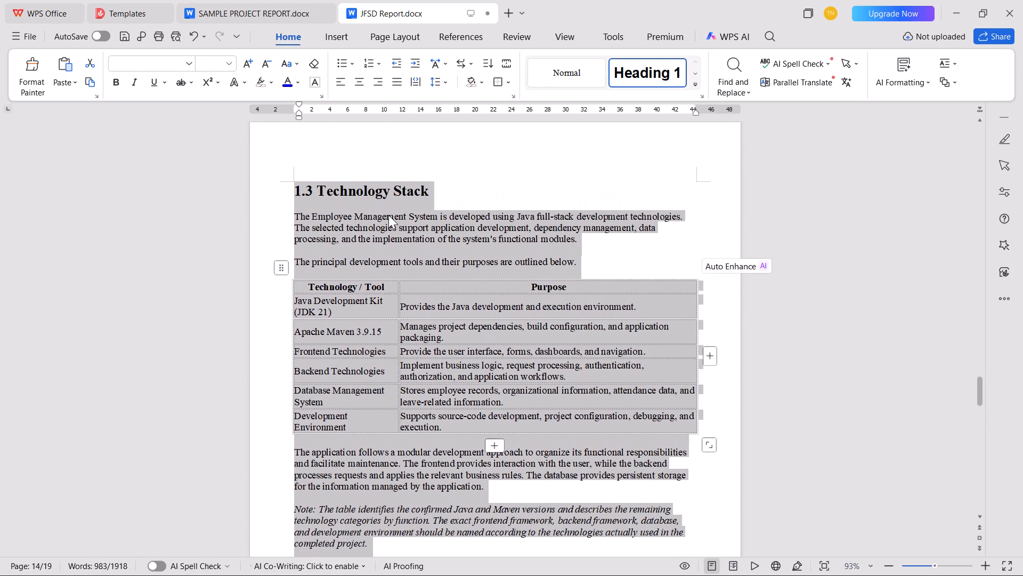
{"action": "scroll", "coordinate": [388, 214], "scroll_direction": "up", "scroll_amount": 4}
{"action": "scroll", "coordinate": [361, 312], "scroll_direction": "up", "scroll_amount": 3}
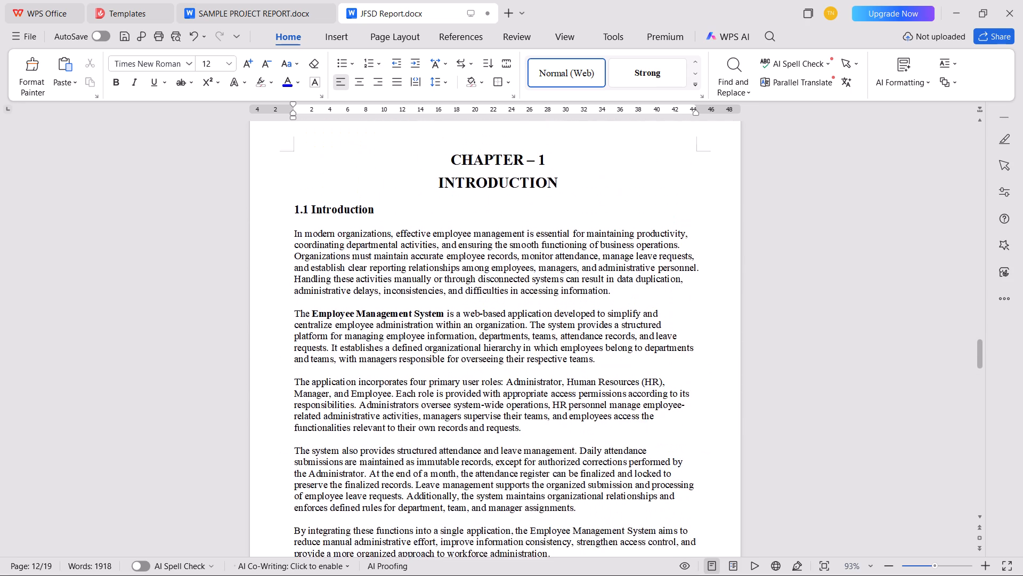
Reduce the 1.2 Scope of Study heading to size 14.
{"action": "scroll", "coordinate": [360, 318], "scroll_direction": "down", "scroll_amount": 4}
{"action": "left_click", "coordinate": [272, 377]}
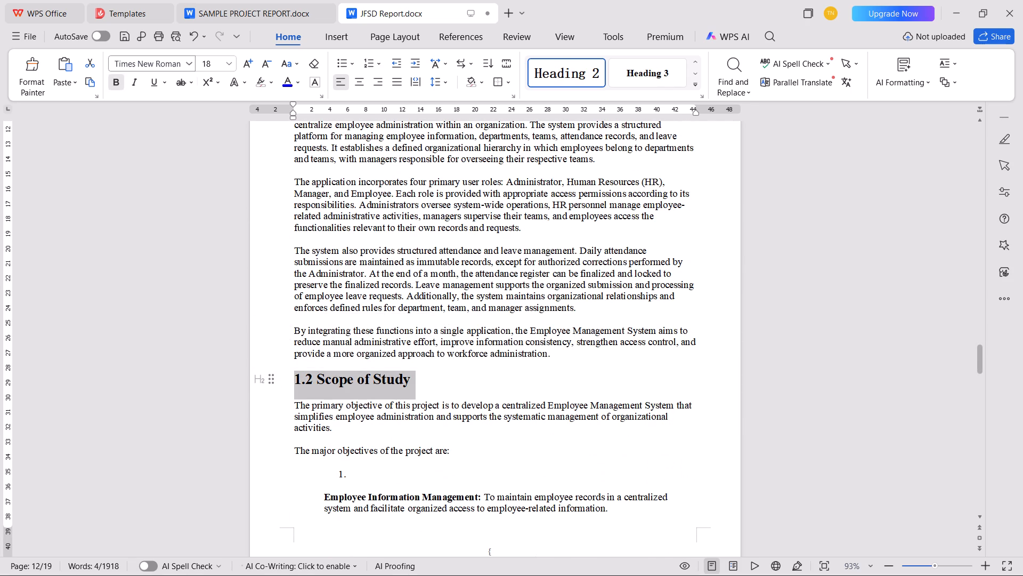
{"action": "key", "text": "ctrl+bracketleft"}
{"action": "key", "text": "ctrl+bracketleft"}
Reduce the 1.3 Technology Stack heading to size 14.
{"action": "scroll", "coordinate": [282, 65], "scroll_direction": "down", "scroll_amount": 3}
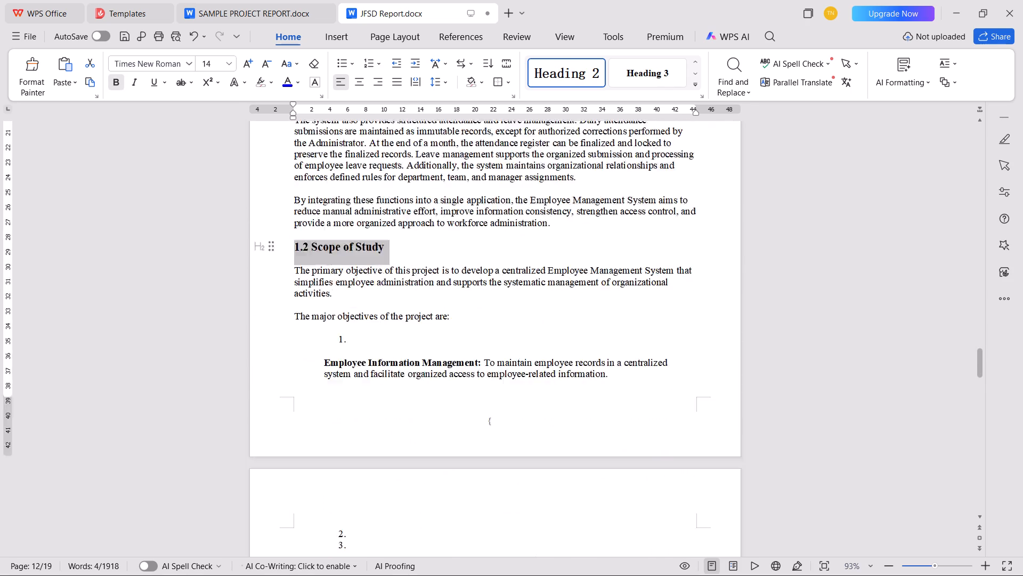
{"action": "scroll", "coordinate": [509, 189], "scroll_direction": "down", "scroll_amount": 5}
{"action": "scroll", "coordinate": [492, 266], "scroll_direction": "up", "scroll_amount": 2}
{"action": "scroll", "coordinate": [491, 273], "scroll_direction": "down", "scroll_amount": 3}
{"action": "scroll", "coordinate": [436, 319], "scroll_direction": "down", "scroll_amount": 13}
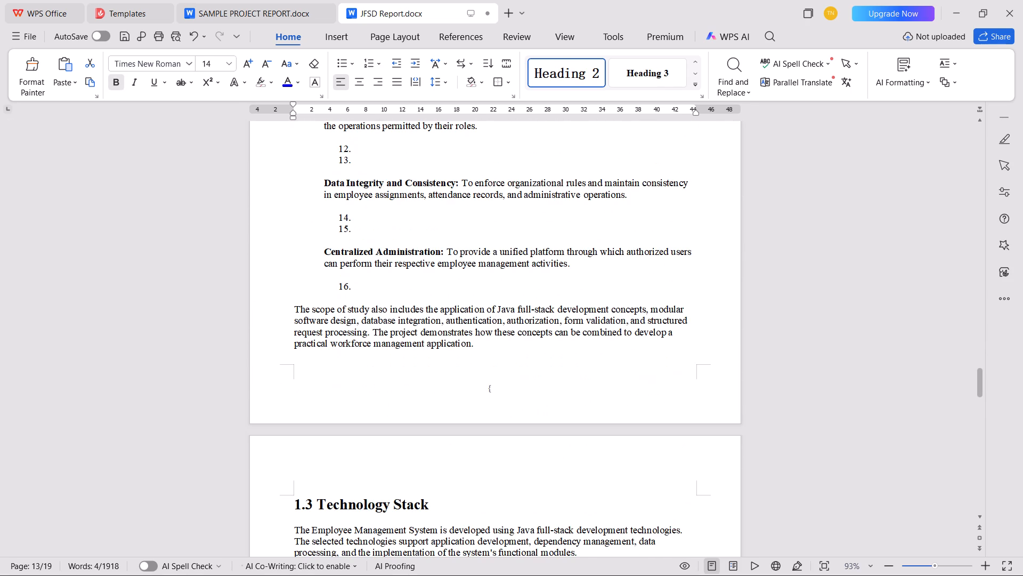
{"action": "left_click", "coordinate": [272, 501]}
{"action": "key", "text": "ctrl+bracketleft"}
{"action": "key", "text": "ctrl+bracketleft"}
Reduce the 1.4 Scope and Limitations heading to size 14.
{"action": "scroll", "coordinate": [264, 506], "scroll_direction": "down", "scroll_amount": 13}
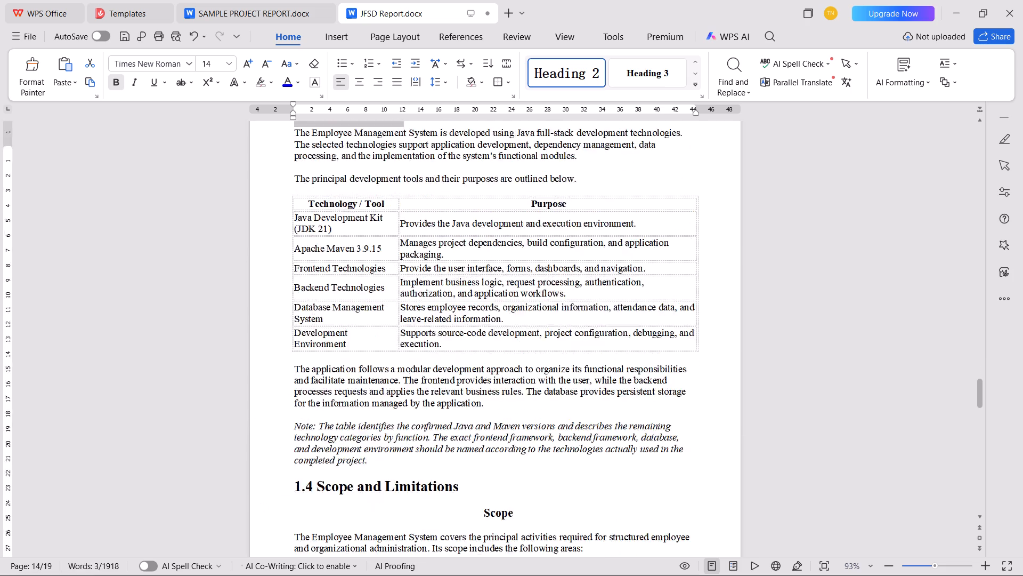
{"action": "scroll", "coordinate": [269, 499], "scroll_direction": "down", "scroll_amount": 5}
{"action": "left_click", "coordinate": [279, 224]}
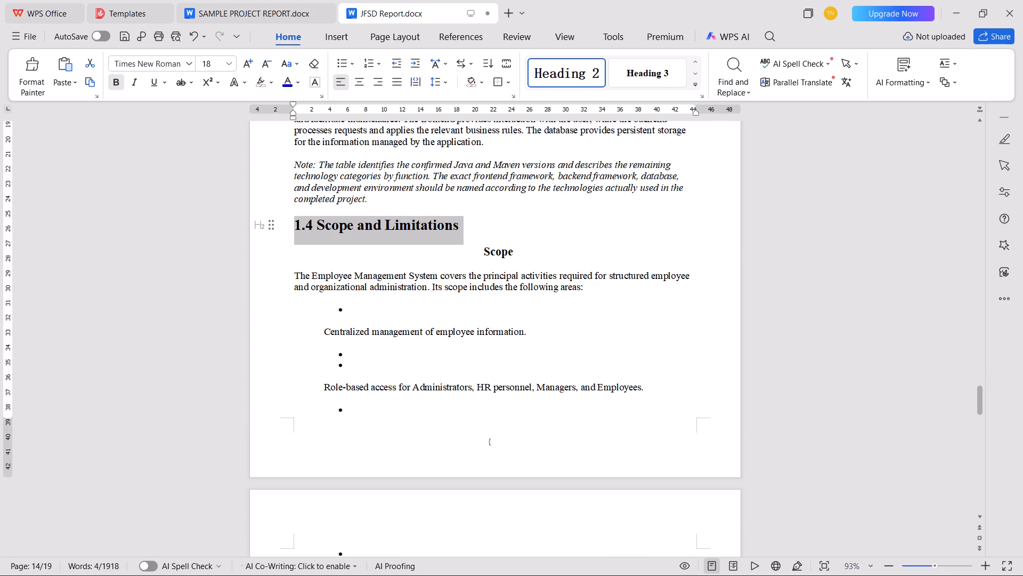
{"action": "key", "text": "ctrl+bracketleft"}
{"action": "key", "text": "ctrl+bracketleft"}
Look through the Scope and Limitations pages and back up to Technology Stack to examine the headings and list formatting.
{"action": "scroll", "coordinate": [278, 220], "scroll_direction": "down", "scroll_amount": 20}
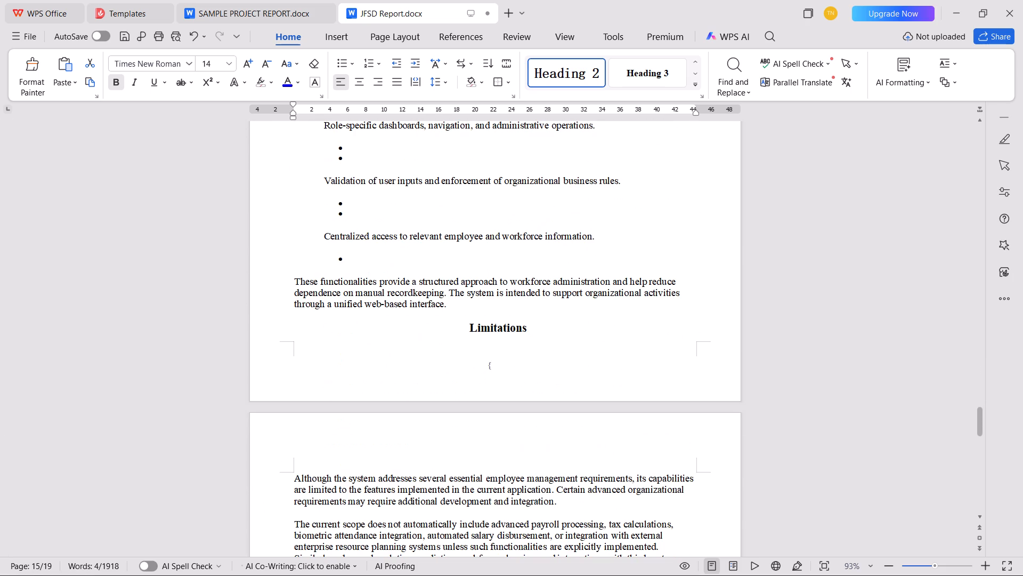
{"action": "scroll", "coordinate": [266, 322], "scroll_direction": "down", "scroll_amount": 8}
{"action": "scroll", "coordinate": [356, 362], "scroll_direction": "up", "scroll_amount": 4}
{"action": "scroll", "coordinate": [363, 364], "scroll_direction": "down", "scroll_amount": 1}
{"action": "scroll", "coordinate": [363, 364], "scroll_direction": "up", "scroll_amount": 6}
{"action": "scroll", "coordinate": [419, 429], "scroll_direction": "down", "scroll_amount": 1}
{"action": "scroll", "coordinate": [419, 429], "scroll_direction": "up", "scroll_amount": 5}
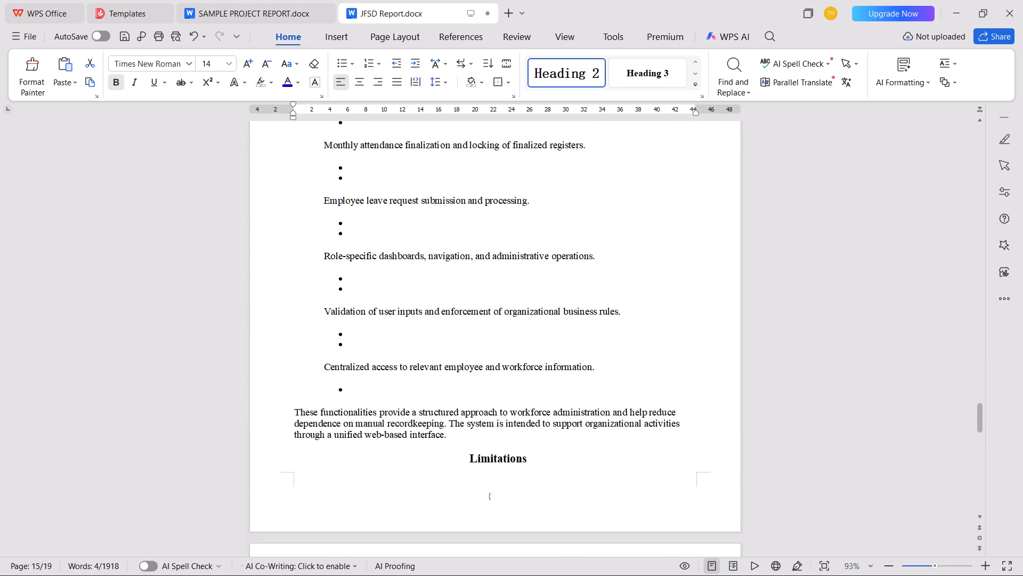
{"action": "scroll", "coordinate": [422, 422], "scroll_direction": "up", "scroll_amount": 3}
{"action": "scroll", "coordinate": [423, 415], "scroll_direction": "down", "scroll_amount": 3}
{"action": "scroll", "coordinate": [425, 411], "scroll_direction": "up", "scroll_amount": 3}
{"action": "scroll", "coordinate": [497, 300], "scroll_direction": "up", "scroll_amount": 4}
{"action": "scroll", "coordinate": [498, 299], "scroll_direction": "down", "scroll_amount": 2}
{"action": "scroll", "coordinate": [498, 299], "scroll_direction": "up", "scroll_amount": 12}
{"action": "scroll", "coordinate": [498, 299], "scroll_direction": "down", "scroll_amount": 3}
{"action": "scroll", "coordinate": [498, 299], "scroll_direction": "up", "scroll_amount": 4}
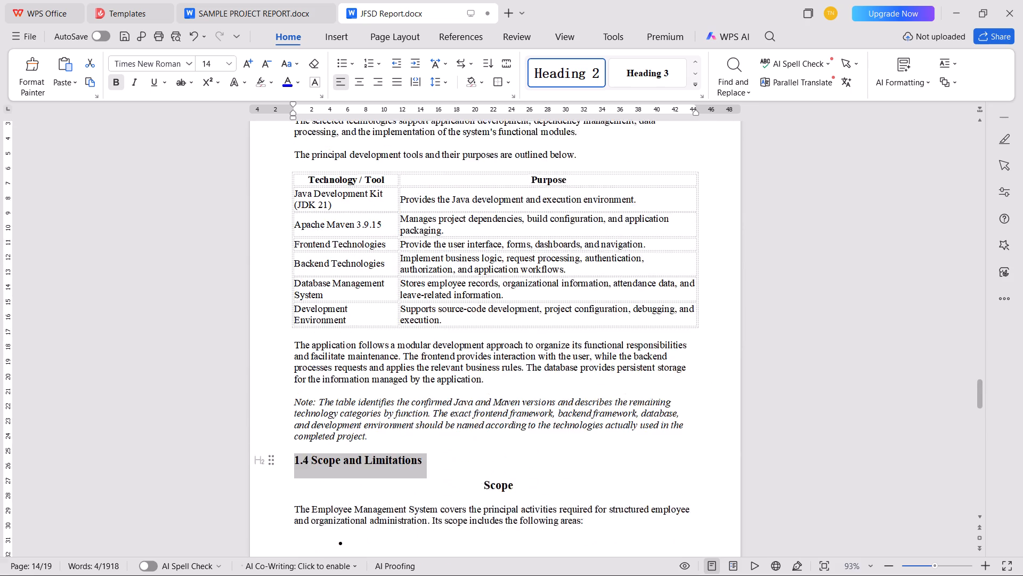
{"action": "scroll", "coordinate": [500, 313], "scroll_direction": "up", "scroll_amount": 2}
Save the JFSD Report.
{"action": "key", "text": "ctrl+s"}
Add a space and a colon at the end of the 1.1 Introduction heading.
{"action": "scroll", "coordinate": [462, 295], "scroll_direction": "up", "scroll_amount": 6}
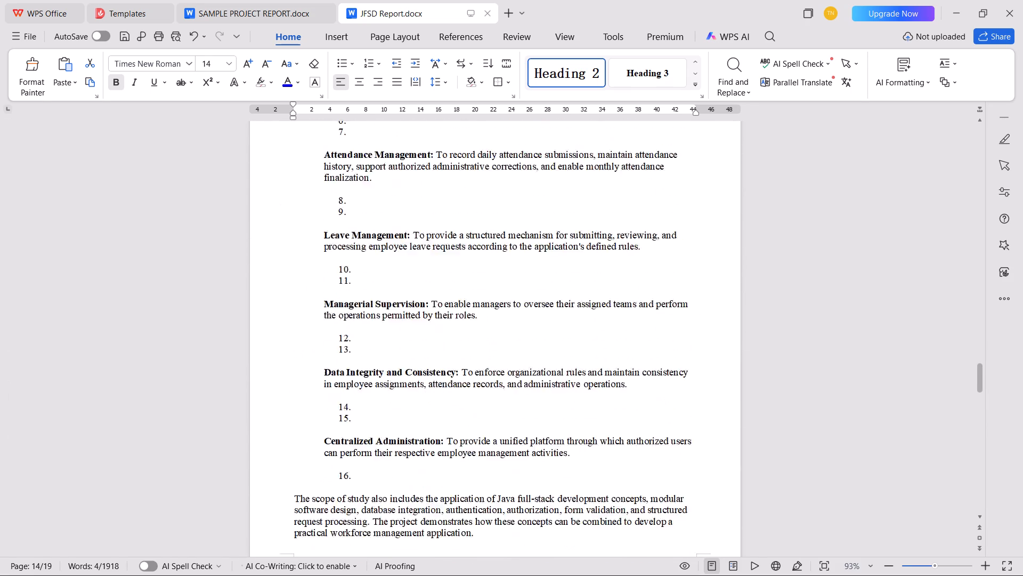
{"action": "scroll", "coordinate": [448, 290], "scroll_direction": "up", "scroll_amount": 20}
{"action": "scroll", "coordinate": [448, 290], "scroll_direction": "up", "scroll_amount": 5}
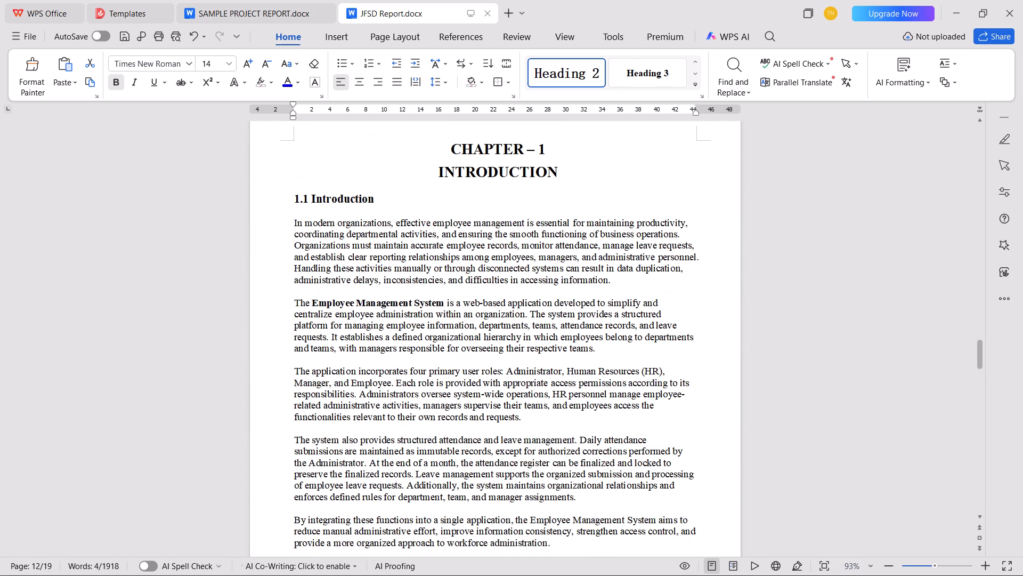
{"action": "left_click", "coordinate": [393, 195]}
{"action": "key", "text": "space"}
{"action": "type", "text": ":"}
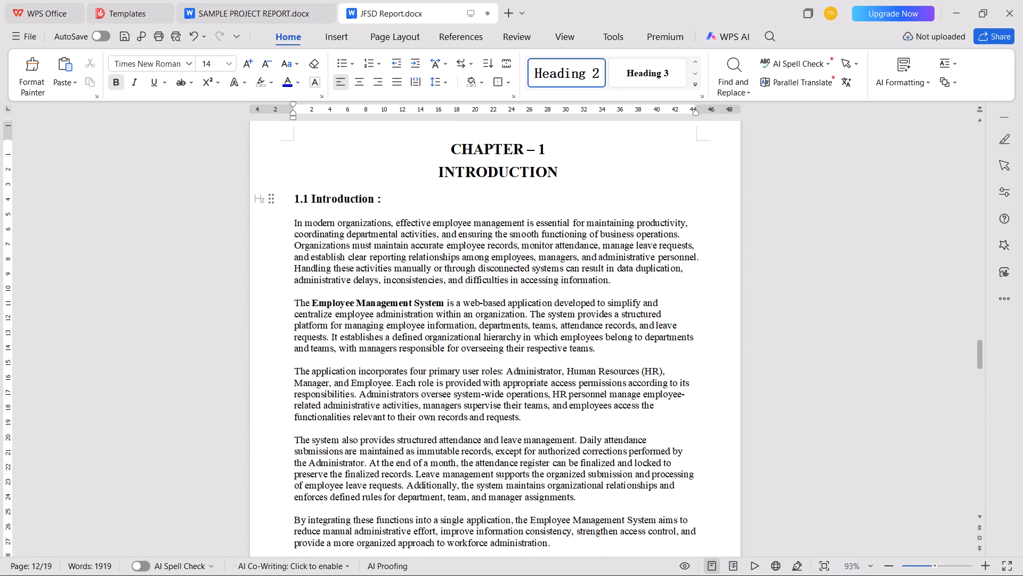
Add a space and a colon at the end of the 1.2 Scope of Study heading.
{"action": "scroll", "coordinate": [459, 129], "scroll_direction": "down", "scroll_amount": 5}
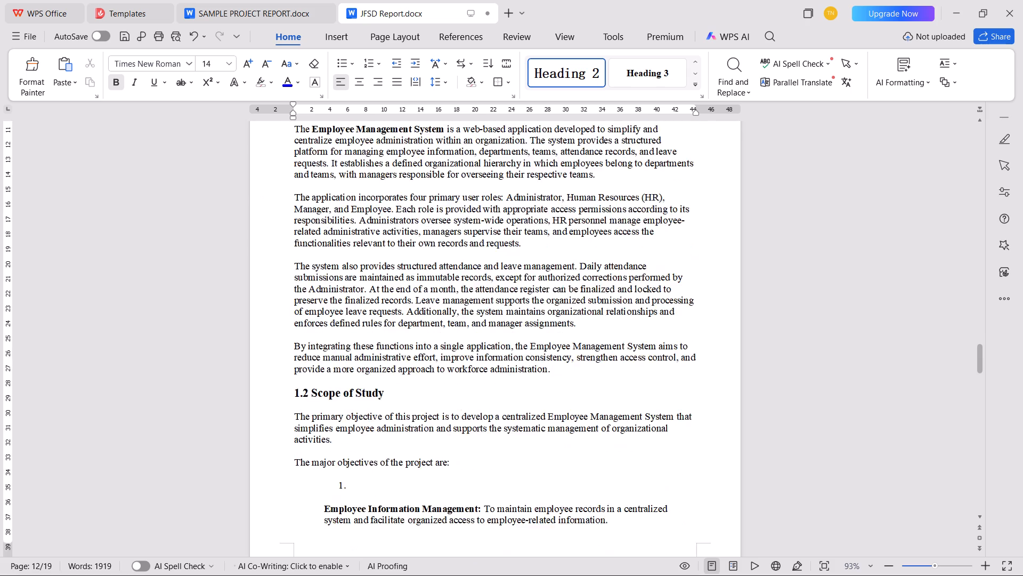
{"action": "scroll", "coordinate": [447, 142], "scroll_direction": "down", "scroll_amount": 3}
{"action": "left_click", "coordinate": [403, 306]}
{"action": "key", "text": "space"}
{"action": "key", "text": "shift+Return"}
{"action": "key", "text": "shift+colon"}
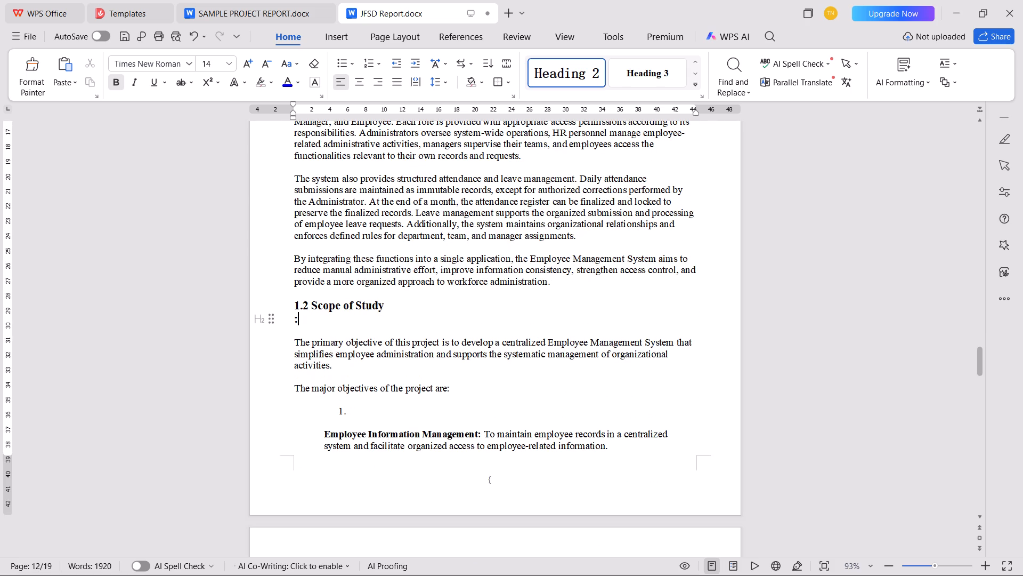
{"action": "key", "text": "BackSpace"}
{"action": "key", "text": "BackSpace"}
{"action": "key", "text": "shift+colon"}
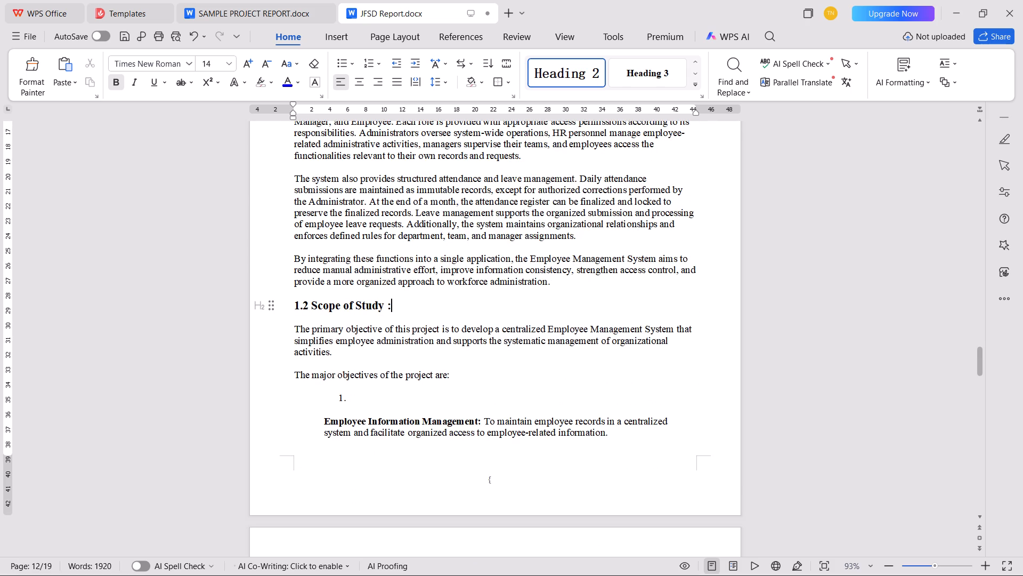
Delete the empty numbered lines above the Employee Information Management and Role-Based Access Control objectives.
{"action": "scroll", "coordinate": [403, 306], "scroll_direction": "down", "scroll_amount": 1}
{"action": "left_click", "coordinate": [400, 347]}
{"action": "left_click", "coordinate": [400, 349]}
{"action": "key", "text": "BackSpace"}
{"action": "key", "text": "BackSpace"}
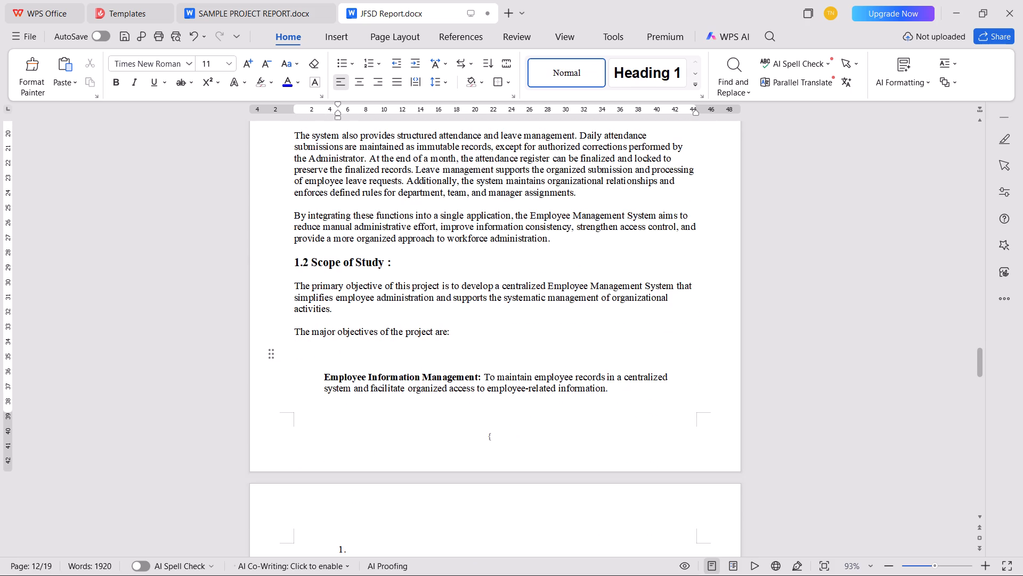
{"action": "key", "text": "BackSpace"}
{"action": "left_click", "coordinate": [392, 420]}
{"action": "key", "text": "BackSpace"}
{"action": "key", "text": "BackSpace"}
{"action": "key", "text": "BackSpace"}
{"action": "key", "text": "BackSpace"}
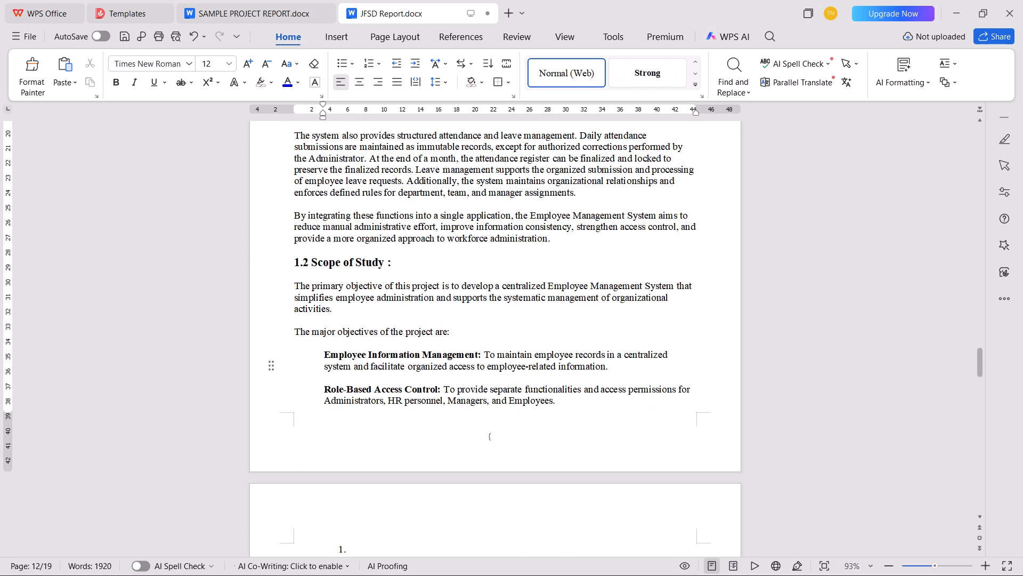
Delete the empty numbered lines above the Department and Team Management and Attendance Management objectives.
{"action": "scroll", "coordinate": [395, 455], "scroll_direction": "down", "scroll_amount": 4}
{"action": "left_click", "coordinate": [381, 394]}
{"action": "key", "text": "BackSpace"}
{"action": "key", "text": "BackSpace"}
{"action": "key", "text": "BackSpace"}
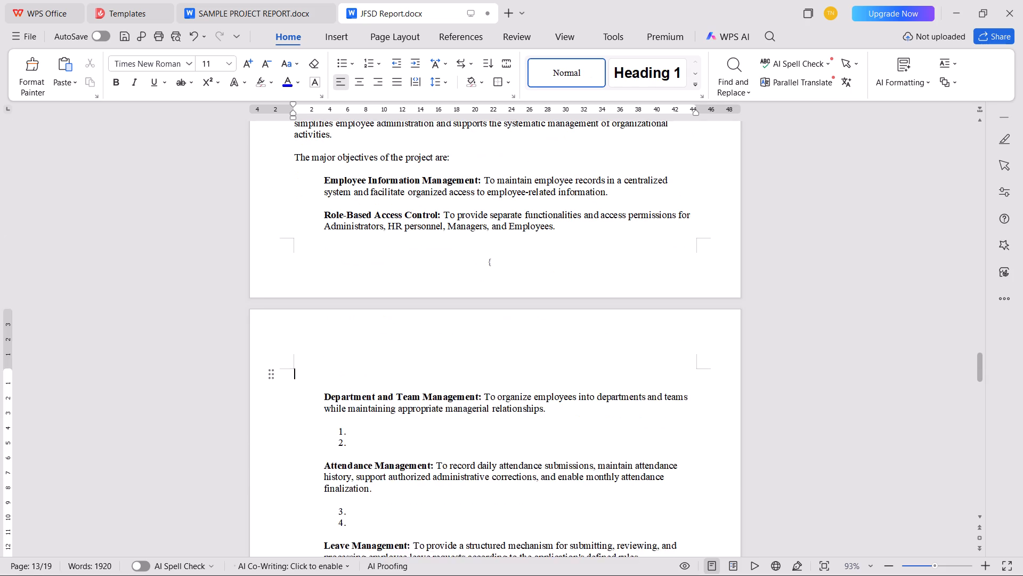
{"action": "key", "text": "BackSpace"}
{"action": "left_click", "coordinate": [372, 423]}
{"action": "key", "text": "BackSpace"}
{"action": "key", "text": "BackSpace"}
{"action": "key", "text": "BackSpace"}
{"action": "key", "text": "BackSpace"}
Delete the empty numbered lines above the Leave Management and Managerial Supervision objectives.
{"action": "left_click", "coordinate": [370, 453]}
{"action": "left_click", "coordinate": [369, 467]}
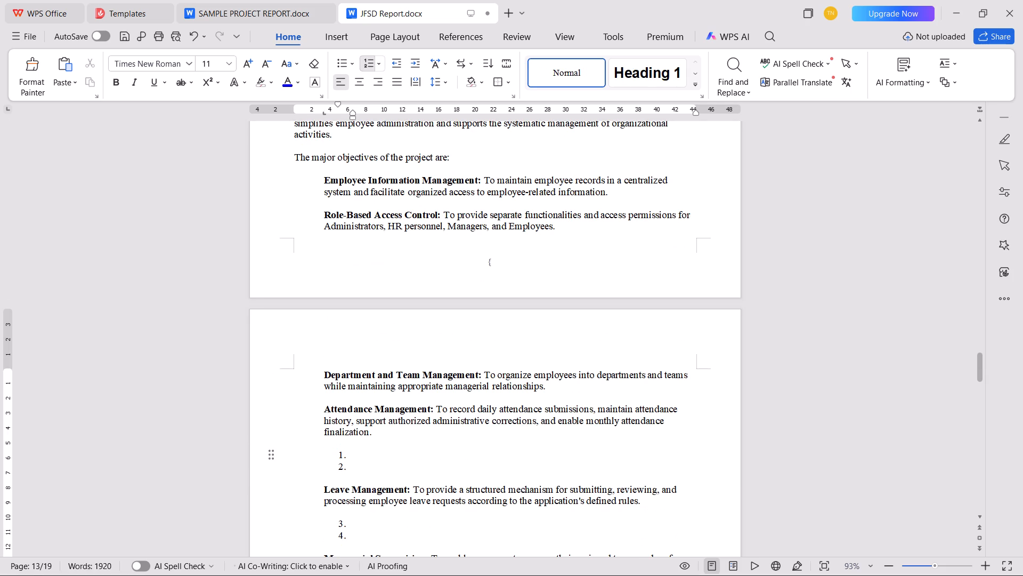
{"action": "key", "text": "BackSpace"}
{"action": "key", "text": "BackSpace"}
{"action": "key", "text": "BackSpace"}
{"action": "key", "text": "BackSpace"}
{"action": "left_click", "coordinate": [368, 505]}
{"action": "key", "text": "BackSpace"}
{"action": "key", "text": "BackSpace"}
{"action": "key", "text": "BackSpace"}
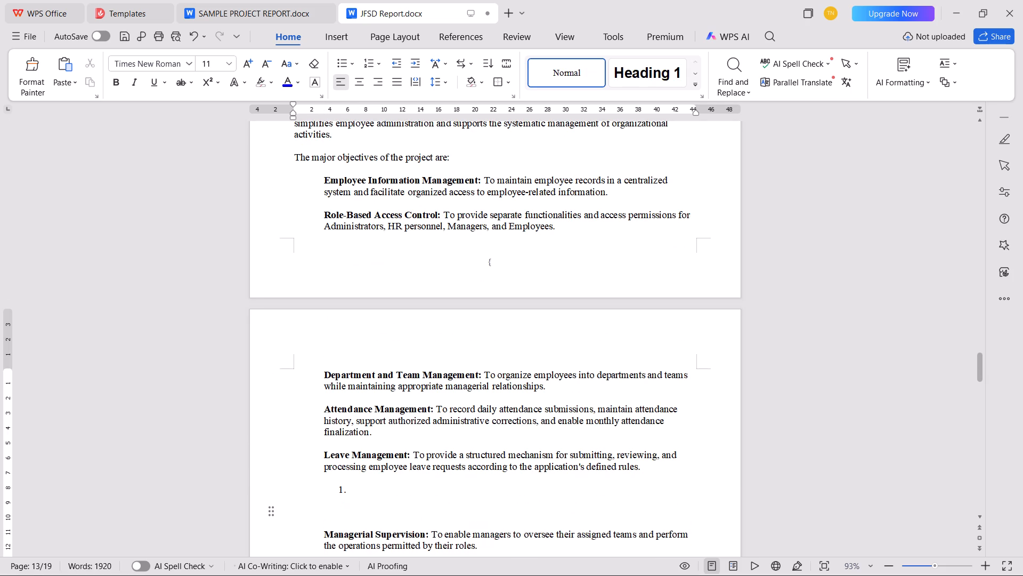
{"action": "key", "text": "BackSpace"}
Delete the empty numbered lines above the Data Integrity and Consistency and Centralized Administration objectives.
{"action": "scroll", "coordinate": [373, 492], "scroll_direction": "down", "scroll_amount": 4}
{"action": "left_click", "coordinate": [385, 356]}
{"action": "key", "text": "BackSpace"}
{"action": "key", "text": "BackSpace"}
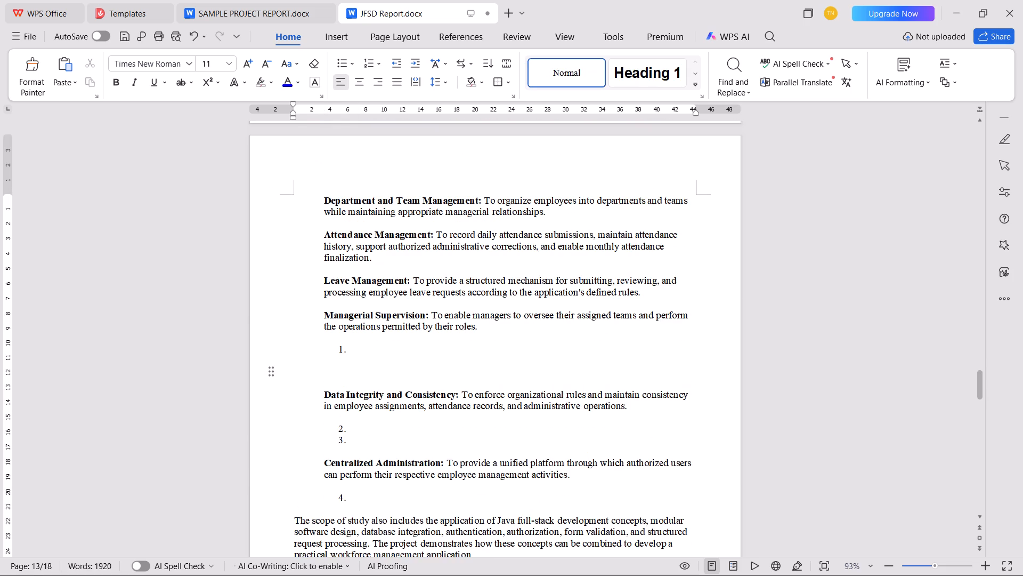
{"action": "key", "text": "BackSpace"}
{"action": "key", "text": "BackSpace"}
{"action": "left_click", "coordinate": [384, 394]}
{"action": "key", "text": "BackSpace"}
{"action": "key", "text": "BackSpace"}
{"action": "key", "text": "BackSpace"}
{"action": "key", "text": "BackSpace"}
Delete the empty numbered line between the Centralized Administration objective and the closing scope of study paragraph.
{"action": "left_click", "coordinate": [384, 422]}
{"action": "key", "text": "BackSpace"}
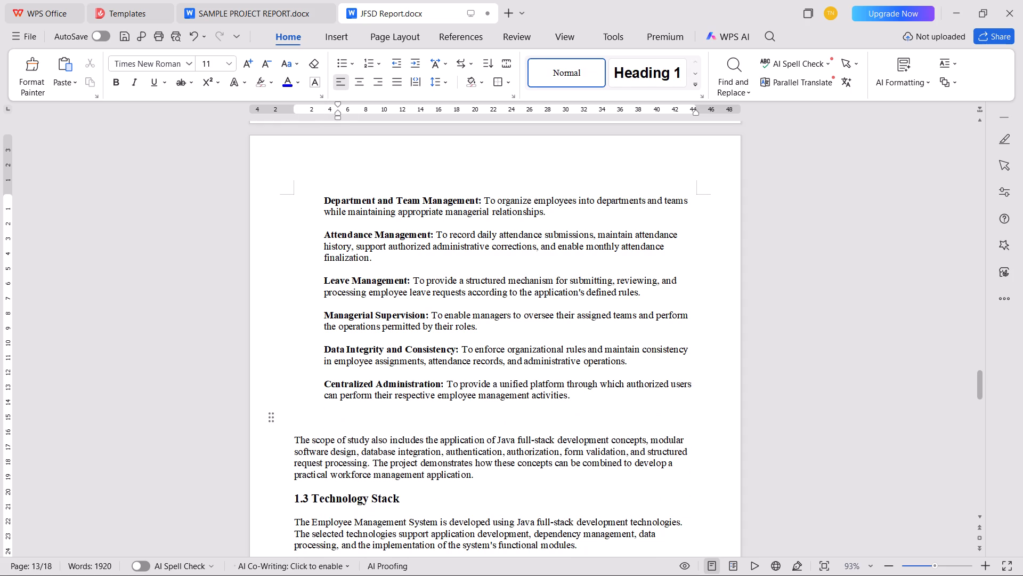
{"action": "key", "text": "BackSpace"}
{"action": "key", "text": "BackSpace"}
Add a space and a colon at the end of the 1.3 Technology Stack heading.
{"action": "left_click", "coordinate": [414, 478]}
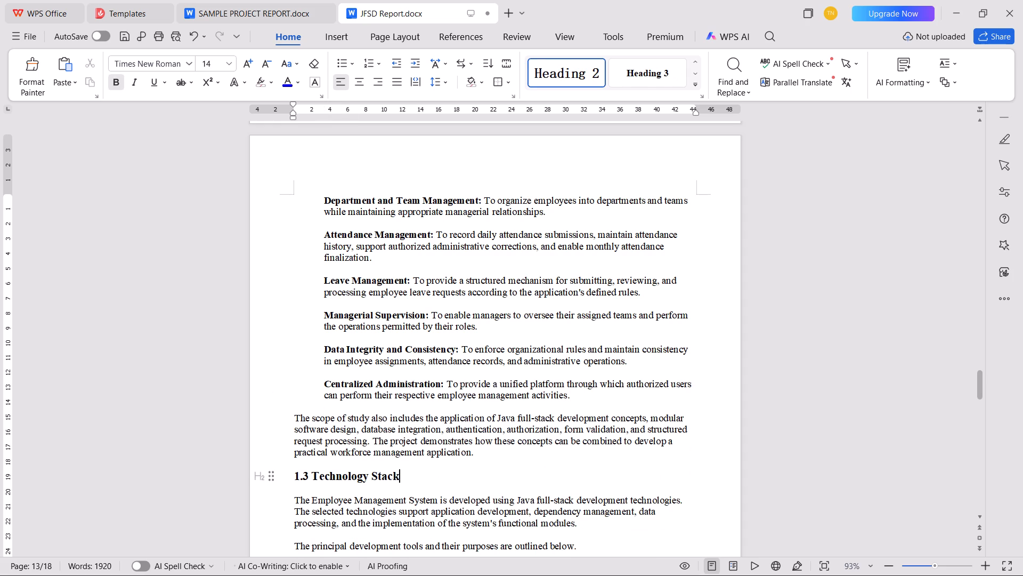
{"action": "key", "text": "space"}
{"action": "type", "text": ":"}
Switch from the report to the other desktop, where File Explorer shows the EDP folder.
{"action": "scroll", "coordinate": [423, 482], "scroll_direction": "down", "scroll_amount": 4}
{"action": "scroll", "coordinate": [352, 430], "scroll_direction": "down", "scroll_amount": 2}
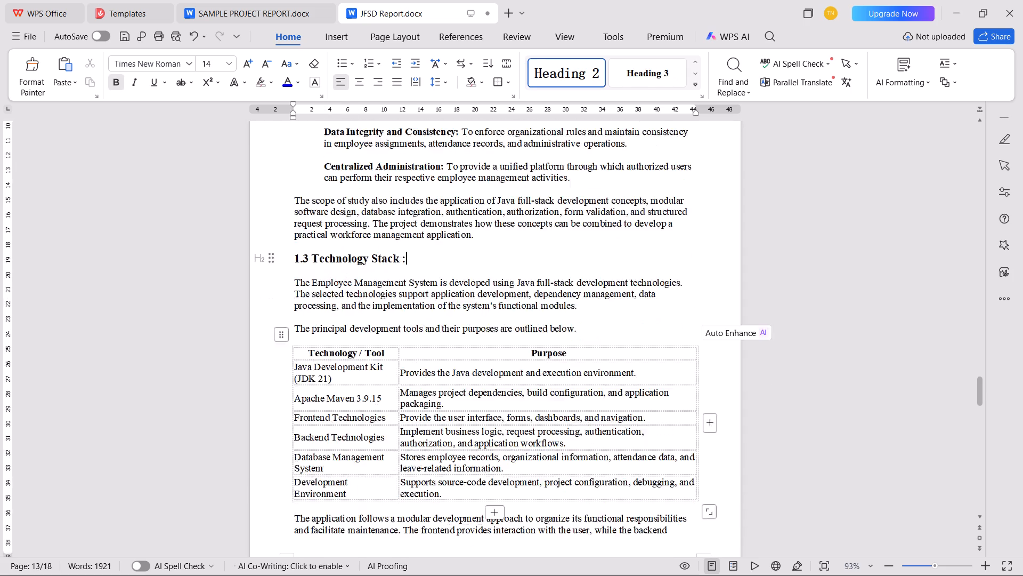
{"action": "scroll", "coordinate": [352, 430], "scroll_direction": "down", "scroll_amount": 2}
{"action": "key", "text": "ctrl+super+Right"}
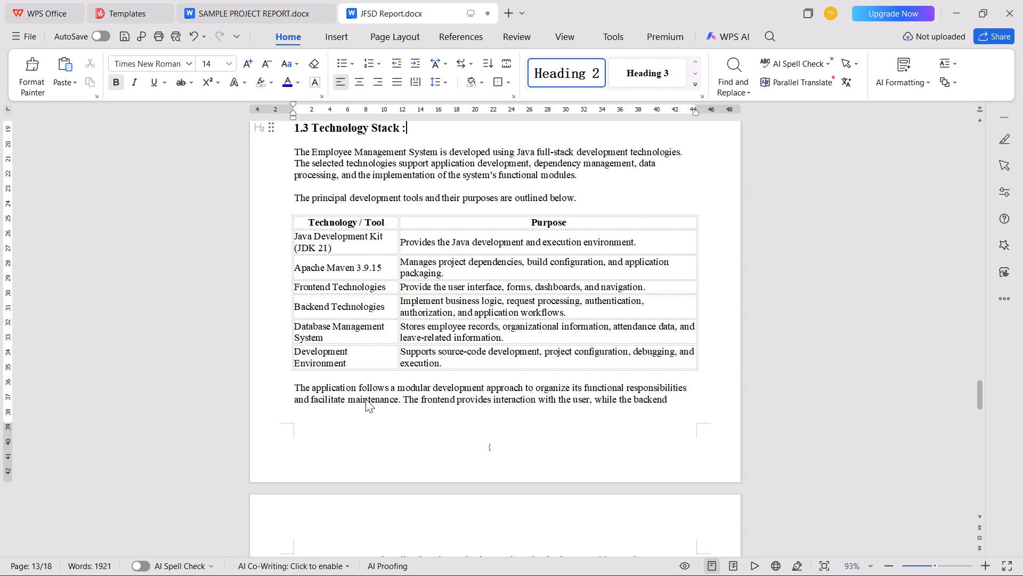
{"action": "key", "text": "alt+Tab"}
{"action": "key", "text": "alt+Tab"}
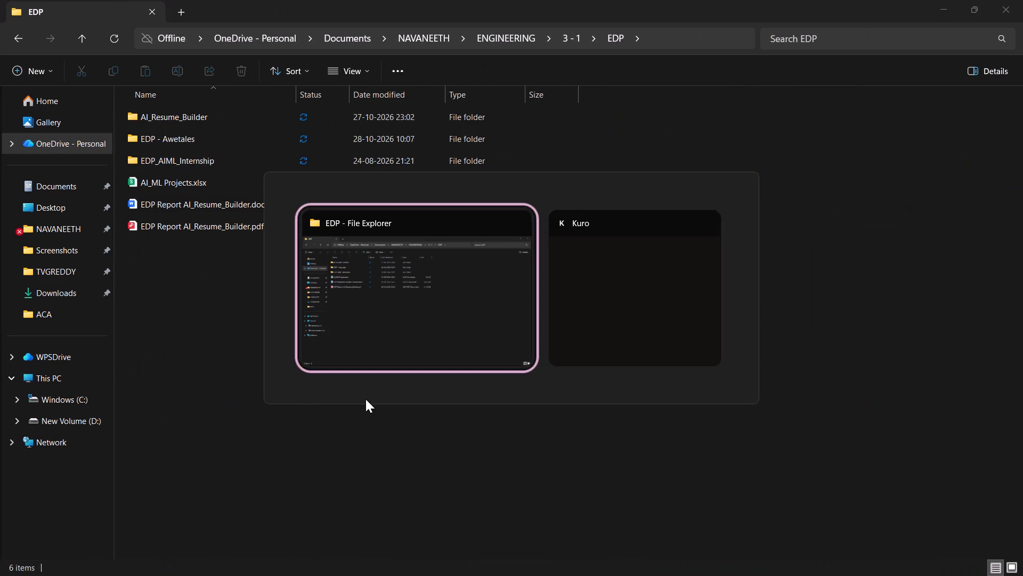
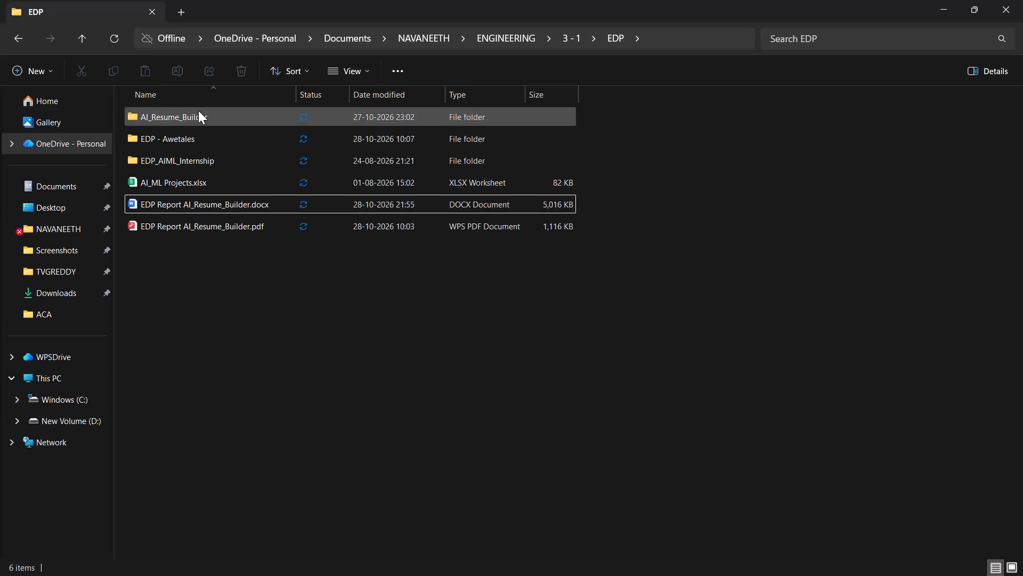
Return to the JFSD report and review Chapter 1 from the Technology Stack section back to the Introduction.
{"action": "key", "text": "ctrl+super+Left"}
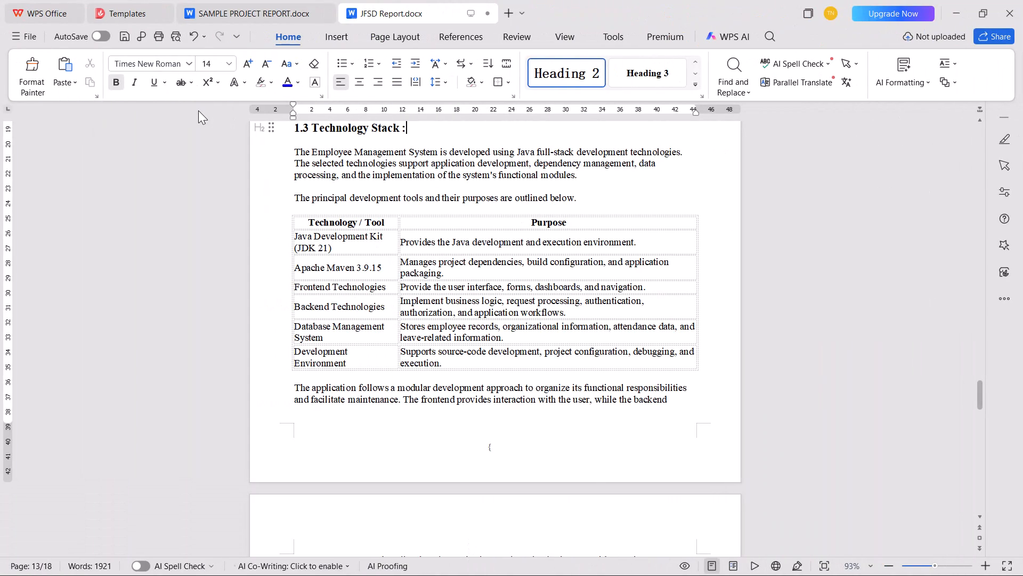
{"action": "scroll", "coordinate": [223, 270], "scroll_direction": "up", "scroll_amount": 2}
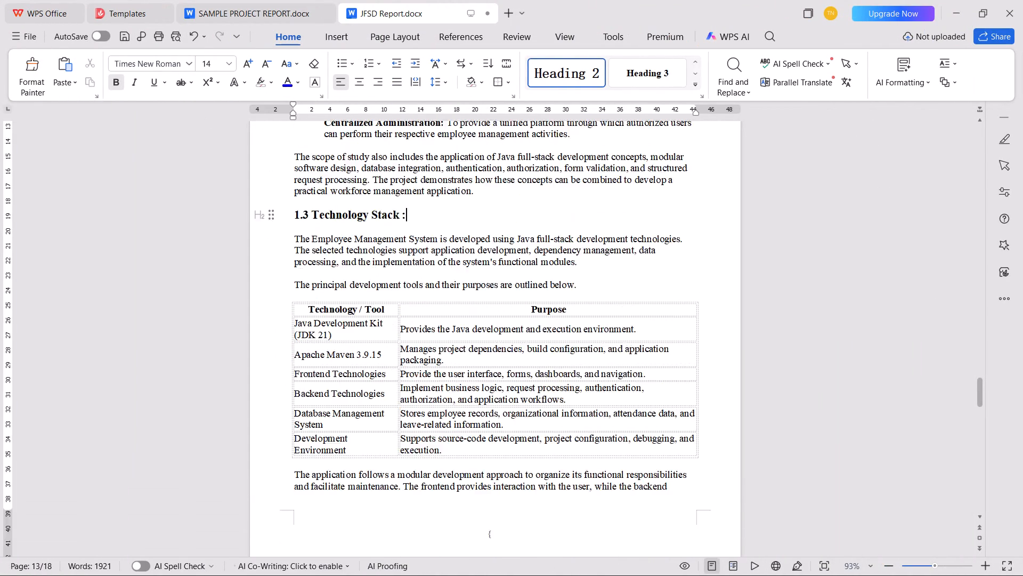
{"action": "scroll", "coordinate": [260, 268], "scroll_direction": "up", "scroll_amount": 6}
{"action": "scroll", "coordinate": [382, 302], "scroll_direction": "up", "scroll_amount": 10}
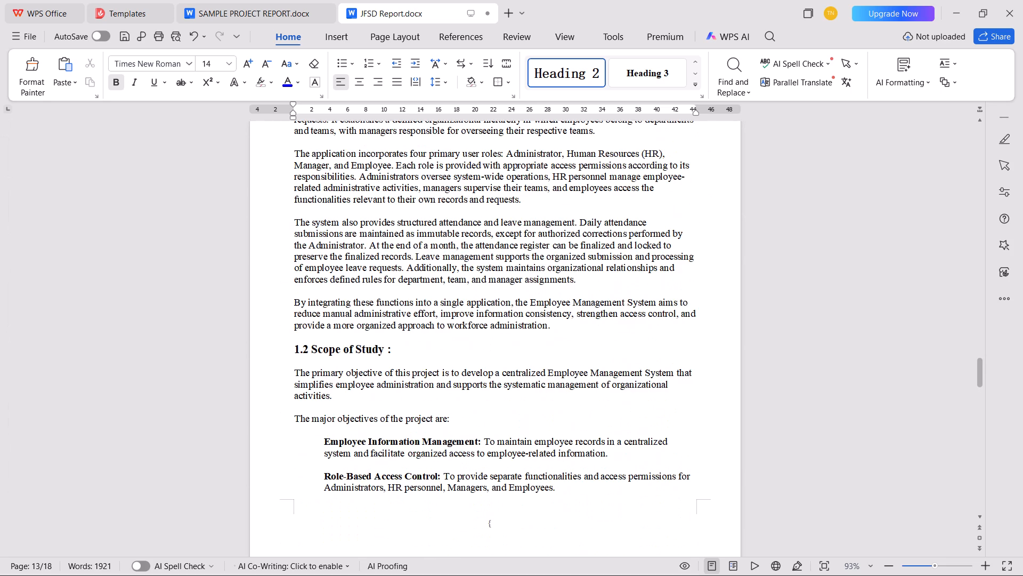
{"action": "scroll", "coordinate": [374, 283], "scroll_direction": "up", "scroll_amount": 7}
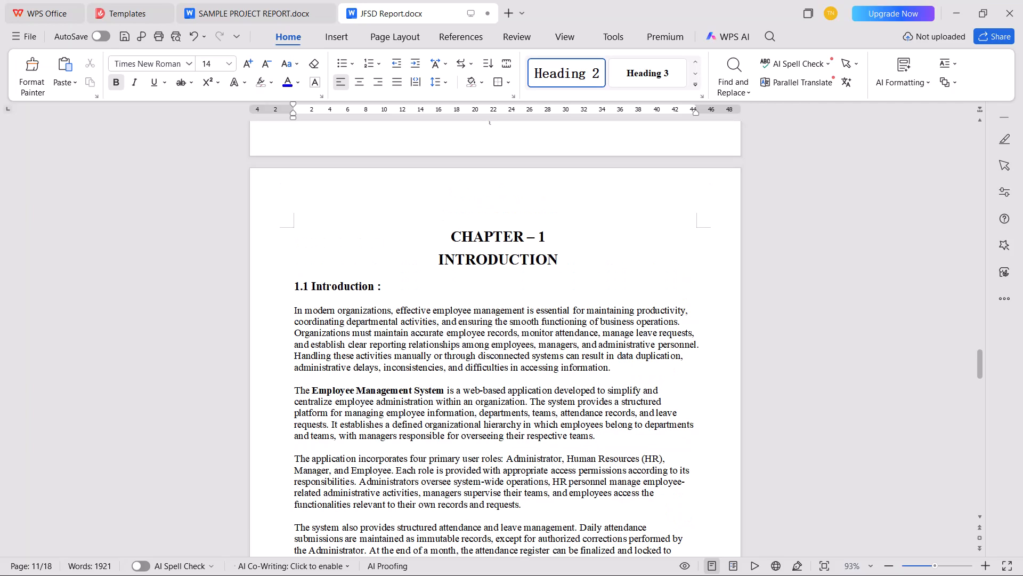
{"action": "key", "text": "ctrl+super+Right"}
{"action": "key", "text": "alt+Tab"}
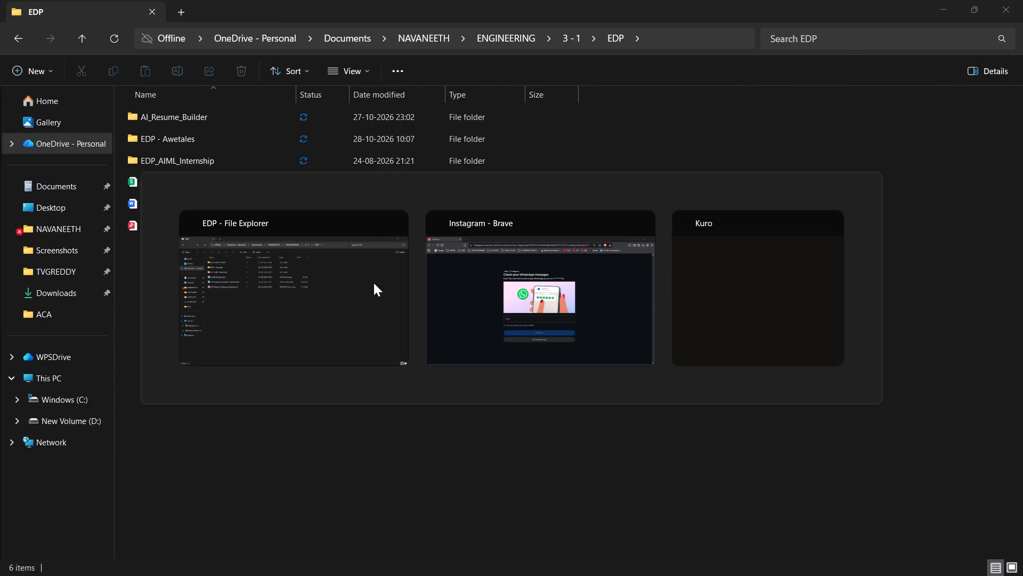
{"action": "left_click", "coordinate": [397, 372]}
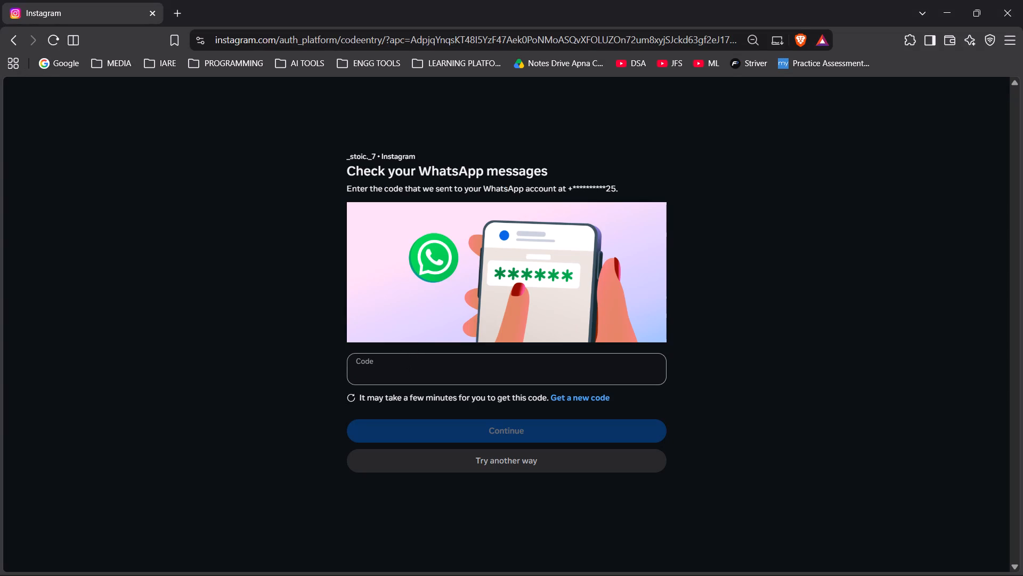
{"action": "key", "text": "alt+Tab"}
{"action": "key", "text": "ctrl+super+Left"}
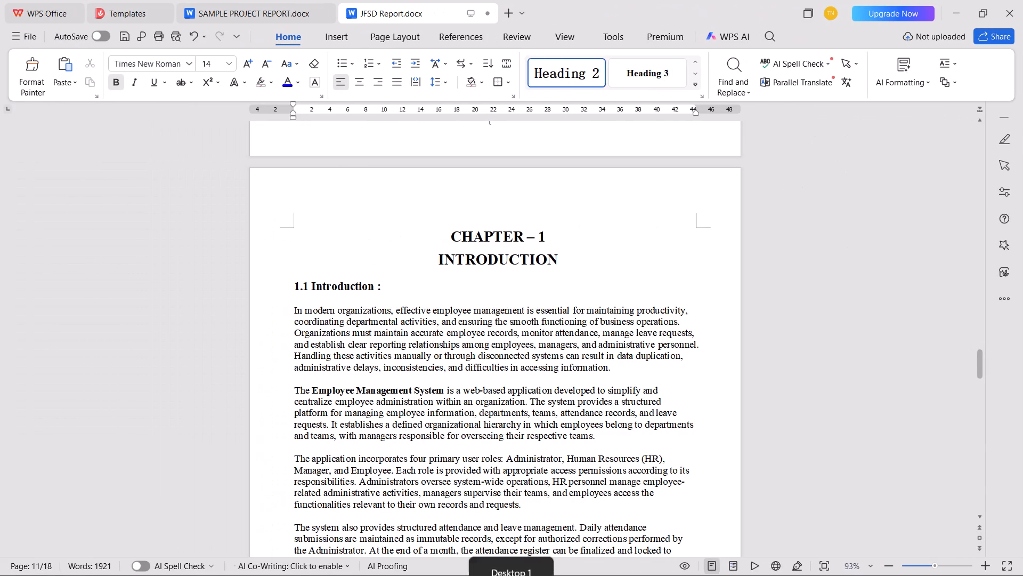
Format the Scope of Study objectives, from Employee Information Management through Centralized Administration, as a lettered list (a., b.).
{"action": "scroll", "coordinate": [395, 348], "scroll_direction": "down", "scroll_amount": 6}
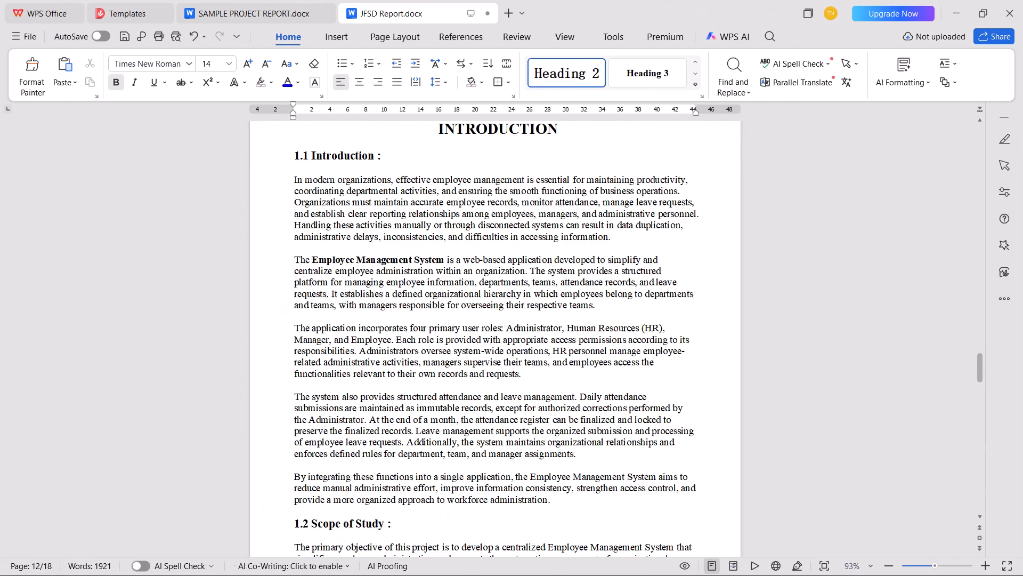
{"action": "scroll", "coordinate": [392, 345], "scroll_direction": "down", "scroll_amount": 17}
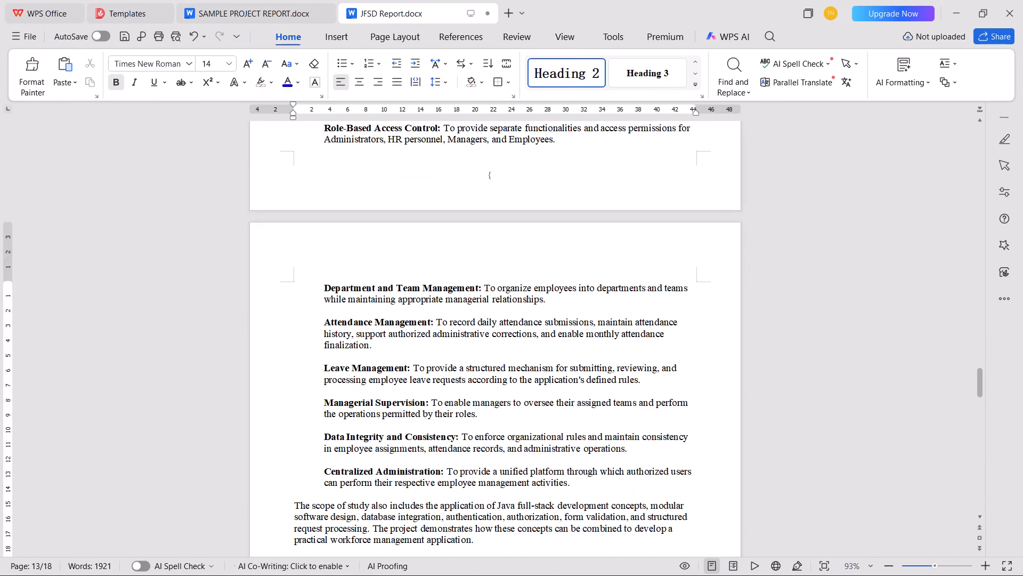
{"action": "left_click_drag", "start_coordinate": [579, 486], "coordinate": [356, 402]}
{"action": "scroll", "coordinate": [417, 436], "scroll_direction": "up", "scroll_amount": 8}
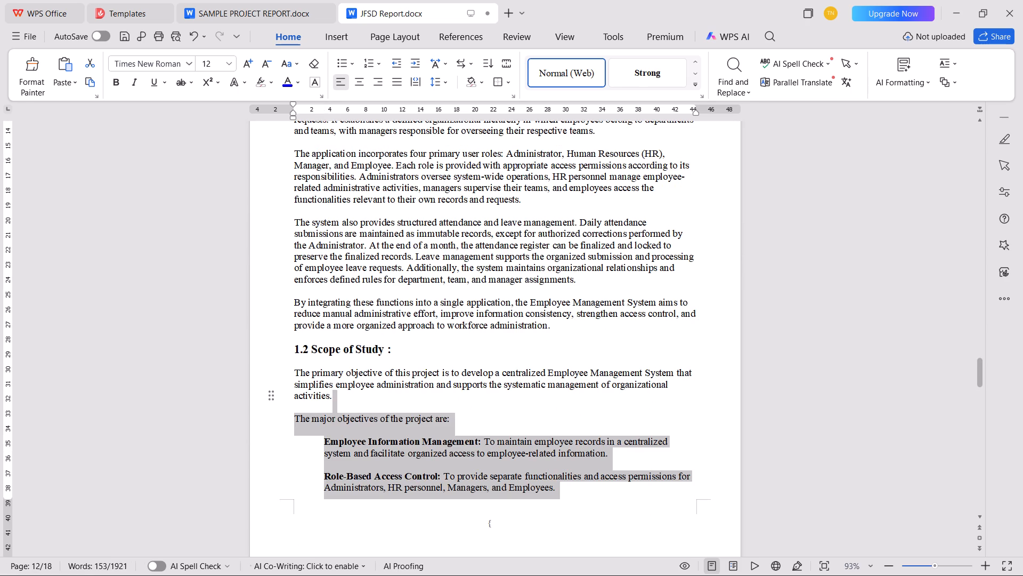
{"action": "left_click_drag", "start_coordinate": [356, 402], "coordinate": [324, 445]}
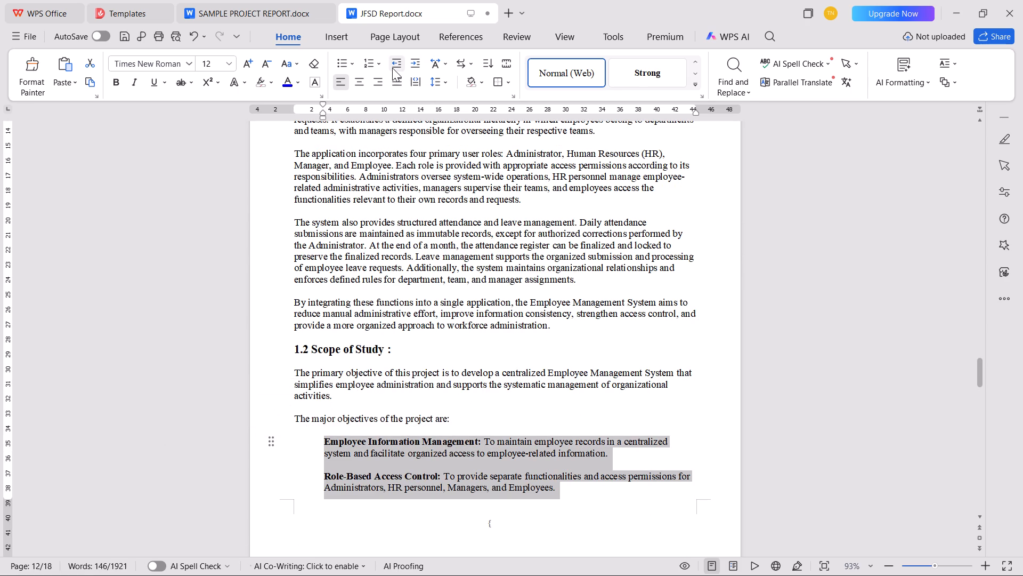
{"action": "left_click", "coordinate": [382, 66]}
{"action": "left_click", "coordinate": [478, 163]}
{"action": "key", "text": "Tab"}
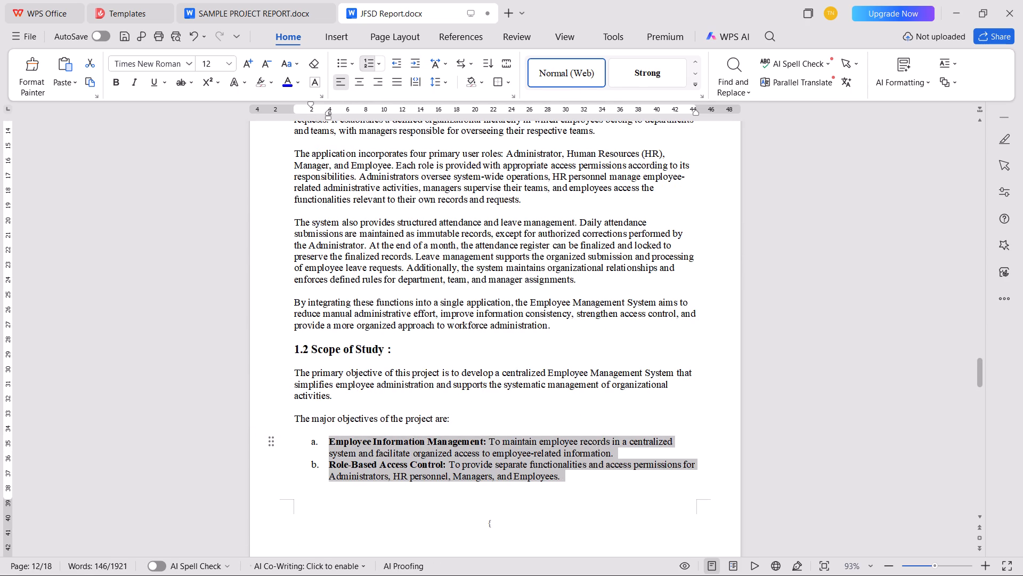
Make the list letters of the 1.2 Scope of Study objectives bold.
{"action": "left_click", "coordinate": [315, 439]}
{"action": "key", "text": "ctrl+b"}
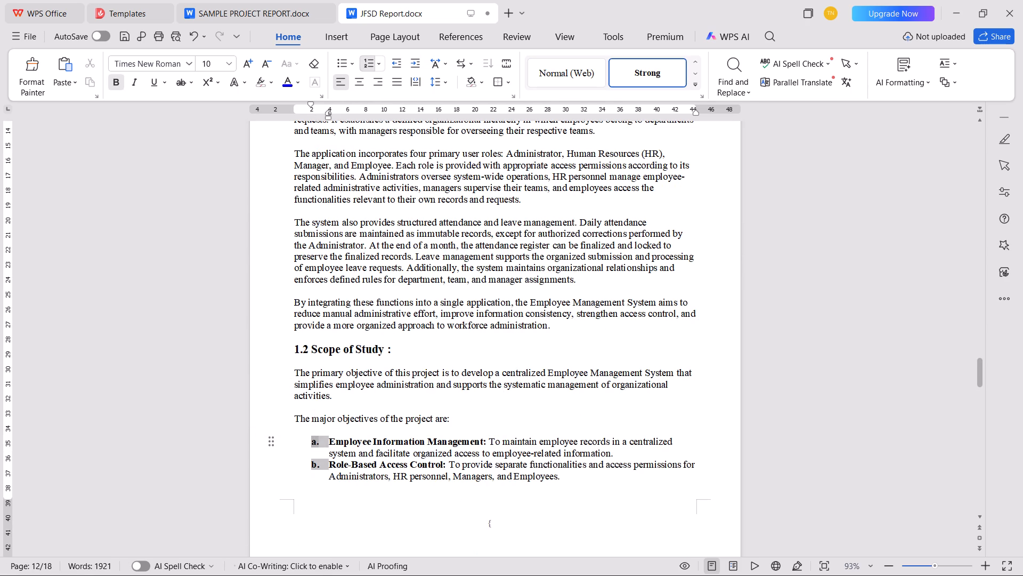
{"action": "left_click", "coordinate": [437, 374]}
Autofit the whole technology and purpose table in section 1.3 to the window width.
{"action": "scroll", "coordinate": [465, 329], "scroll_direction": "up", "scroll_amount": 1}
{"action": "scroll", "coordinate": [465, 329], "scroll_direction": "down", "scroll_amount": 12}
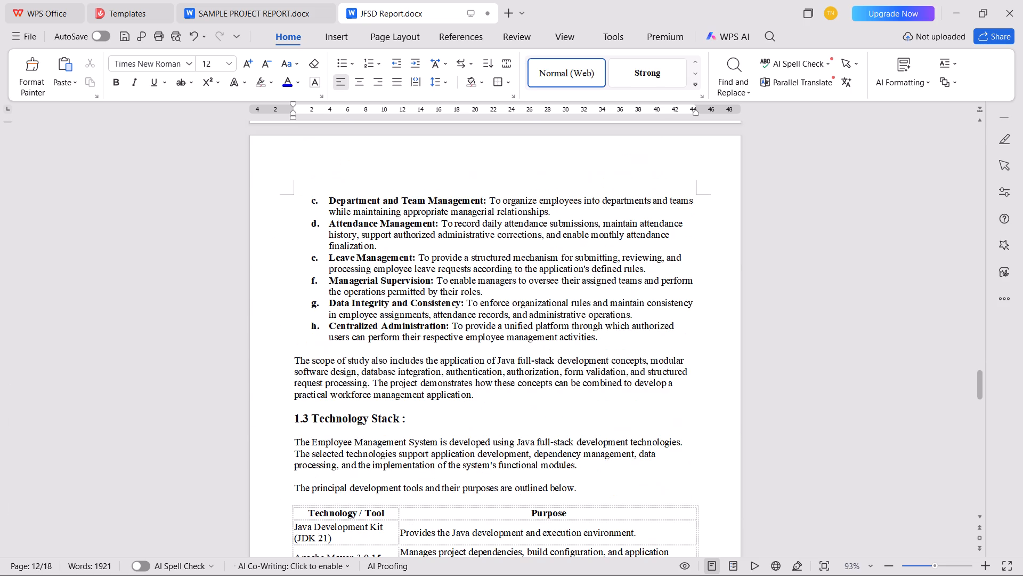
{"action": "scroll", "coordinate": [428, 362], "scroll_direction": "down", "scroll_amount": 5}
{"action": "left_click", "coordinate": [278, 275]}
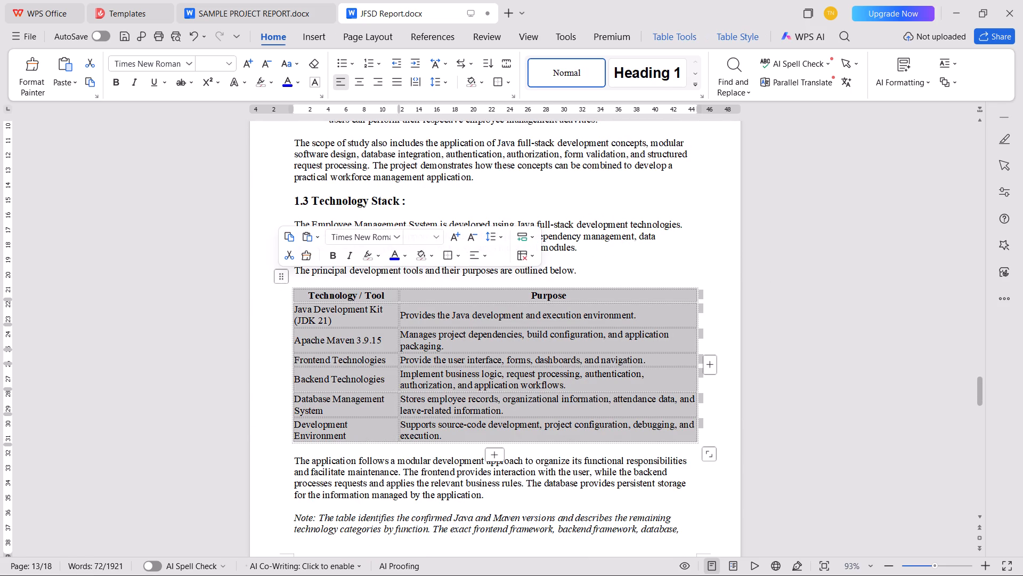
{"action": "left_click", "coordinate": [671, 38]}
{"action": "left_click", "coordinate": [387, 84]}
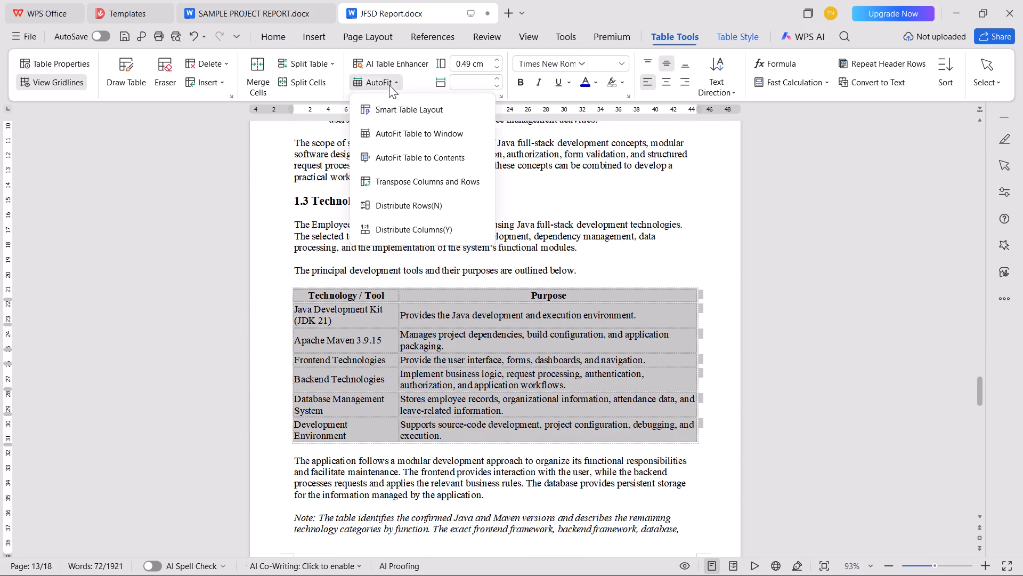
{"action": "left_click", "coordinate": [408, 130]}
Apply a black bordered grid style with First Row shading to the technology table and save the document.
{"action": "left_click", "coordinate": [738, 36]}
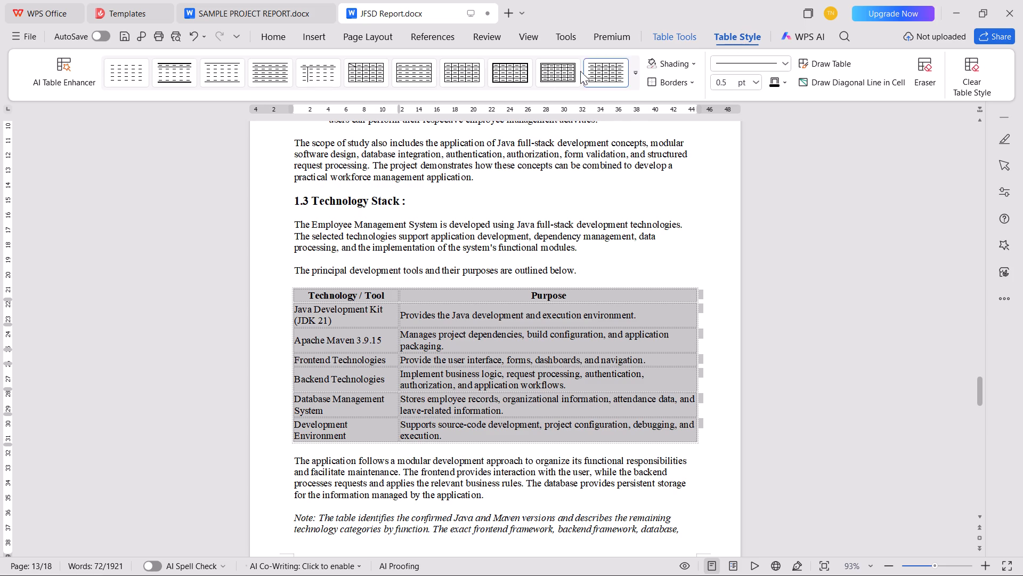
{"action": "left_click", "coordinate": [638, 74]}
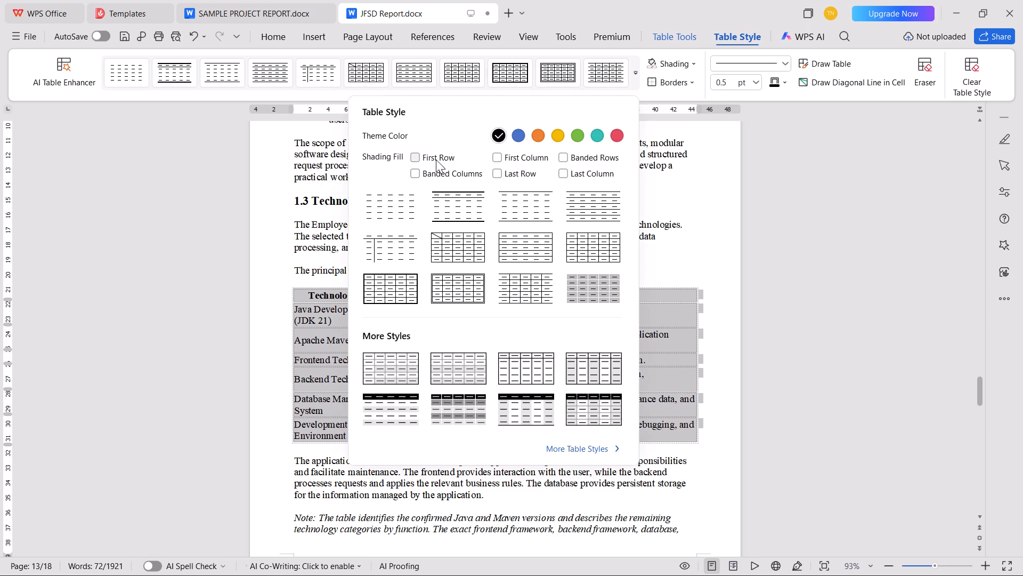
{"action": "left_click", "coordinate": [436, 159]}
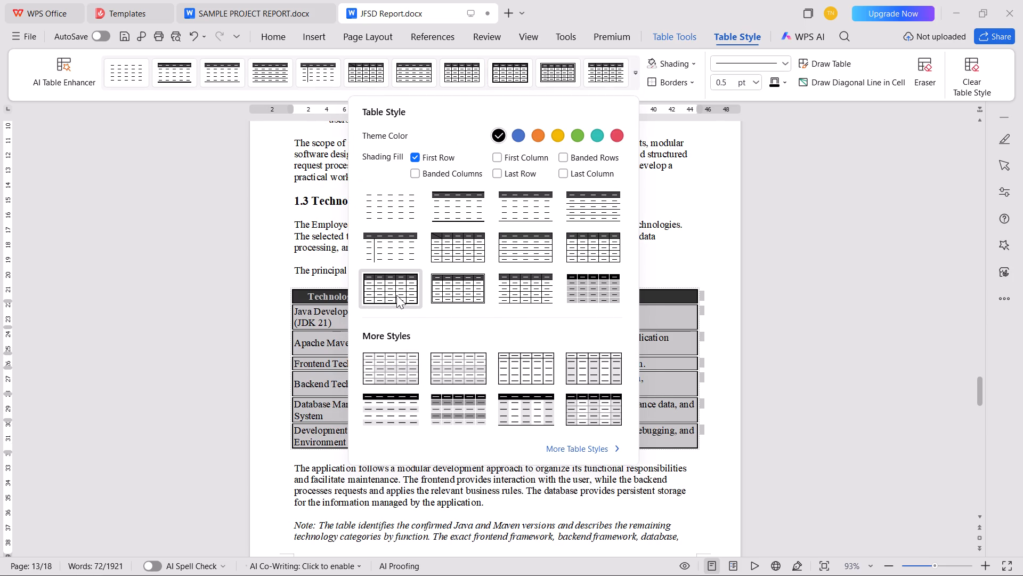
{"action": "left_click", "coordinate": [396, 295]}
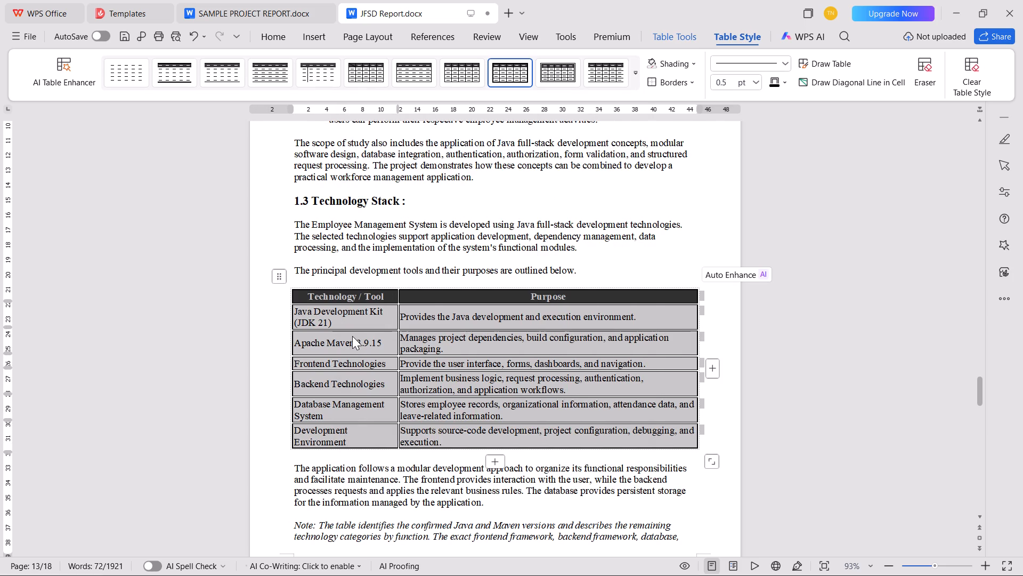
{"action": "key", "text": "ctrl+s"}
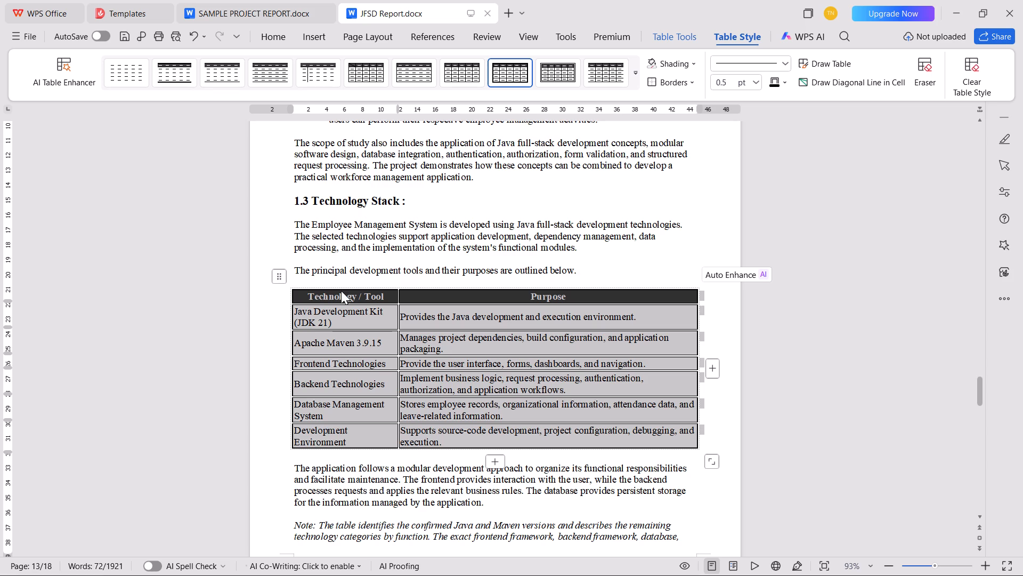
Set the width of the table's Technology / Tool column to 5 cm.
{"action": "left_click", "coordinate": [342, 289]}
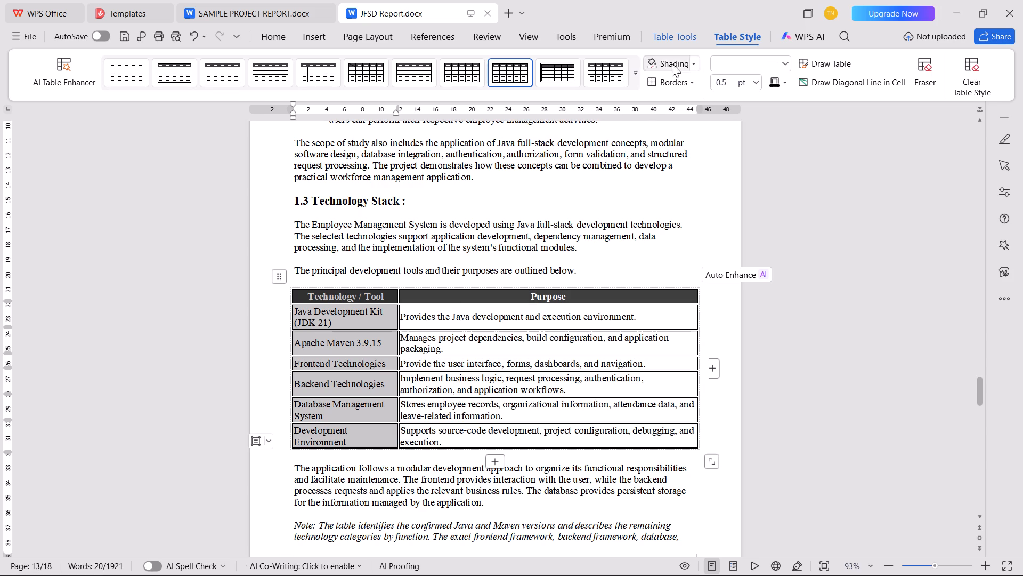
{"action": "left_click", "coordinate": [668, 37]}
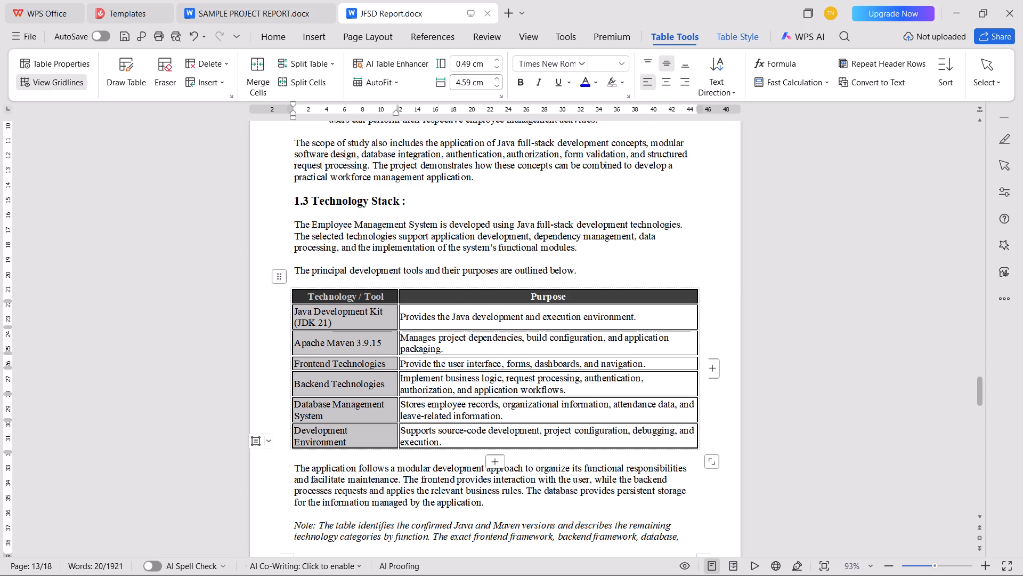
{"action": "left_click_drag", "start_coordinate": [469, 82], "coordinate": [423, 84]}
{"action": "key", "text": "5"}
{"action": "key", "text": "Return"}
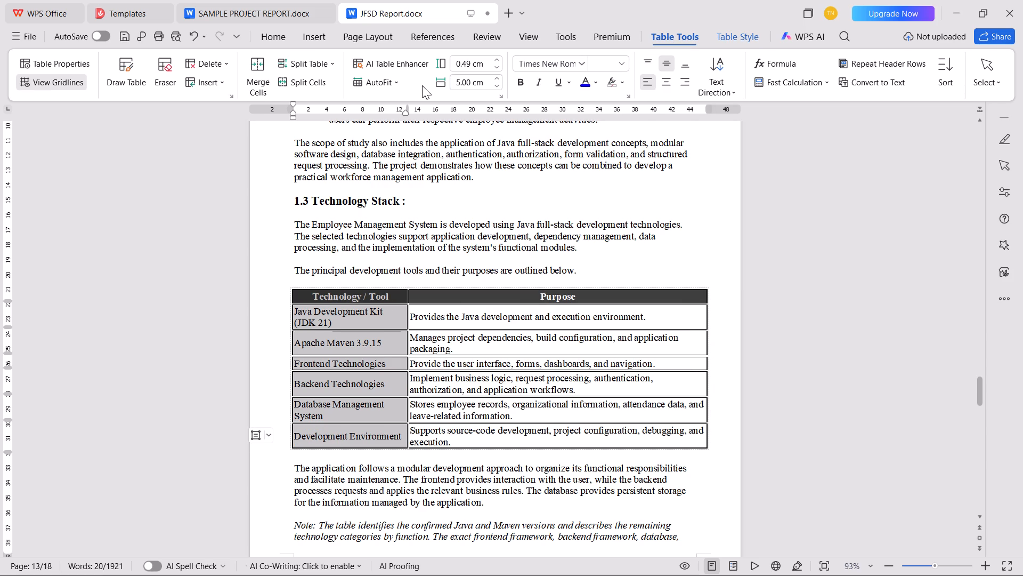
Set the width of the table's Purpose column to 12.5 cm and save the document.
{"action": "left_click", "coordinate": [492, 290]}
{"action": "left_click_drag", "start_coordinate": [474, 84], "coordinate": [419, 87]}
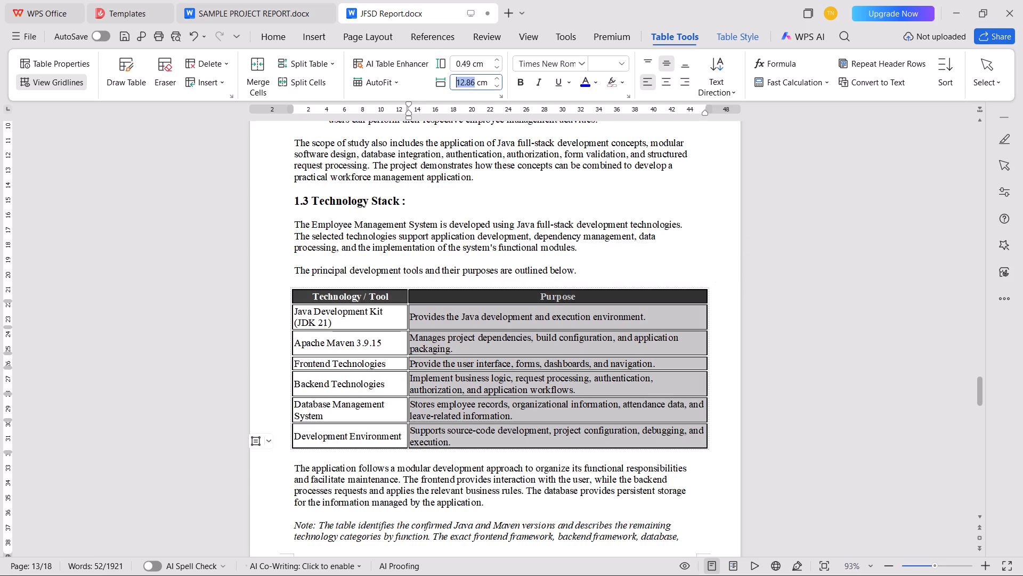
{"action": "left_click_drag", "start_coordinate": [419, 87], "coordinate": [415, 87]}
{"action": "type", "text": "12.5"}
{"action": "key", "text": "Return"}
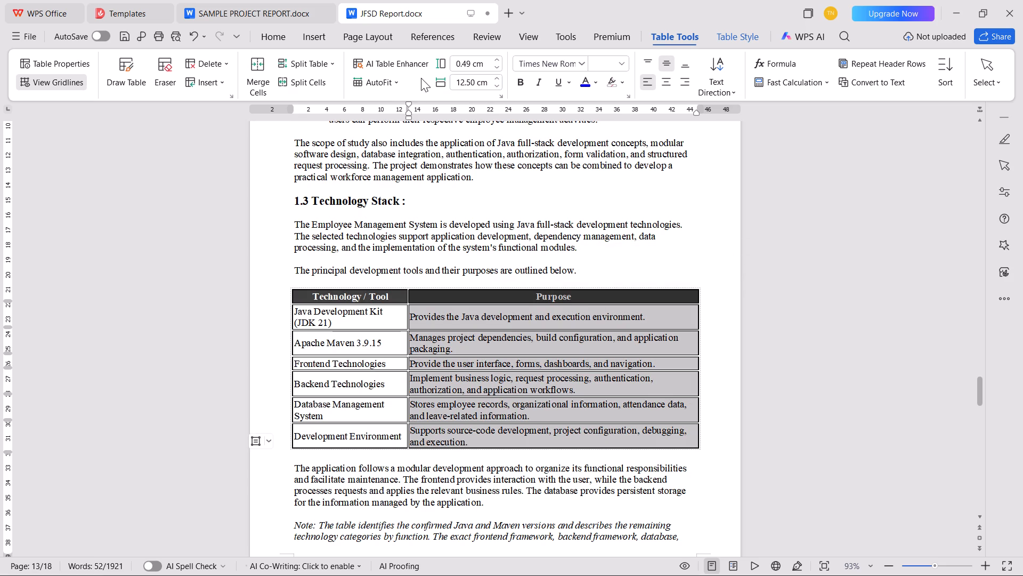
{"action": "left_click", "coordinate": [776, 356]}
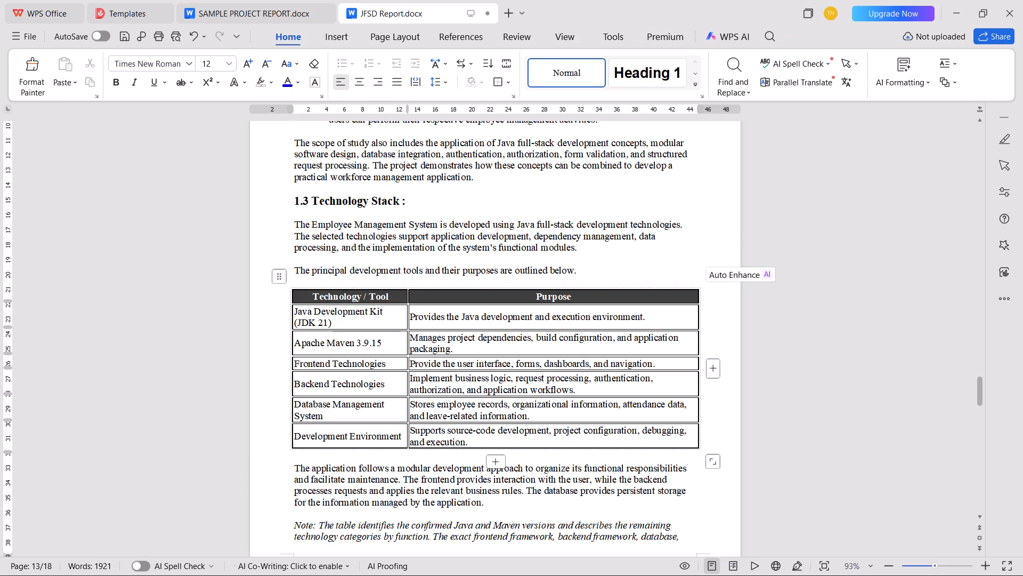
{"action": "key", "text": "ctrl+s"}
Delete the whole italic Note paragraph about Java and Maven versions above the 1.4 heading.
{"action": "scroll", "coordinate": [442, 378], "scroll_direction": "down", "scroll_amount": 5}
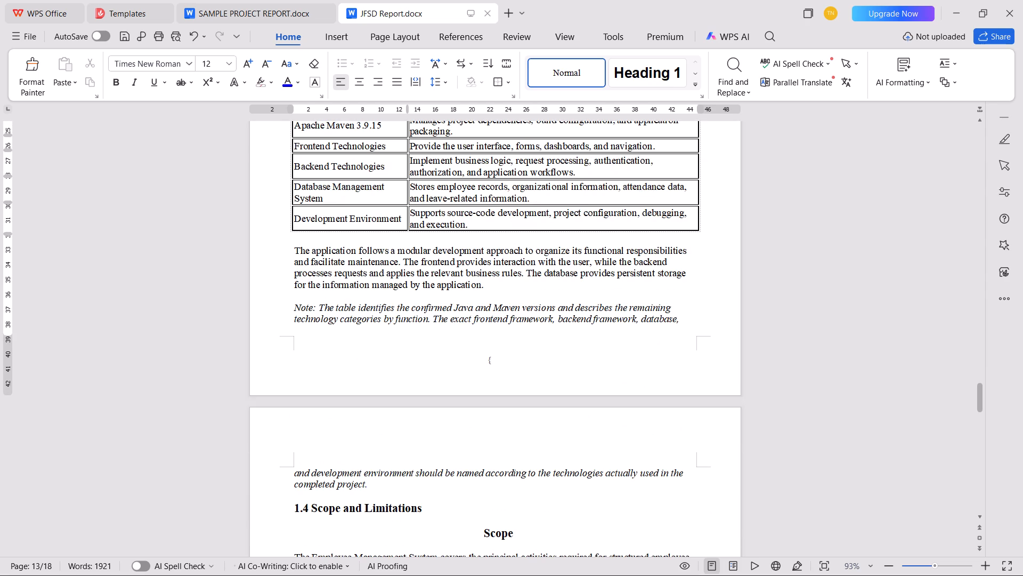
{"action": "left_click_drag", "start_coordinate": [271, 299], "coordinate": [270, 314]}
{"action": "left_click", "coordinate": [272, 308]}
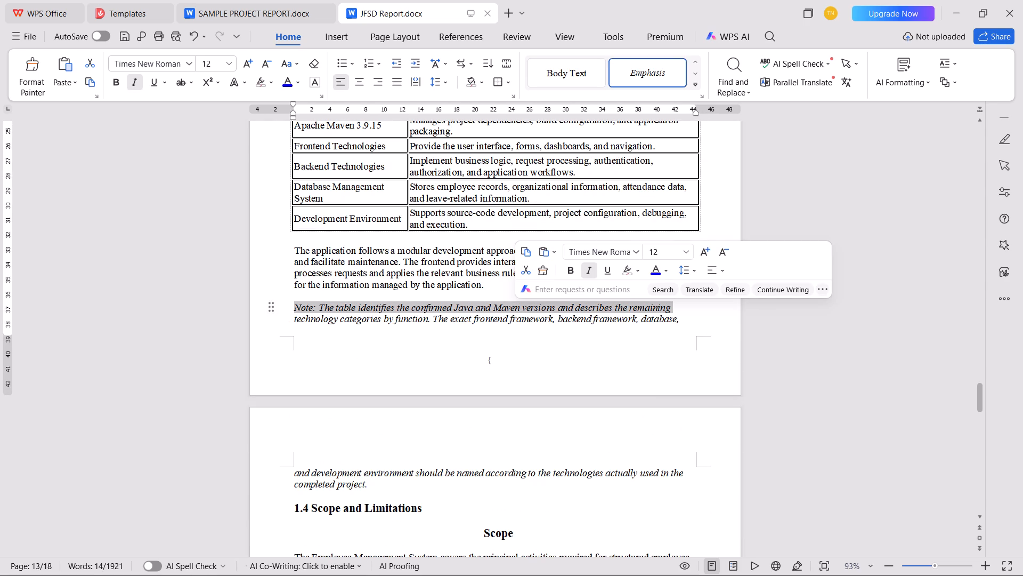
{"action": "left_click_drag", "start_coordinate": [284, 307], "coordinate": [285, 317]}
{"action": "key", "text": "BackSpace"}
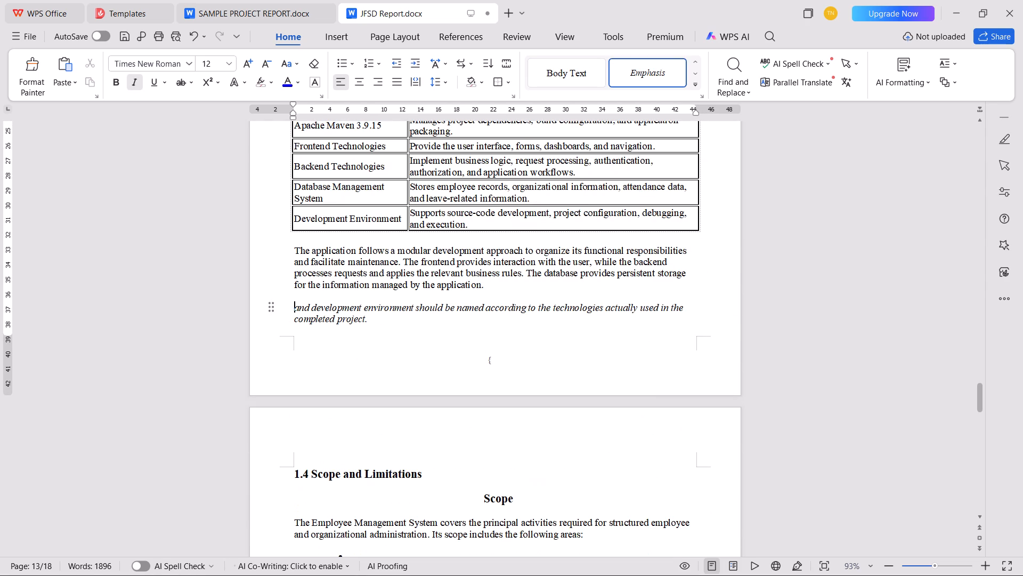
{"action": "left_click_drag", "start_coordinate": [288, 308], "coordinate": [297, 322]}
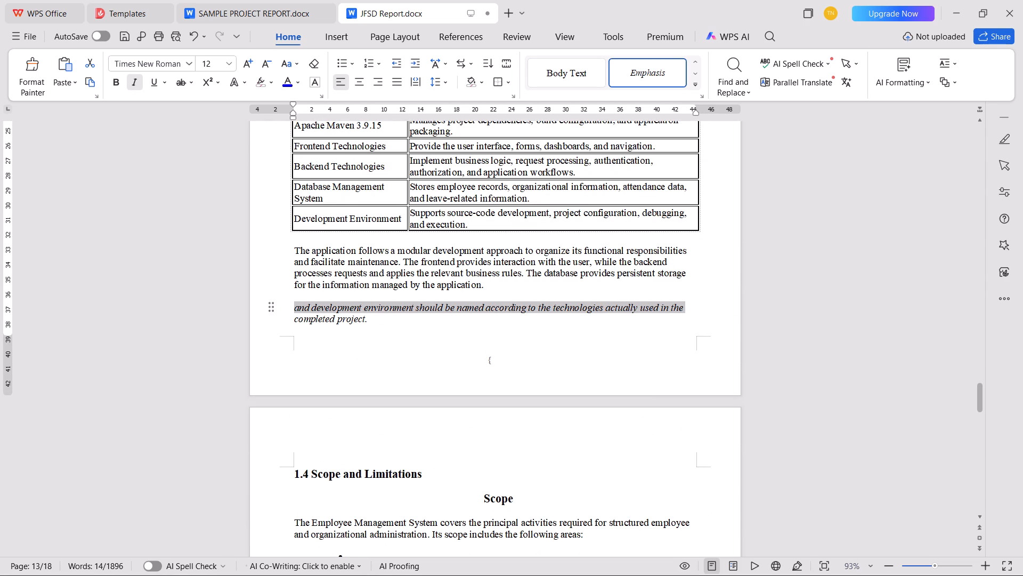
{"action": "left_click_drag", "start_coordinate": [297, 322], "coordinate": [379, 322]}
{"action": "key", "text": "BackSpace"}
Add a space and a colon at the end of the 1.4 Scope and Limitations heading.
{"action": "left_click", "coordinate": [458, 304]}
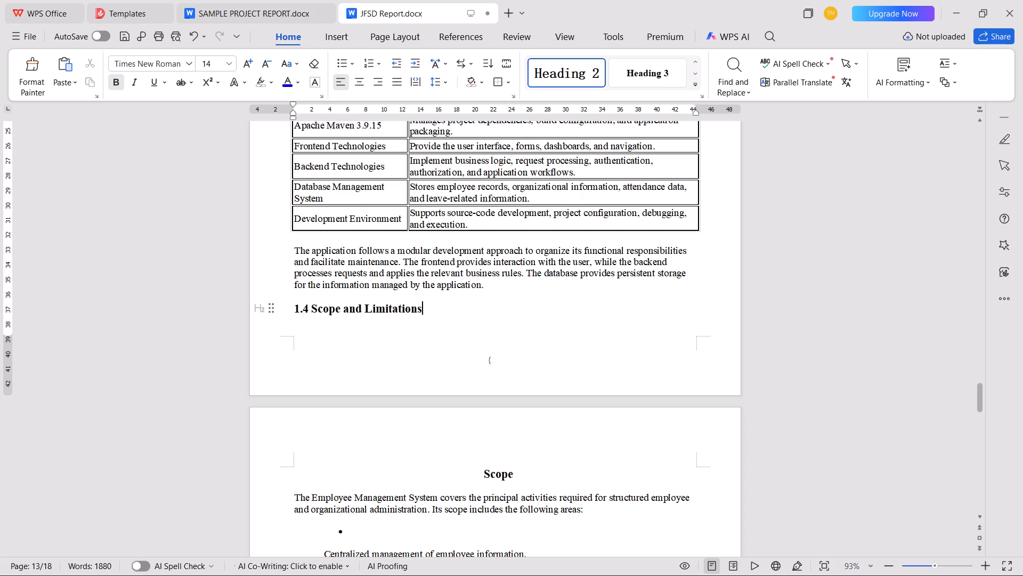
{"action": "key", "text": "space"}
{"action": "type", "text": ":"}
Remove the centring from the Scope subheading so it starts at the page's left margin.
{"action": "scroll", "coordinate": [460, 308], "scroll_direction": "down", "scroll_amount": 3}
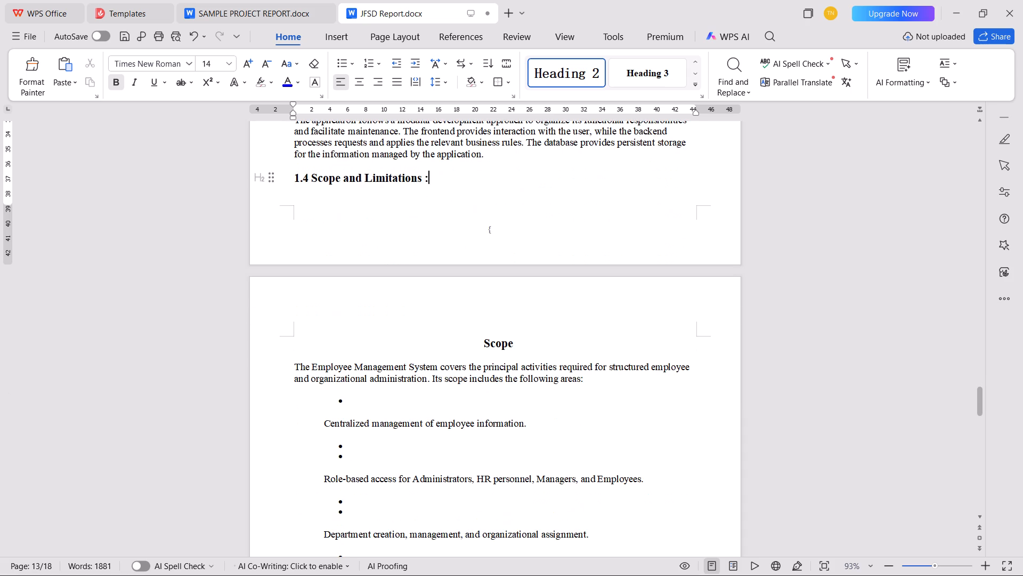
{"action": "left_click", "coordinate": [474, 342]}
{"action": "key", "text": "BackSpace"}
{"action": "key", "text": "BackSpace"}
Delete the empty bullets above the Centralized management of employee information and Role-based access scope items.
{"action": "left_click", "coordinate": [420, 407]}
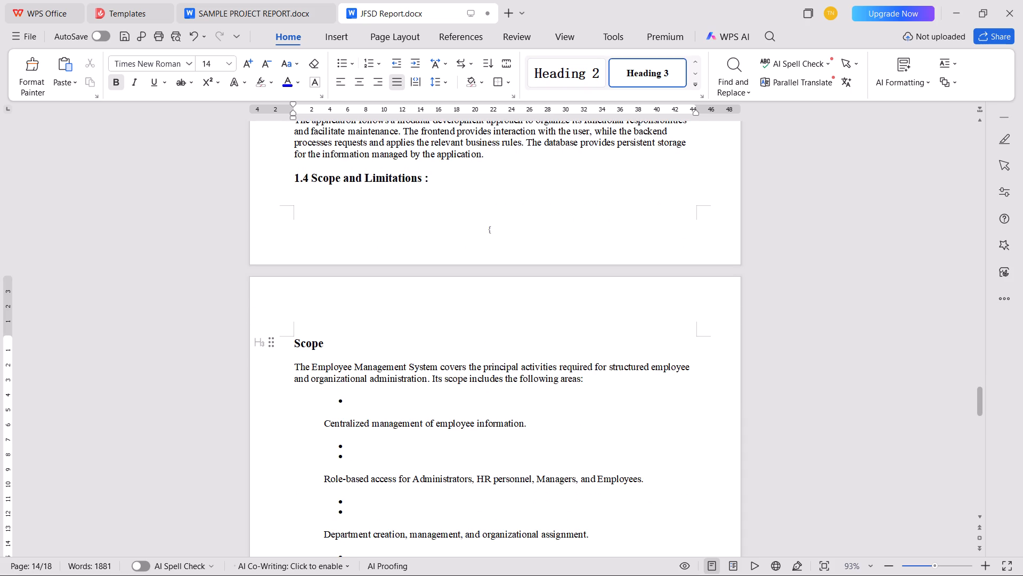
{"action": "key", "text": "BackSpace"}
{"action": "key", "text": "BackSpace"}
{"action": "key", "text": "BackSpace"}
{"action": "left_click", "coordinate": [405, 443]}
{"action": "key", "text": "BackSpace"}
{"action": "key", "text": "BackSpace"}
{"action": "key", "text": "BackSpace"}
{"action": "key", "text": "BackSpace"}
Delete the empty bullets above the Department creation and Team management scope items.
{"action": "left_click", "coordinate": [405, 468]}
{"action": "key", "text": "BackSpace"}
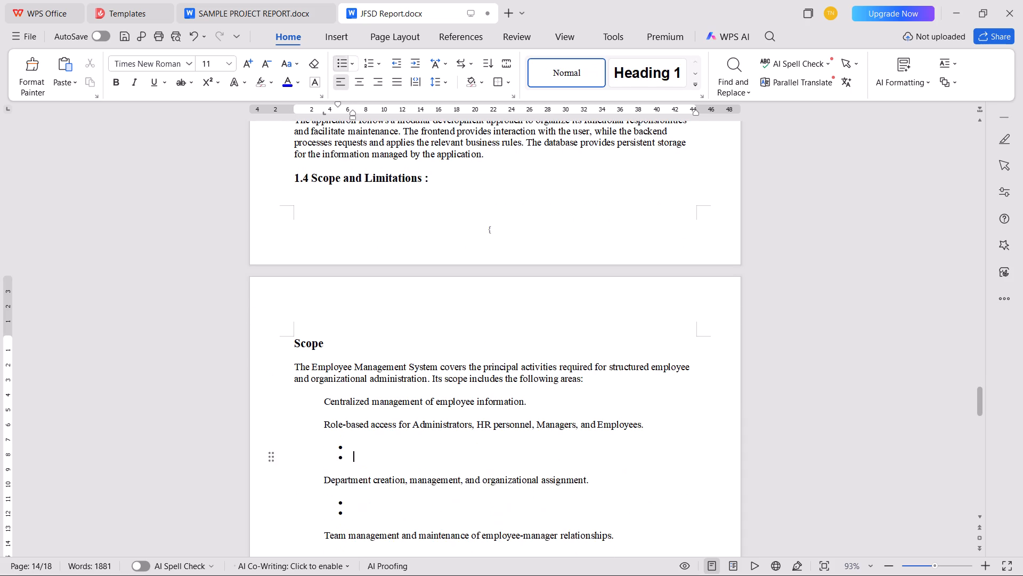
{"action": "key", "text": "BackSpace"}
{"action": "key", "text": "BackSpace"}
{"action": "key", "text": "BackSpace"}
{"action": "left_click", "coordinate": [404, 485]}
{"action": "key", "text": "BackSpace"}
{"action": "key", "text": "BackSpace"}
{"action": "key", "text": "BackSpace"}
{"action": "key", "text": "BackSpace"}
Delete the empty bullets above the Daily attendance submission and Authorized administrative corrections scope items.
{"action": "left_click", "coordinate": [409, 498]}
{"action": "key", "text": "BackSpace"}
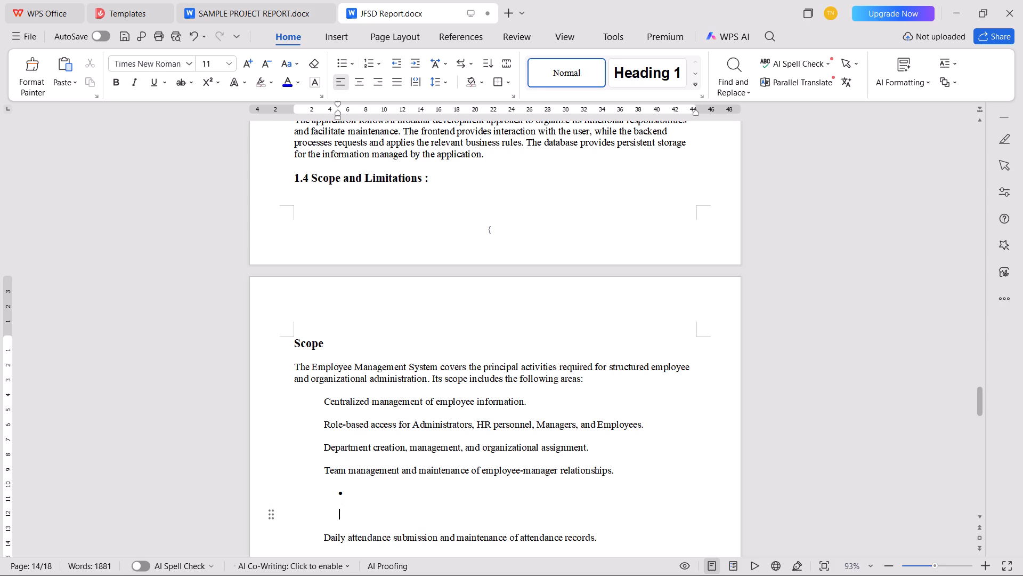
{"action": "key", "text": "BackSpace"}
{"action": "key", "text": "BackSpace"}
{"action": "key", "text": "BackSpace"}
{"action": "scroll", "coordinate": [416, 501], "scroll_direction": "down", "scroll_amount": 3}
{"action": "left_click", "coordinate": [368, 407]}
{"action": "key", "text": "BackSpace"}
{"action": "key", "text": "BackSpace"}
{"action": "key", "text": "BackSpace"}
{"action": "key", "text": "BackSpace"}
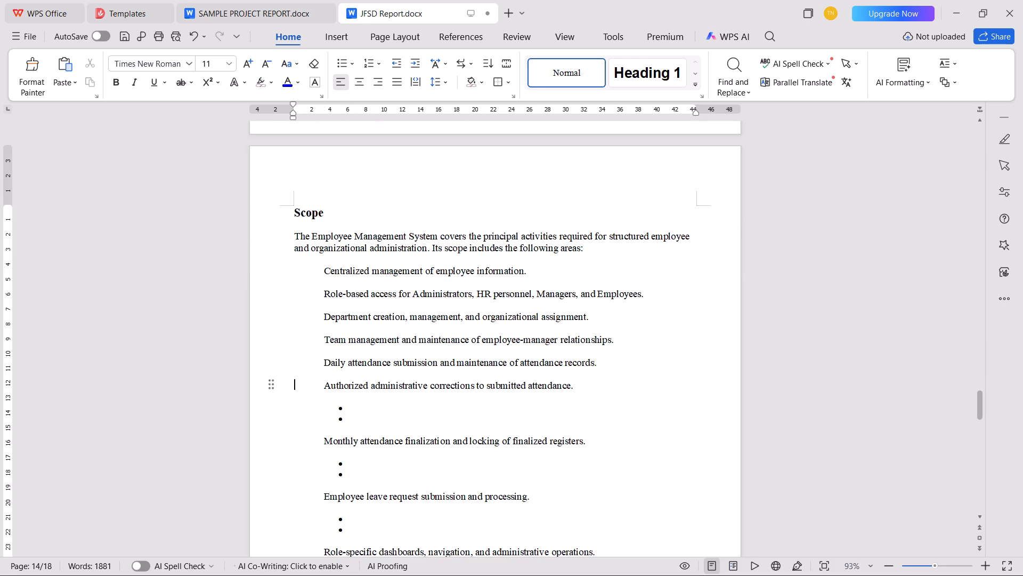
Delete the empty bullets above the Monthly attendance finalization and Employee leave request scope items.
{"action": "left_click", "coordinate": [376, 429]}
{"action": "key", "text": "BackSpace"}
{"action": "key", "text": "BackSpace"}
{"action": "key", "text": "BackSpace"}
{"action": "key", "text": "BackSpace"}
{"action": "left_click", "coordinate": [396, 451]}
{"action": "key", "text": "BackSpace"}
{"action": "key", "text": "BackSpace"}
{"action": "key", "text": "BackSpace"}
{"action": "key", "text": "BackSpace"}
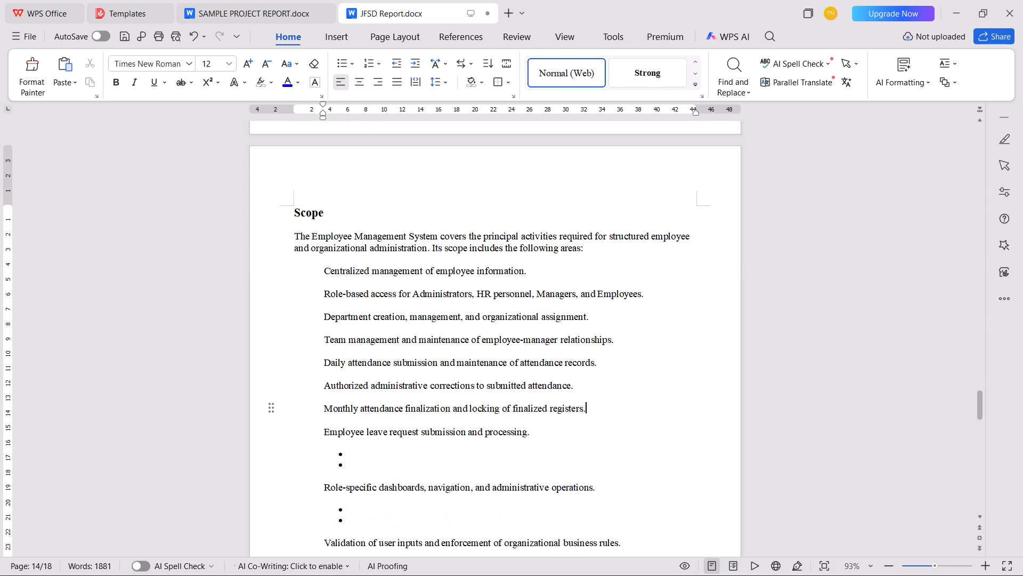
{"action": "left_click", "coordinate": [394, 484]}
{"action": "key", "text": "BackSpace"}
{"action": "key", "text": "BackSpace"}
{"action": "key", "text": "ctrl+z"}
Delete the empty bullets above the Role-specific dashboards and Validation of user inputs scope items.
{"action": "left_click", "coordinate": [376, 464]}
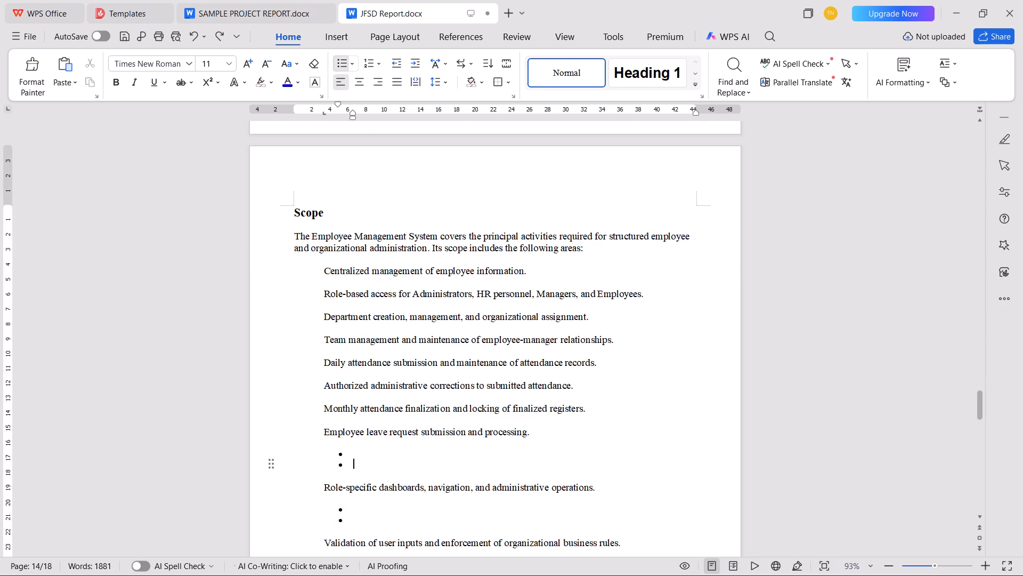
{"action": "key", "text": "BackSpace"}
{"action": "key", "text": "BackSpace"}
{"action": "key", "text": "BackSpace"}
{"action": "key", "text": "BackSpace"}
{"action": "left_click", "coordinate": [392, 499]}
{"action": "key", "text": "BackSpace"}
{"action": "key", "text": "BackSpace"}
{"action": "key", "text": "BackSpace"}
{"action": "key", "text": "BackSpace"}
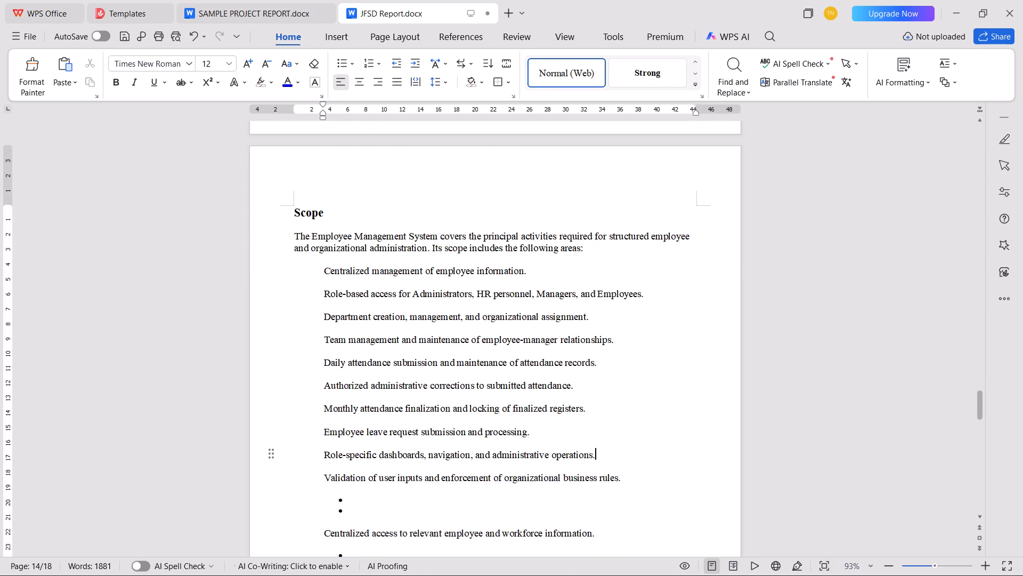
Delete the empty bullets above and below the Centralized access to relevant employee and workforce information item.
{"action": "scroll", "coordinate": [412, 500], "scroll_direction": "down", "scroll_amount": 3}
{"action": "left_click", "coordinate": [364, 387]}
{"action": "key", "text": "BackSpace"}
{"action": "key", "text": "BackSpace"}
{"action": "key", "text": "BackSpace"}
{"action": "key", "text": "BackSpace"}
{"action": "left_click", "coordinate": [378, 399]}
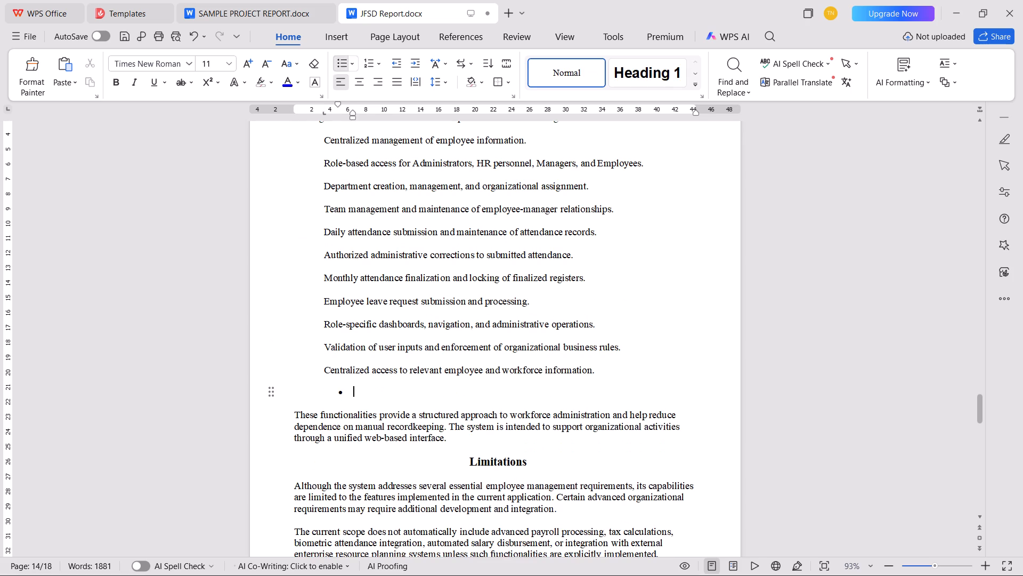
{"action": "key", "text": "BackSpace"}
{"action": "key", "text": "BackSpace"}
{"action": "key", "text": "BackSpace"}
Remove the centring from the Limitations subheading so it starts at the page's left margin.
{"action": "left_click", "coordinate": [448, 442]}
{"action": "key", "text": "BackSpace"}
{"action": "key", "text": "BackSpace"}
{"action": "scroll", "coordinate": [457, 461], "scroll_direction": "down", "scroll_amount": 5}
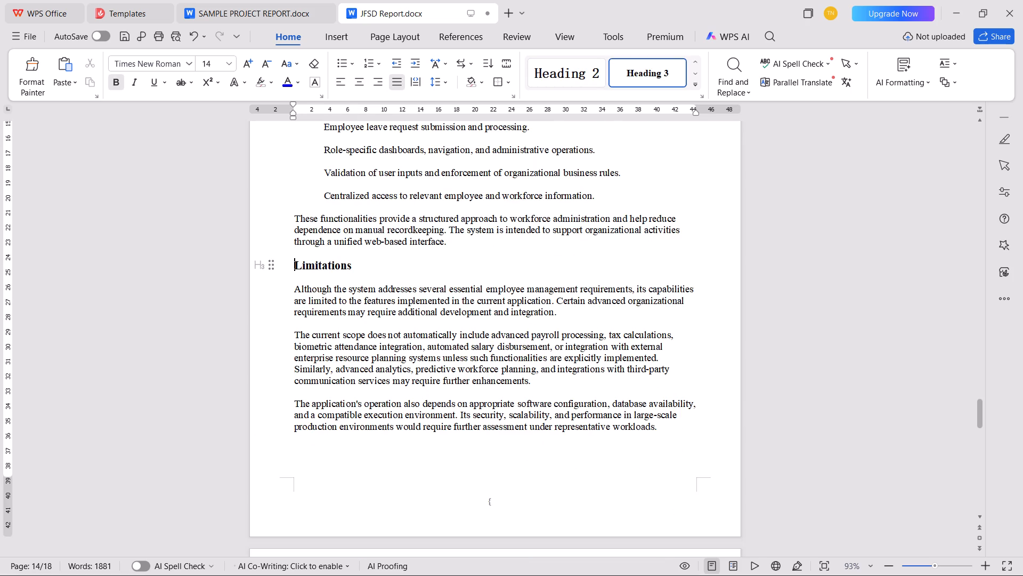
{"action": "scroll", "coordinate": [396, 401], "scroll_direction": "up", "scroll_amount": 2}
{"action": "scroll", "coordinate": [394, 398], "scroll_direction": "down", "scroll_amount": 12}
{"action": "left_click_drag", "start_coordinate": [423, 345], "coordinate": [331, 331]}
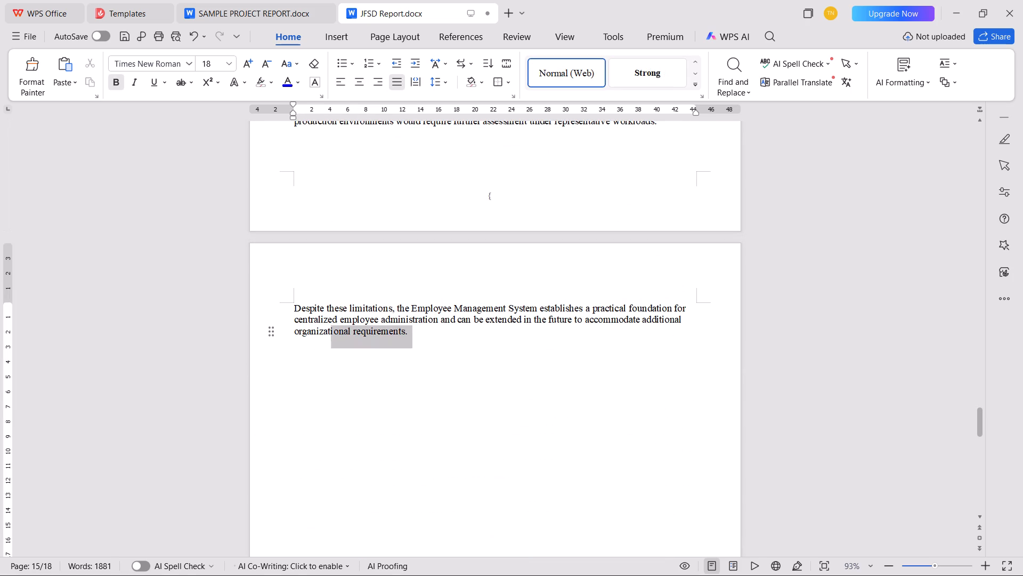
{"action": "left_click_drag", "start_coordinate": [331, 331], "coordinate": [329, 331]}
Turn the Scope items, from Centralized management of employee information through Centralized access, into an indented lettered list starting at a.
{"action": "scroll", "coordinate": [335, 332], "scroll_direction": "up", "scroll_amount": 10}
{"action": "scroll", "coordinate": [441, 330], "scroll_direction": "up", "scroll_amount": 4}
{"action": "left_click_drag", "start_coordinate": [619, 422], "coordinate": [395, 383]}
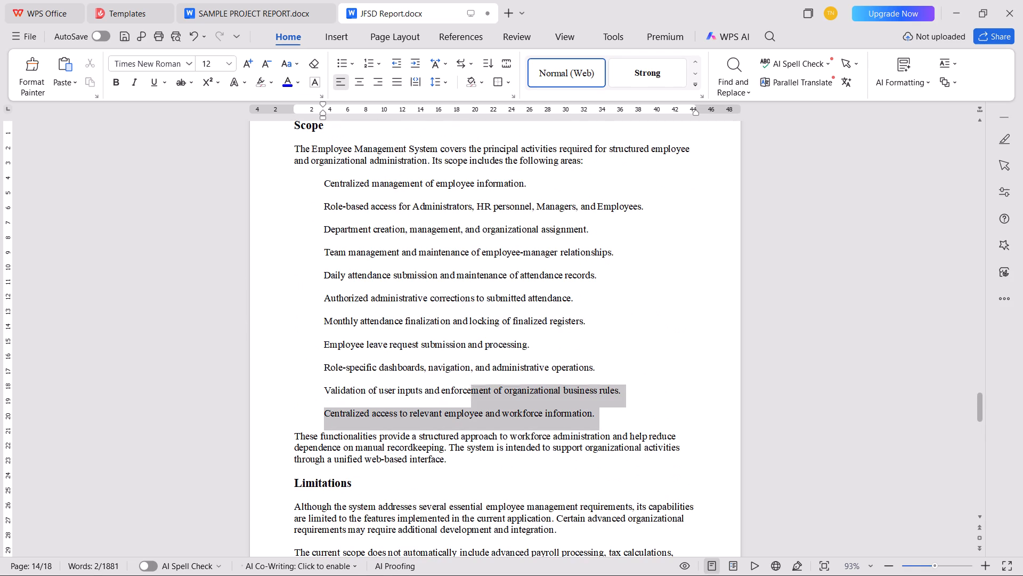
{"action": "left_click_drag", "start_coordinate": [395, 383], "coordinate": [267, 189]}
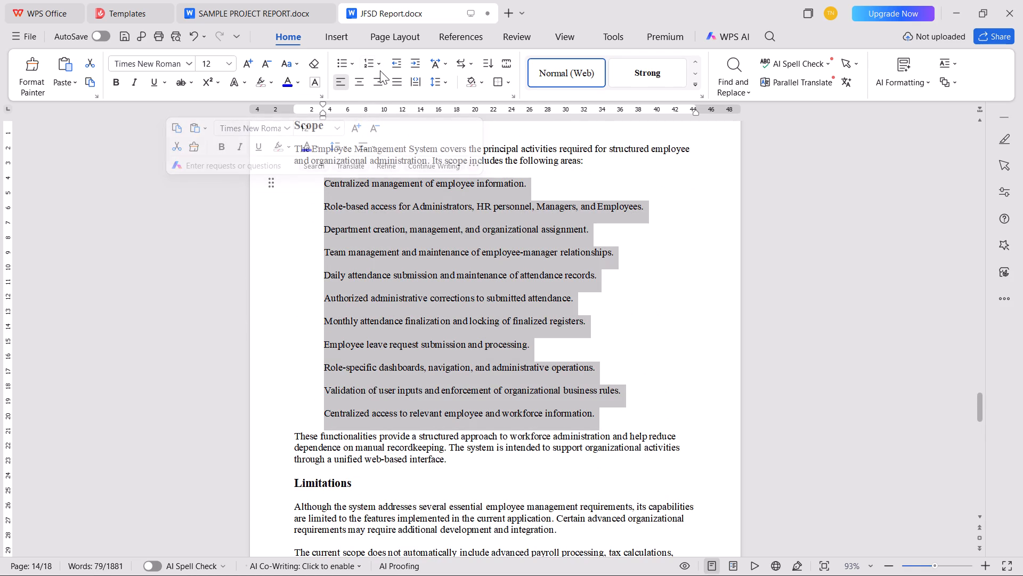
{"action": "left_click", "coordinate": [380, 66]}
{"action": "left_click", "coordinate": [482, 158]}
{"action": "key", "text": "Tab"}
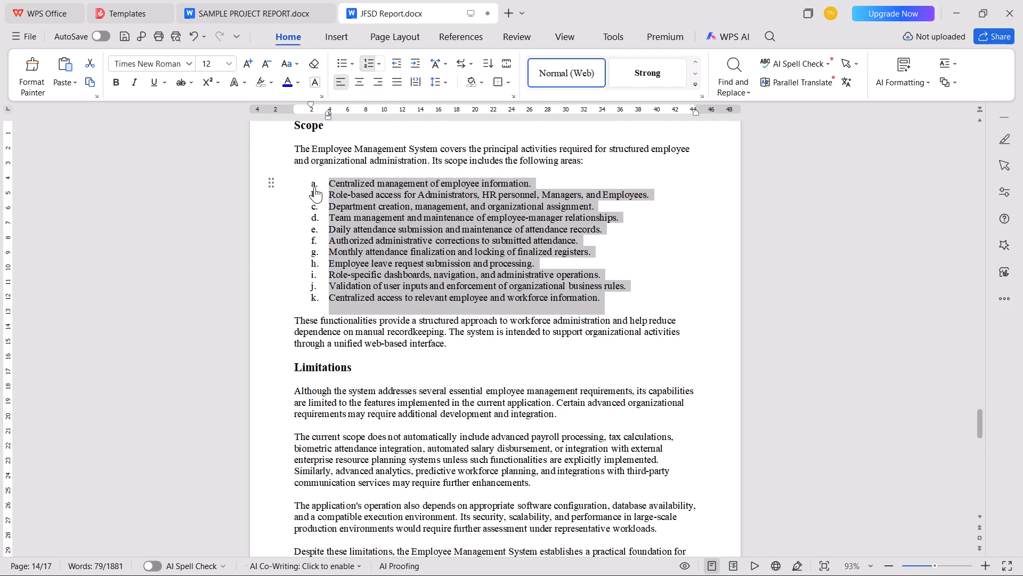
Make the list letters of the Scope items bold.
{"action": "left_click", "coordinate": [314, 187]}
{"action": "key", "text": "ctrl+b"}
Justify all Chapter 1 text from the 1.1 Introduction heading through the closing paragraph of the Limitations section.
{"action": "scroll", "coordinate": [419, 375], "scroll_direction": "down", "scroll_amount": 5}
{"action": "left_click_drag", "start_coordinate": [433, 415], "coordinate": [301, 379]}
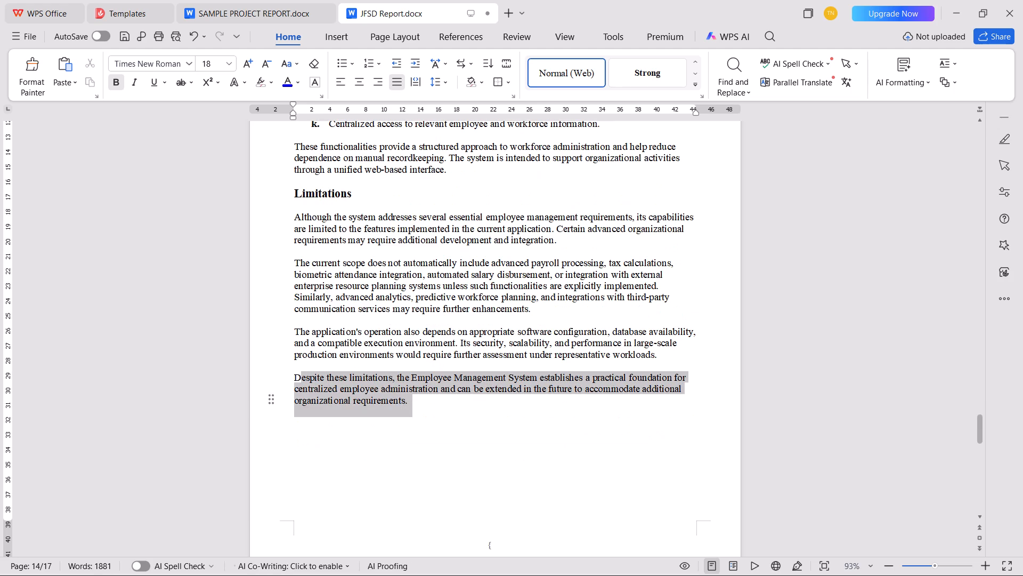
{"action": "left_click_drag", "start_coordinate": [301, 379], "coordinate": [264, 386]}
{"action": "scroll", "coordinate": [264, 386], "scroll_direction": "up", "scroll_amount": 20}
{"action": "scroll", "coordinate": [264, 386], "scroll_direction": "up", "scroll_amount": 10}
{"action": "scroll", "coordinate": [264, 386], "scroll_direction": "down", "scroll_amount": 1}
{"action": "scroll", "coordinate": [264, 386], "scroll_direction": "up", "scroll_amount": 17}
{"action": "left_click_drag", "start_coordinate": [264, 386], "coordinate": [265, 359]}
{"action": "scroll", "coordinate": [264, 386], "scroll_direction": "up", "scroll_amount": 1}
{"action": "scroll", "coordinate": [264, 386], "scroll_direction": "down", "scroll_amount": 1}
{"action": "scroll", "coordinate": [264, 386], "scroll_direction": "up", "scroll_amount": 3}
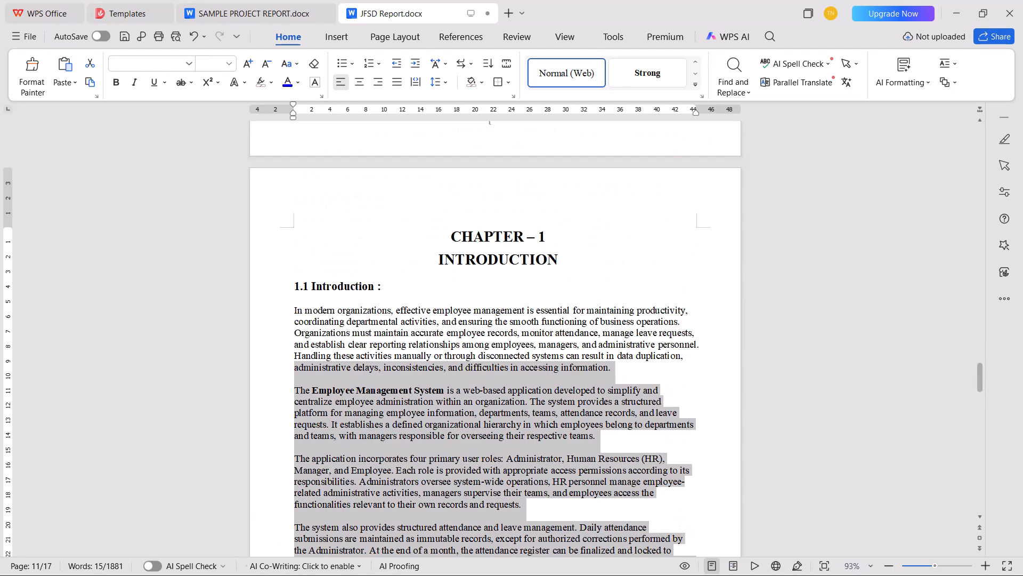
{"action": "left_click_drag", "start_coordinate": [265, 359], "coordinate": [266, 294]}
{"action": "key", "text": "ctrl+j"}
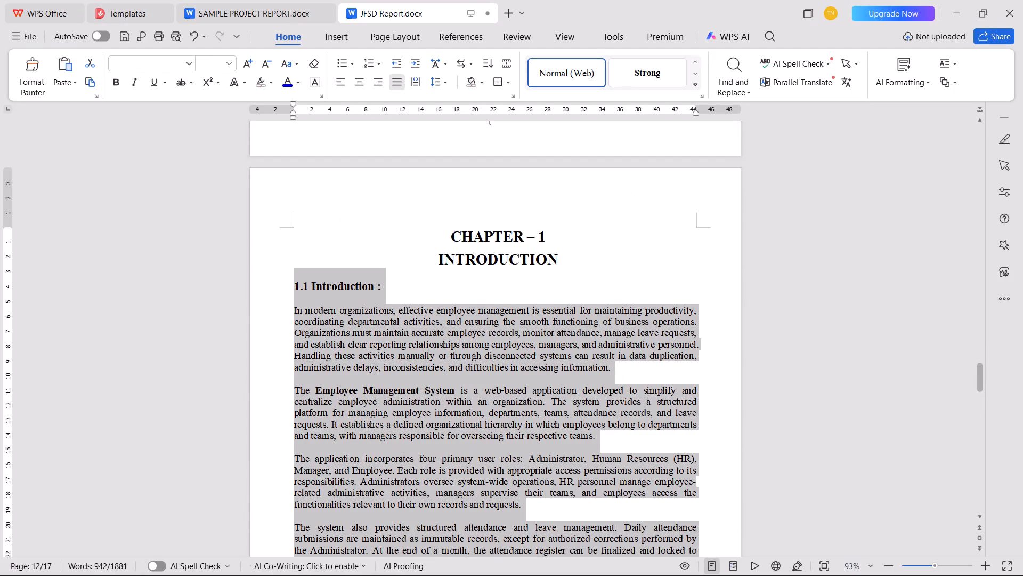
Set the line spacing of the selected Chapter 1 text to 1.5 and check the resulting layout.
{"action": "left_click", "coordinate": [440, 78]}
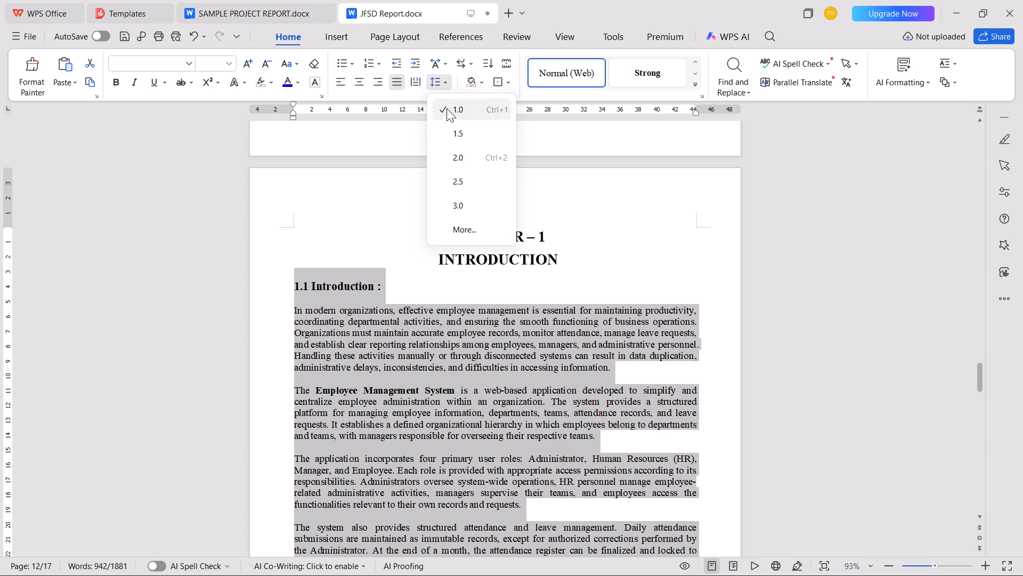
{"action": "left_click", "coordinate": [454, 130]}
{"action": "left_click", "coordinate": [436, 352]}
{"action": "scroll", "coordinate": [420, 321], "scroll_direction": "down", "scroll_amount": 8}
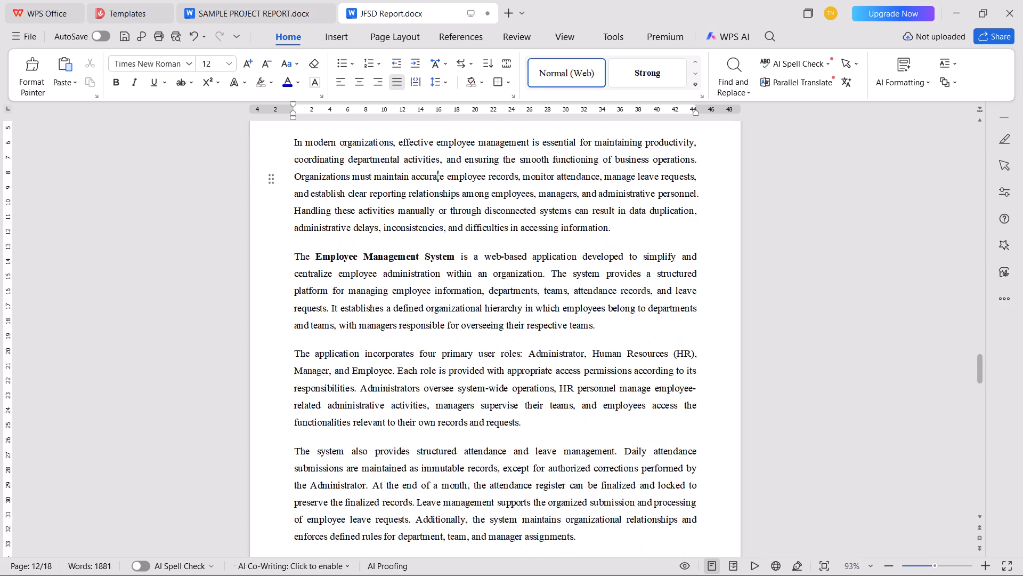
{"action": "scroll", "coordinate": [420, 320], "scroll_direction": "down", "scroll_amount": 9}
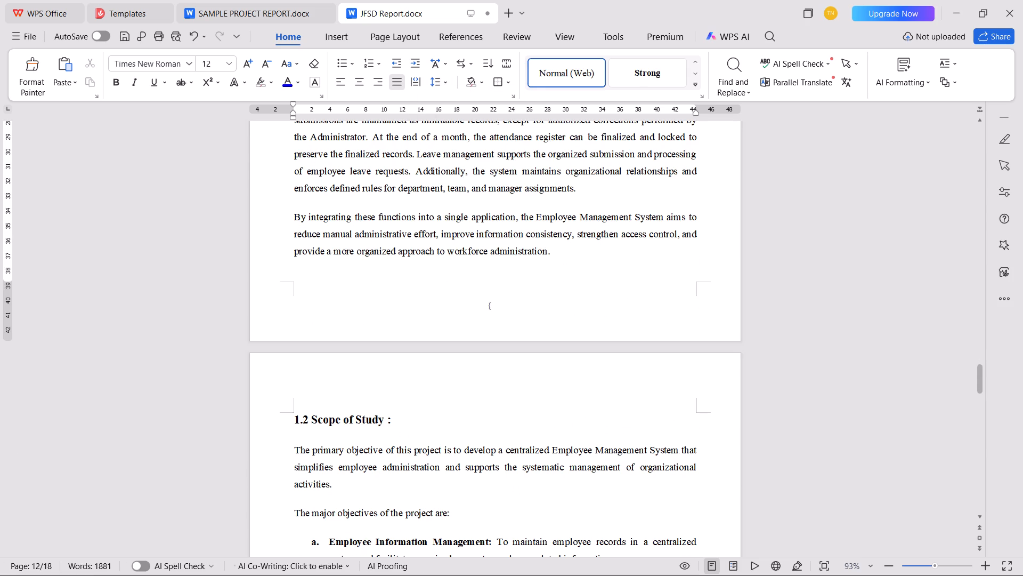
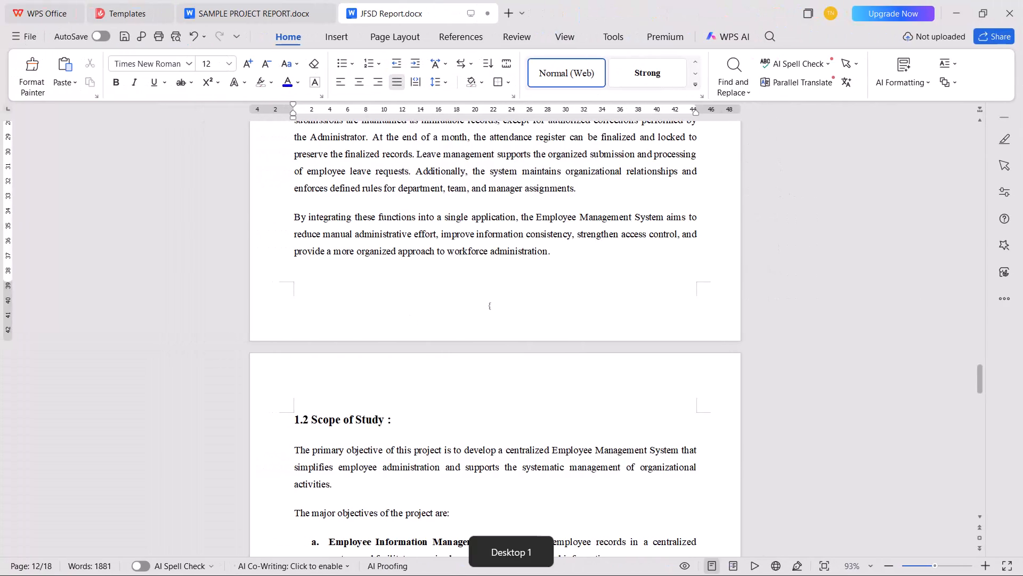
Join the line The major objectives of the project are: to the paragraph before it in section 1.2 Scope of Study.
{"action": "scroll", "coordinate": [405, 309], "scroll_direction": "down", "scroll_amount": 10}
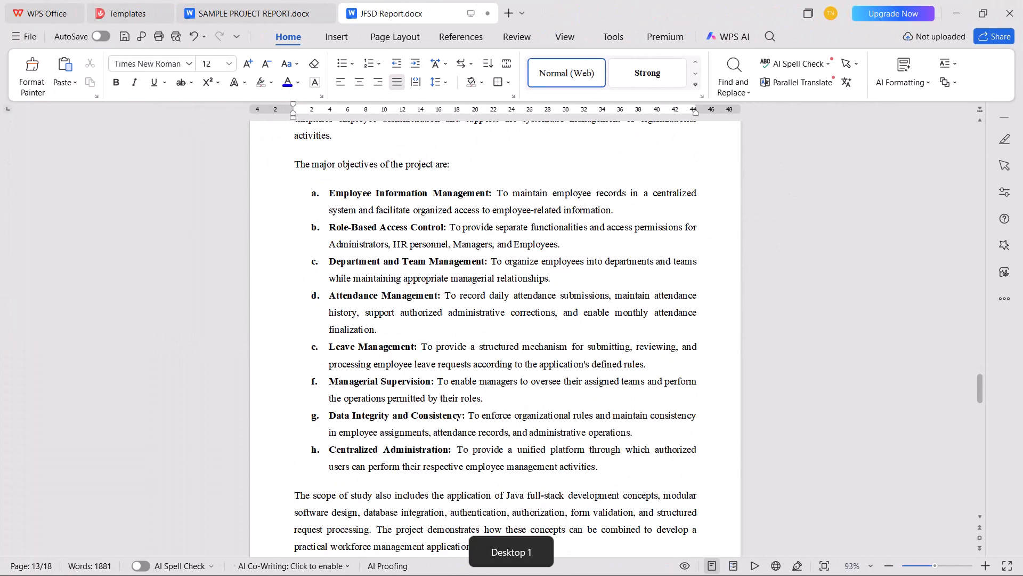
{"action": "scroll", "coordinate": [403, 309], "scroll_direction": "down", "scroll_amount": 7}
{"action": "scroll", "coordinate": [378, 360], "scroll_direction": "down", "scroll_amount": 1}
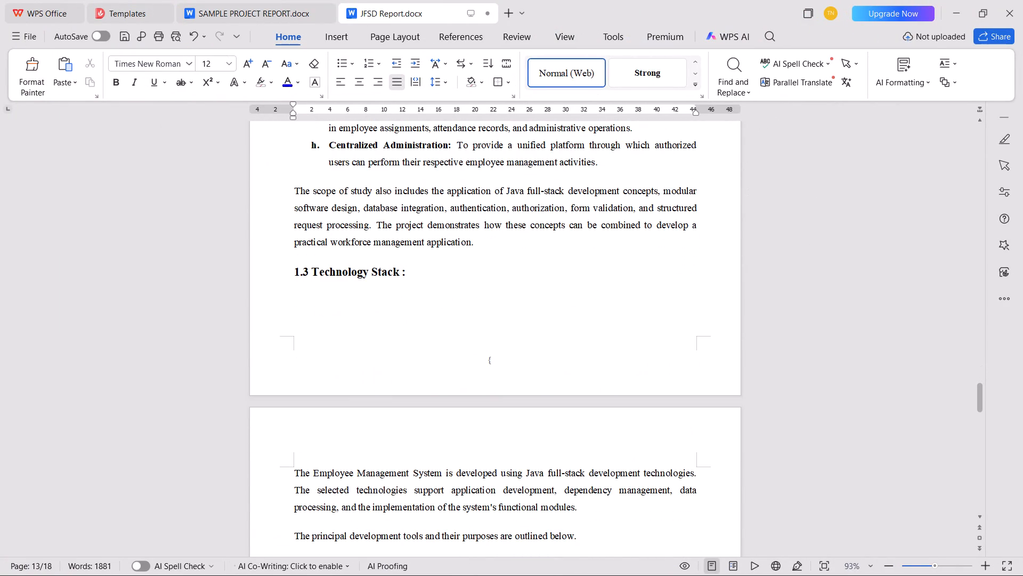
{"action": "scroll", "coordinate": [303, 381], "scroll_direction": "down", "scroll_amount": 14}
{"action": "scroll", "coordinate": [312, 388], "scroll_direction": "up", "scroll_amount": 6}
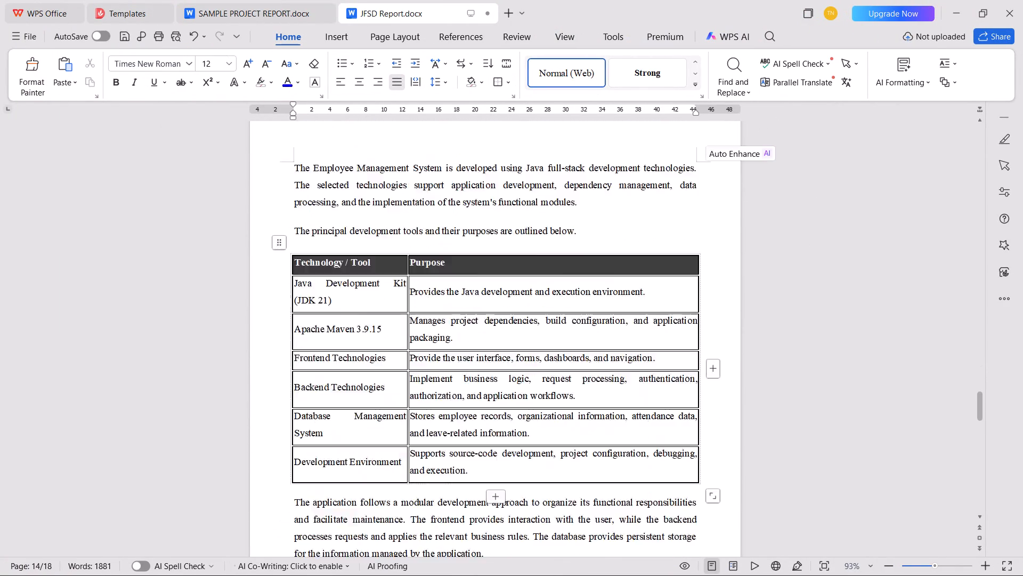
{"action": "scroll", "coordinate": [294, 369], "scroll_direction": "up", "scroll_amount": 15}
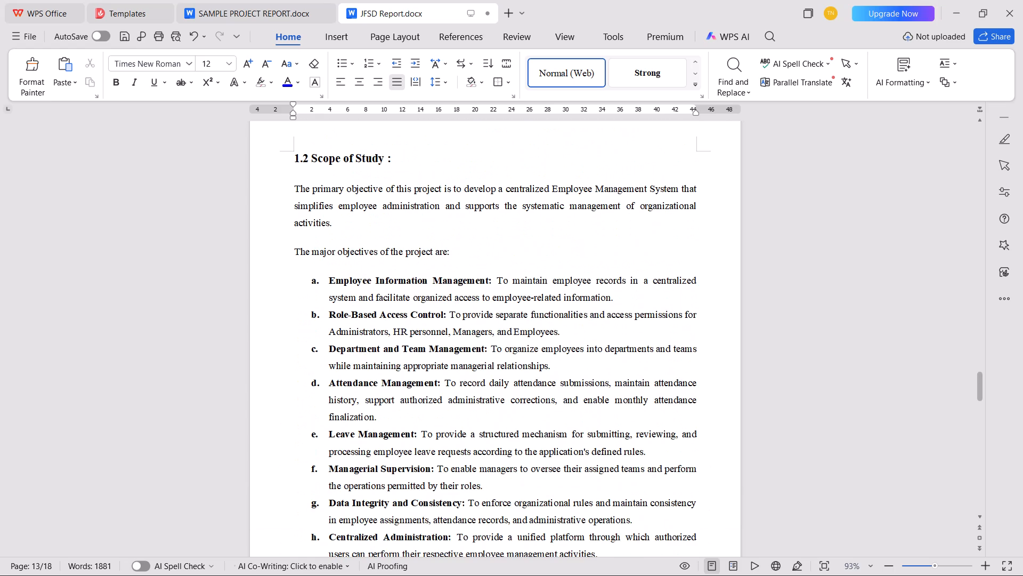
{"action": "left_click", "coordinate": [293, 251]}
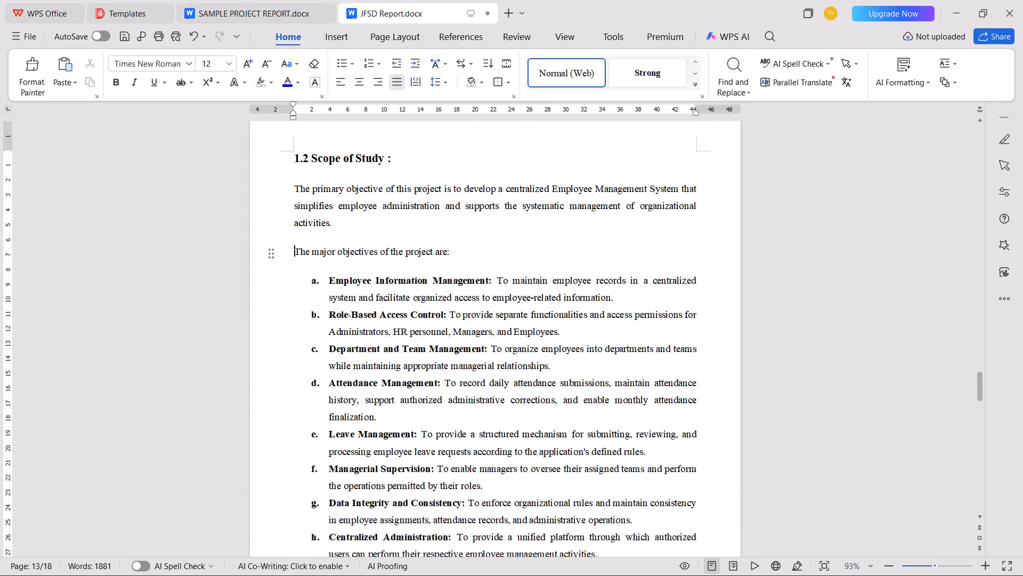
{"action": "key", "text": "BackSpace"}
Add a space and colon after the Scope and Limitations subheadings in section 1.4, and save the report.
{"action": "scroll", "coordinate": [338, 297], "scroll_direction": "down", "scroll_amount": 2}
{"action": "scroll", "coordinate": [335, 301], "scroll_direction": "up", "scroll_amount": 1}
{"action": "scroll", "coordinate": [333, 302], "scroll_direction": "down", "scroll_amount": 14}
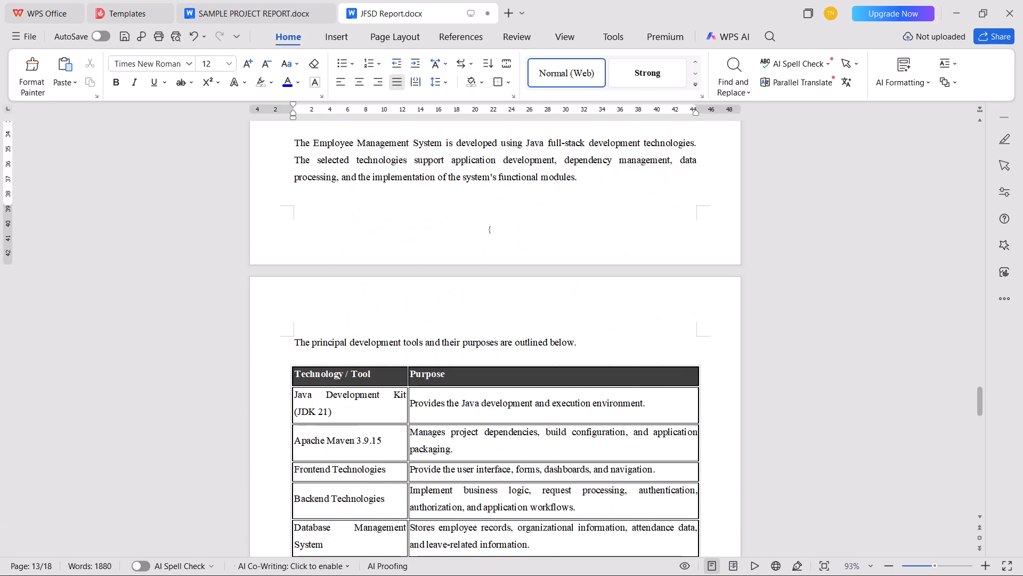
{"action": "scroll", "coordinate": [329, 301], "scroll_direction": "down", "scroll_amount": 10}
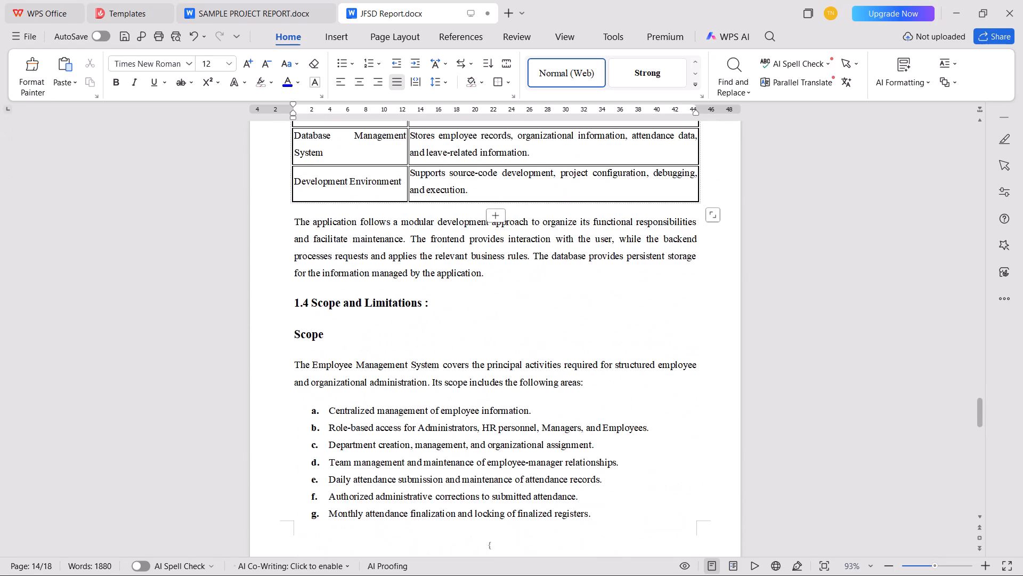
{"action": "left_click", "coordinate": [338, 335]}
{"action": "key", "text": "space"}
{"action": "type", "text": ":"}
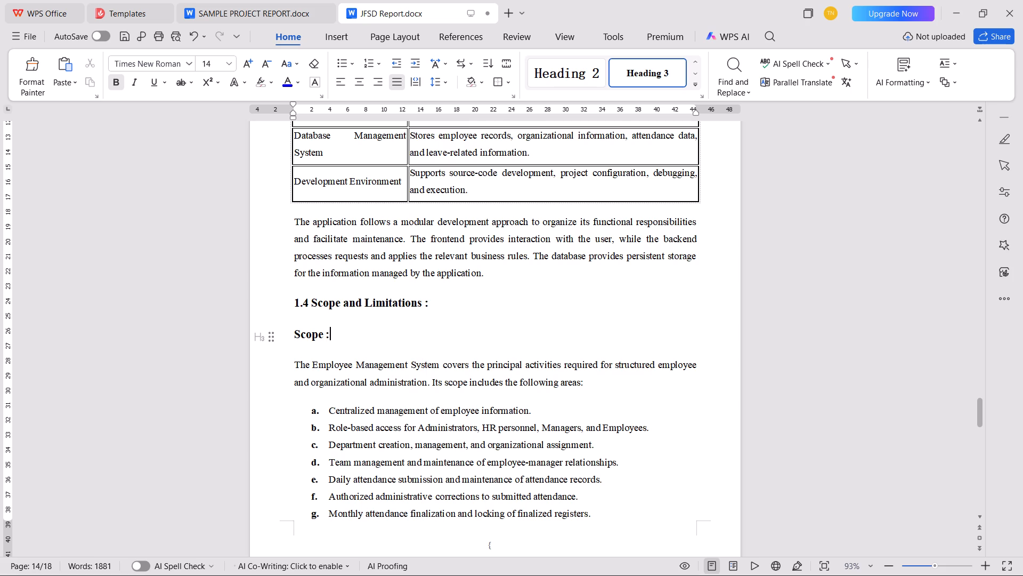
{"action": "scroll", "coordinate": [338, 336], "scroll_direction": "down", "scroll_amount": 5}
{"action": "scroll", "coordinate": [377, 317], "scroll_direction": "down", "scroll_amount": 6}
{"action": "left_click", "coordinate": [394, 374]}
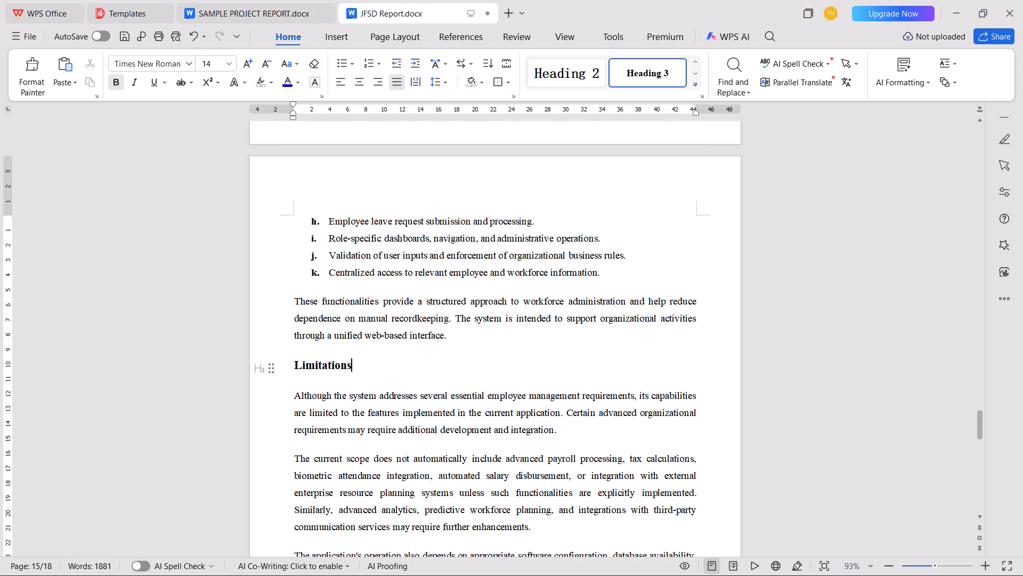
{"action": "key", "text": "space"}
{"action": "type", "text": ":"}
{"action": "key", "text": "ctrl+s"}
Remove the empty paragraphs and blank pages following the last paragraph of the Limitations section.
{"action": "scroll", "coordinate": [417, 373], "scroll_direction": "down", "scroll_amount": 9}
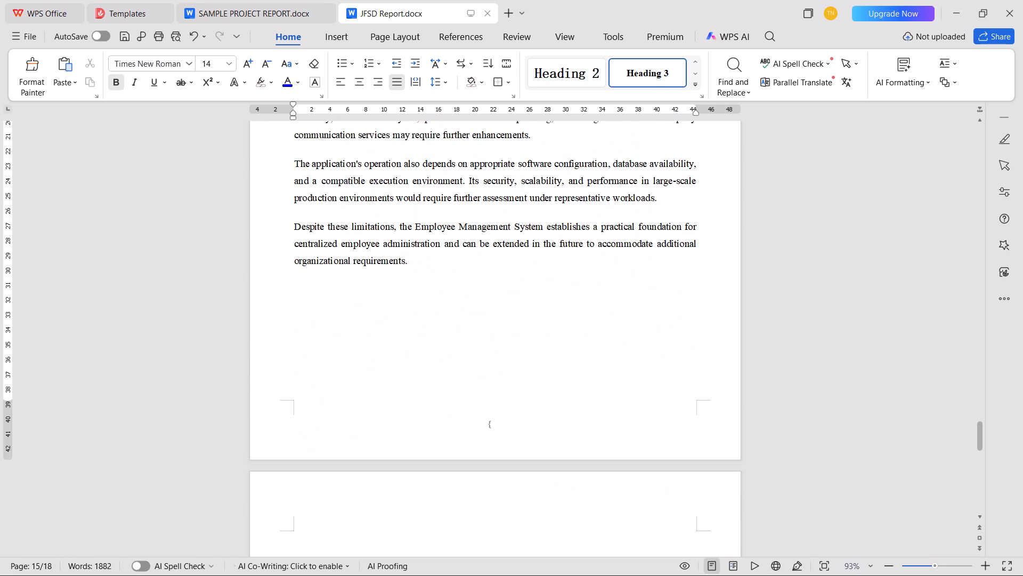
{"action": "left_click", "coordinate": [467, 310]}
{"action": "scroll", "coordinate": [466, 322], "scroll_direction": "down", "scroll_amount": 6}
{"action": "left_click", "coordinate": [436, 436]}
{"action": "key", "text": "BackSpace"}
{"action": "scroll", "coordinate": [435, 436], "scroll_direction": "up", "scroll_amount": 3}
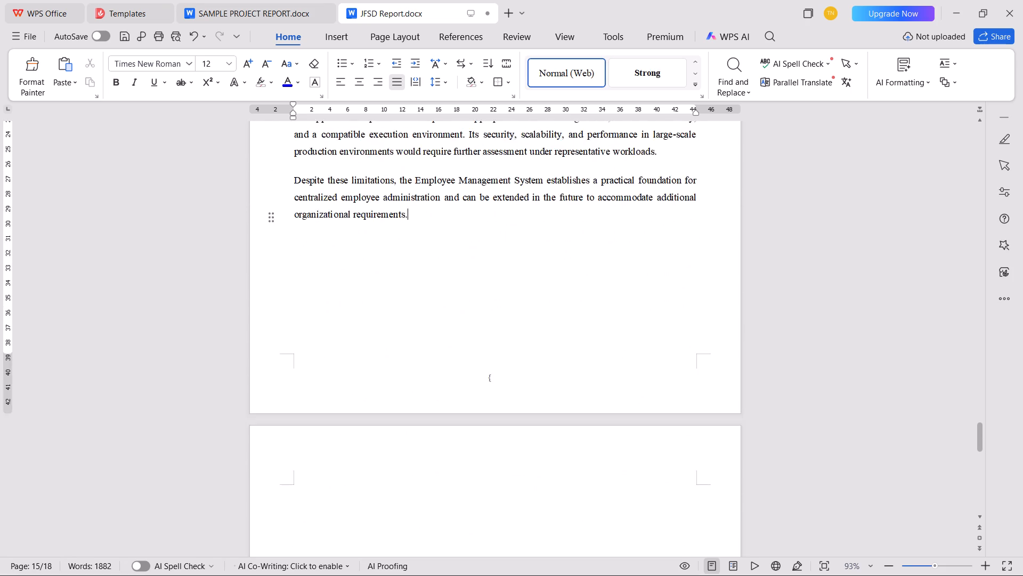
{"action": "scroll", "coordinate": [435, 436], "scroll_direction": "up", "scroll_amount": 1}
{"action": "key", "text": "Delete"}
{"action": "scroll", "coordinate": [435, 436], "scroll_direction": "down", "scroll_amount": 6}
{"action": "key", "text": "Delete"}
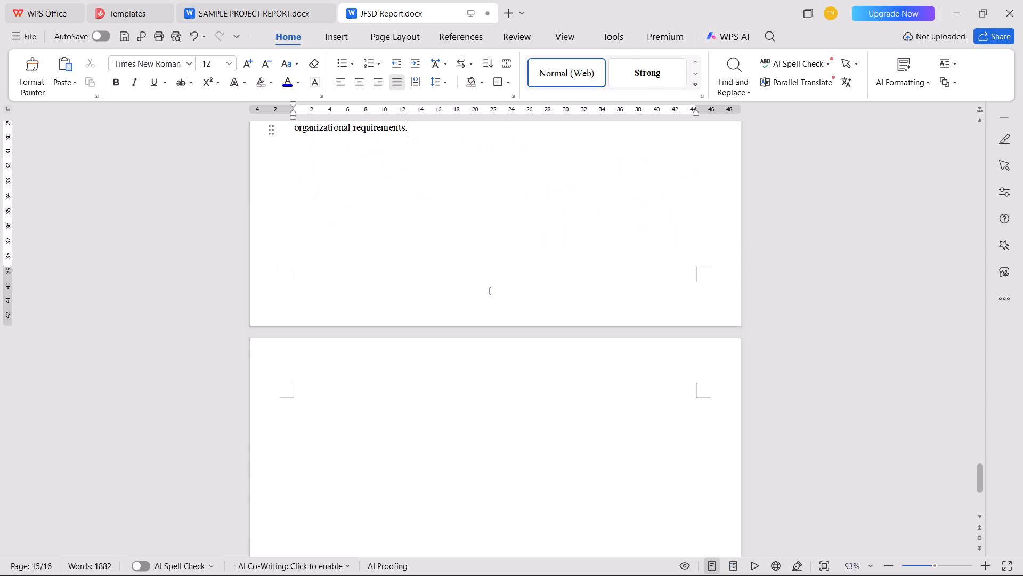
{"action": "scroll", "coordinate": [435, 436], "scroll_direction": "up", "scroll_amount": 2}
{"action": "key", "text": "Delete"}
{"action": "scroll", "coordinate": [435, 436], "scroll_direction": "down", "scroll_amount": 6}
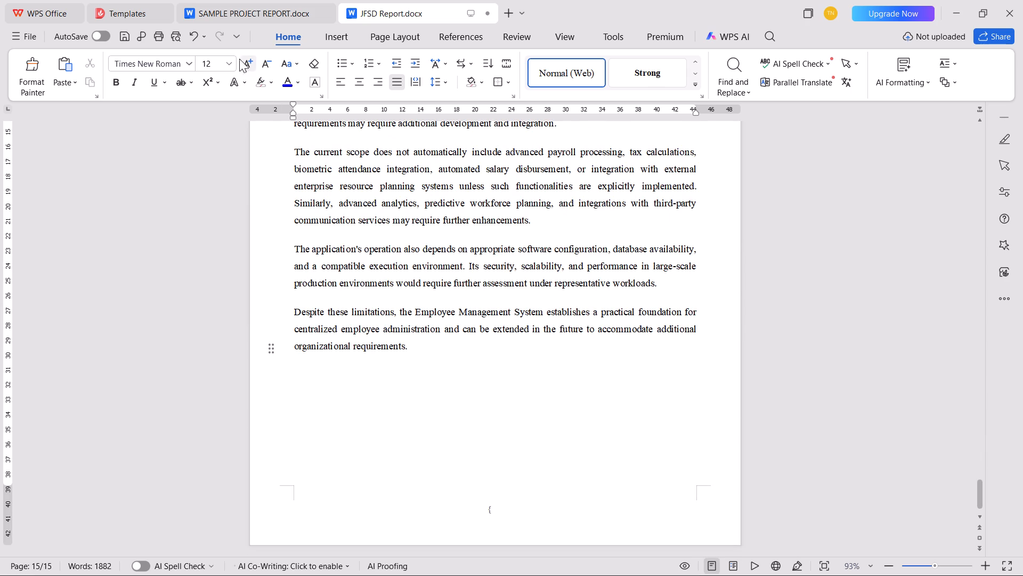
Insert a blank page after the end of Chapter 1.
{"action": "left_click", "coordinate": [348, 37]}
{"action": "left_click", "coordinate": [29, 83]}
{"action": "left_click", "coordinate": [44, 106]}
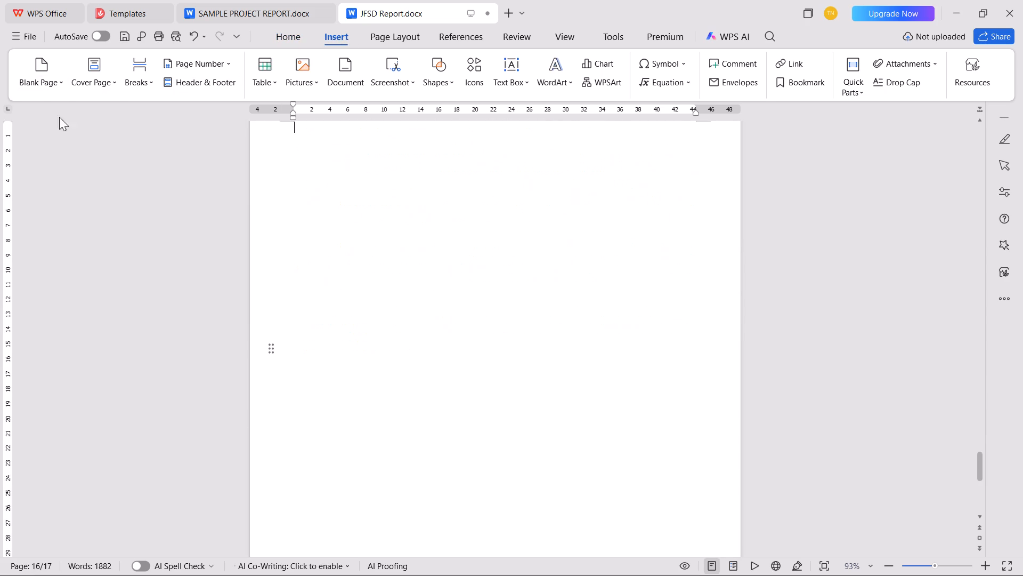
{"action": "key", "text": "alt+Tab"}
{"action": "scroll", "coordinate": [375, 308], "scroll_direction": "down", "scroll_amount": 5}
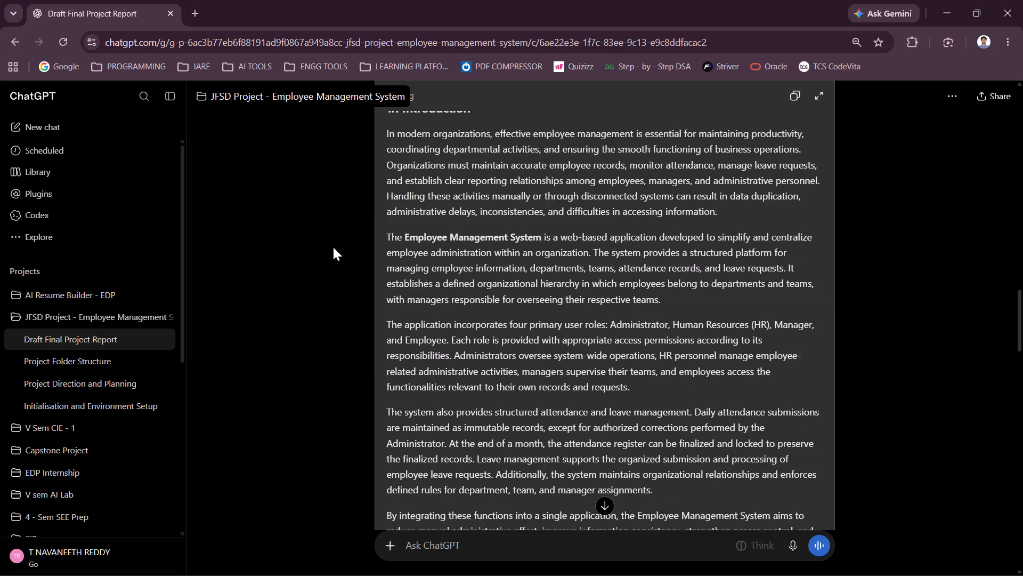
{"action": "left_click", "coordinate": [333, 247]}
{"action": "key", "text": "alt+Tab"}
{"action": "left_click", "coordinate": [227, 0]}
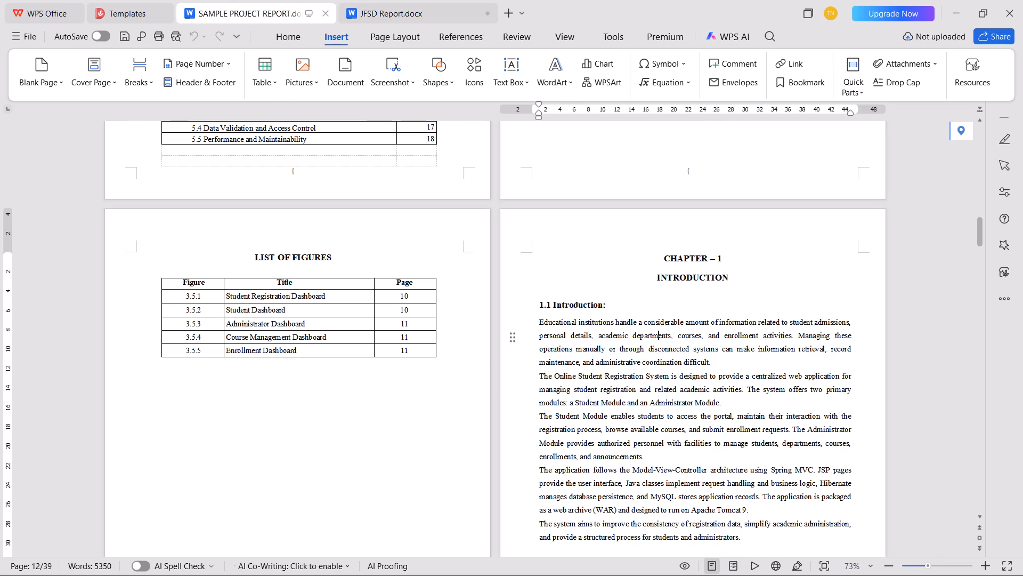
{"action": "scroll", "coordinate": [383, 267], "scroll_direction": "down", "scroll_amount": 11}
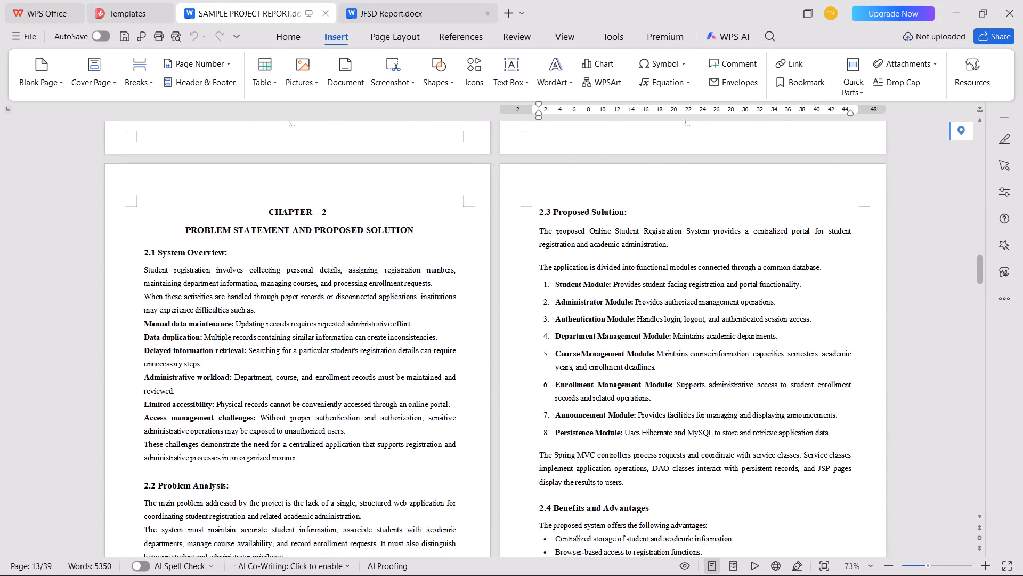
{"action": "scroll", "coordinate": [265, 270], "scroll_direction": "up", "scroll_amount": 6}
{"action": "scroll", "coordinate": [265, 270], "scroll_direction": "down", "scroll_amount": 4}
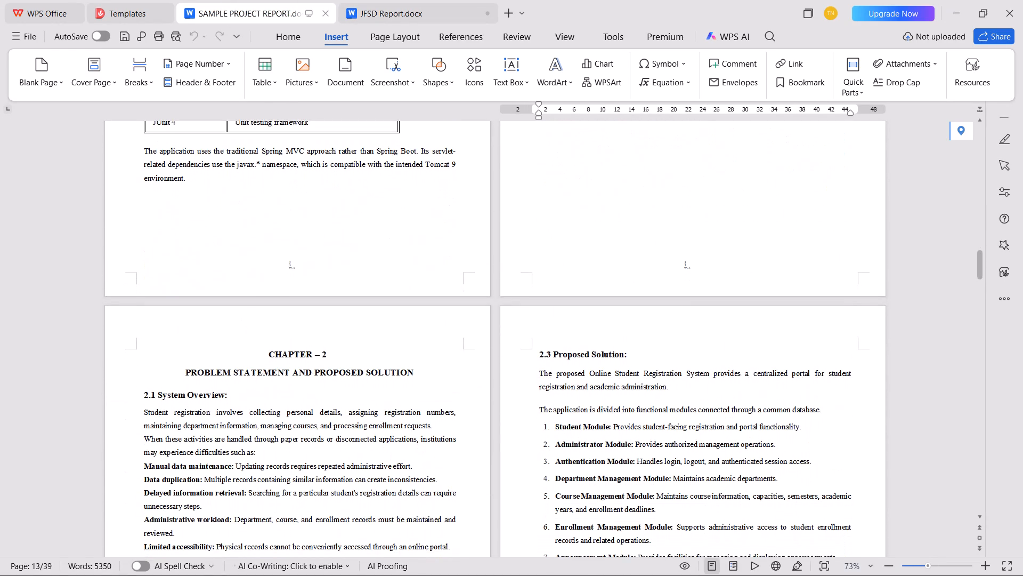
{"action": "left_click_drag", "start_coordinate": [270, 352], "coordinate": [421, 368]}
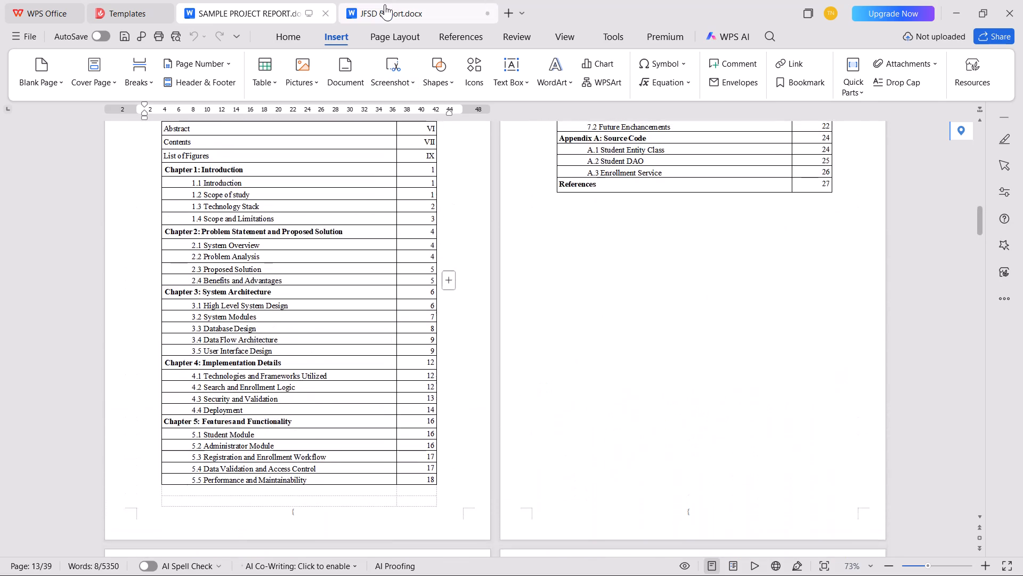
{"action": "left_click", "coordinate": [384, 5]}
{"action": "scroll", "coordinate": [346, 176], "scroll_direction": "up", "scroll_amount": 18}
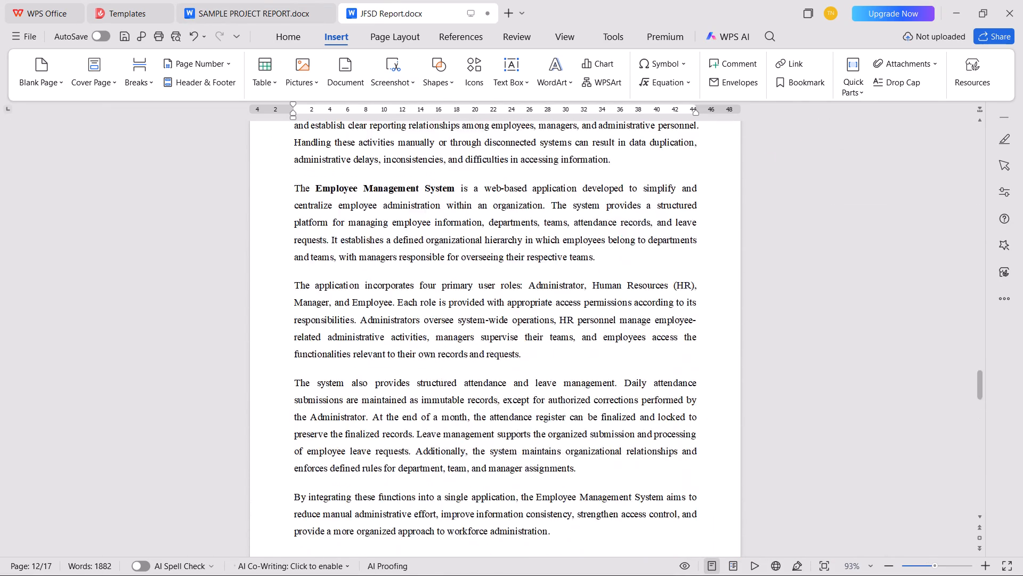
{"action": "scroll", "coordinate": [385, 202], "scroll_direction": "up", "scroll_amount": 9}
{"action": "scroll", "coordinate": [385, 202], "scroll_direction": "down", "scroll_amount": 1}
{"action": "key", "text": "alt+Tab"}
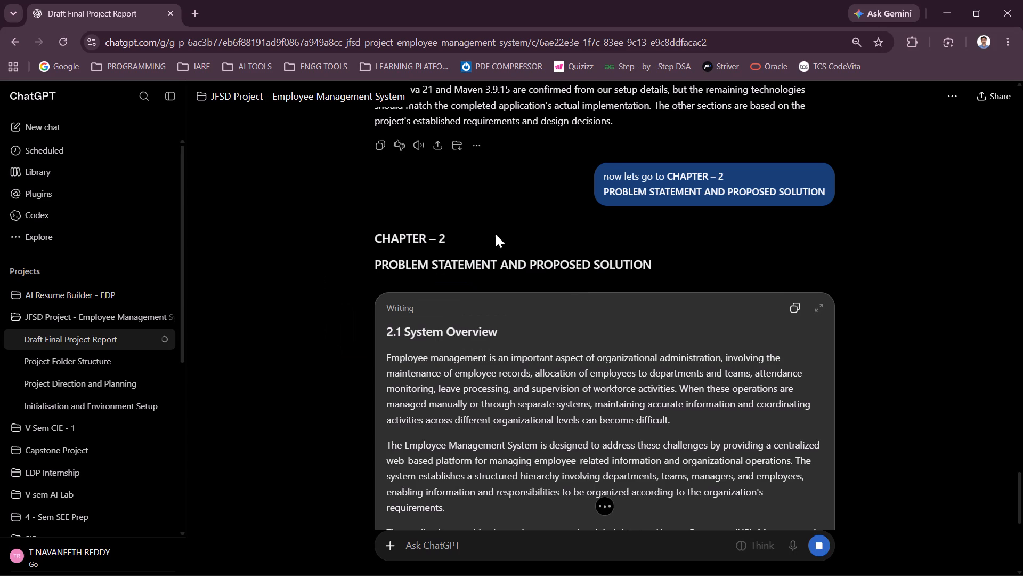
{"action": "left_click", "coordinate": [425, 269]}
{"action": "key", "text": "alt+Tab"}
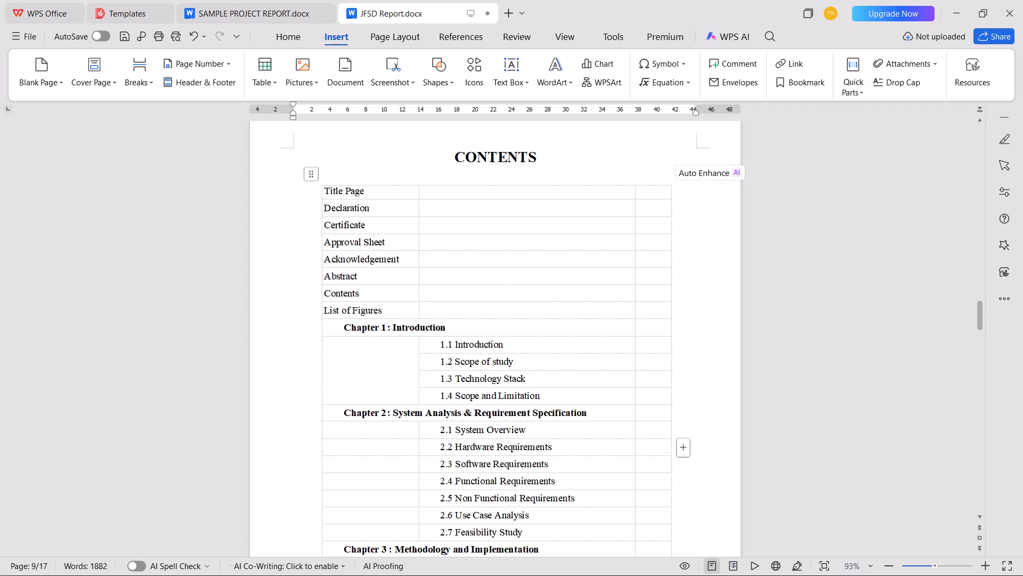
{"action": "left_click", "coordinate": [603, 412]}
{"action": "key", "text": "ctrl+BackSpace"}
{"action": "key", "text": "ctrl+BackSpace"}
{"action": "key", "text": "ctrl+BackSpace"}
{"action": "key", "text": "ctrl+BackSpace"}
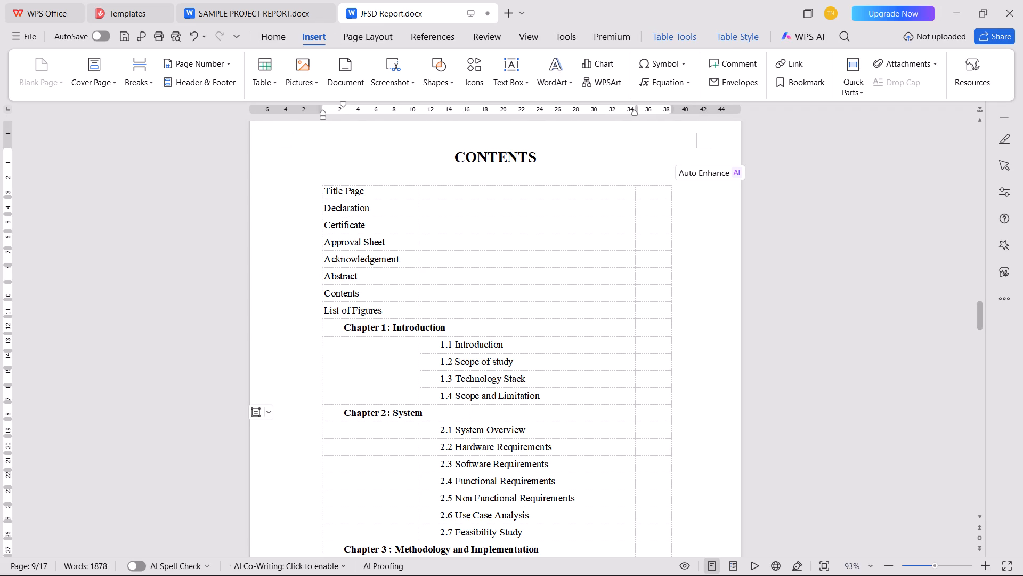
{"action": "key", "text": "ctrl+BackSpace"}
{"action": "type", "text": "Problem Statement and Proposed Solution"}
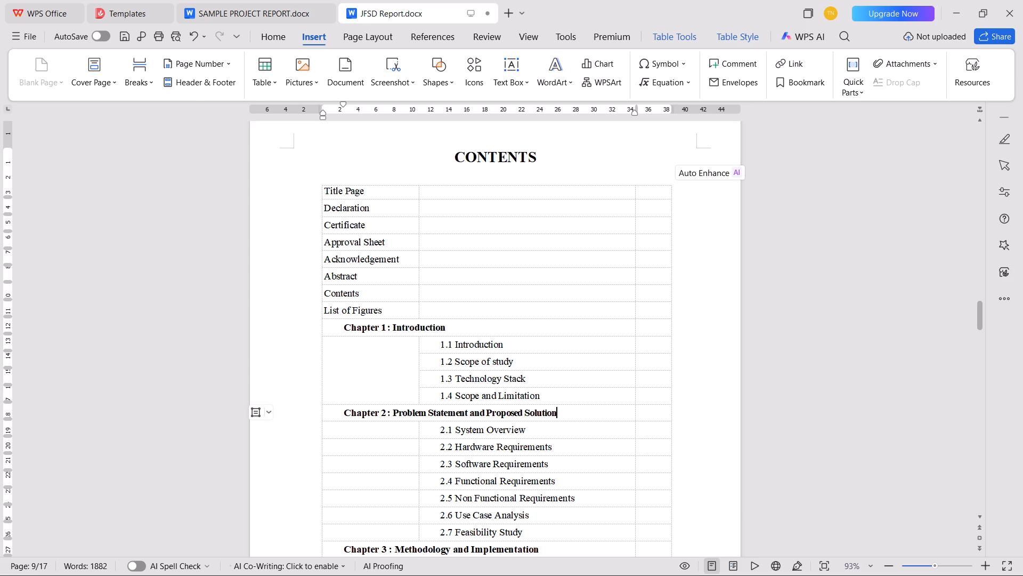
Check the section 2.2 heading in the ChatGPT draft and rename contents entry 2.2 as Problem Analysis.
{"action": "key", "text": "alt+Tab"}
{"action": "scroll", "coordinate": [481, 342], "scroll_direction": "down", "scroll_amount": 1}
{"action": "scroll", "coordinate": [476, 342], "scroll_direction": "up", "scroll_amount": 1}
{"action": "scroll", "coordinate": [471, 342], "scroll_direction": "down", "scroll_amount": 5}
{"action": "scroll", "coordinate": [423, 335], "scroll_direction": "down", "scroll_amount": 1}
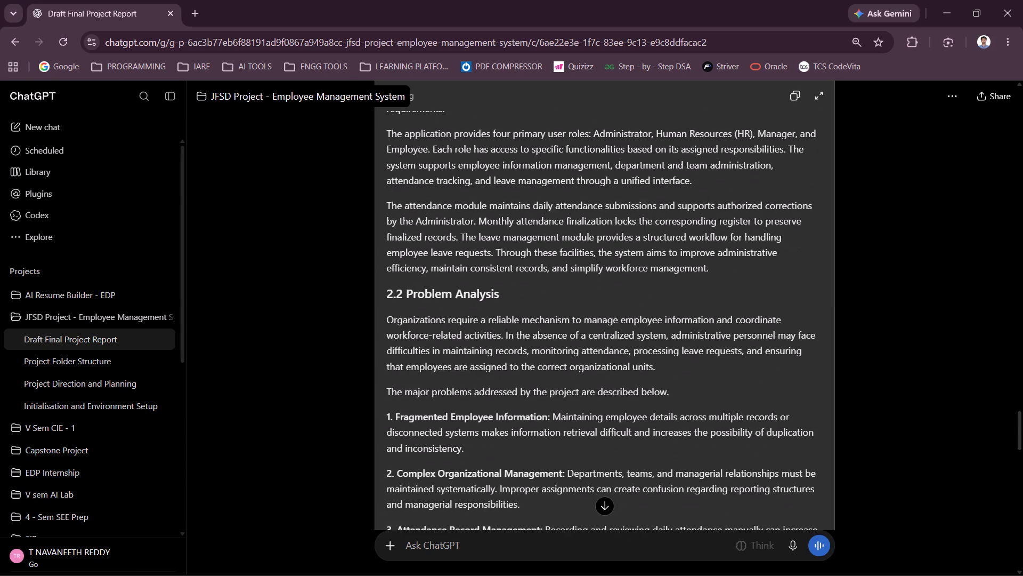
{"action": "key", "text": "alt+Tab"}
{"action": "left_click", "coordinate": [561, 450]}
{"action": "key", "text": "ctrl+BackSpace"}
{"action": "key", "text": "ctrl+BackSpace"}
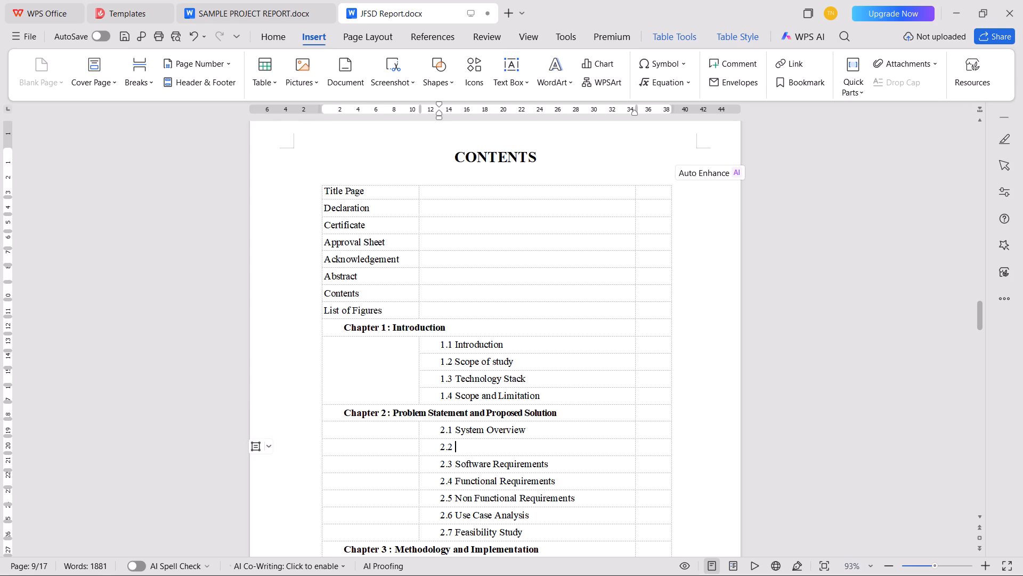
{"action": "type", "text": "Problem N"}
{"action": "key", "text": "BackSpace"}
{"action": "type", "text": "Analysis"}
{"action": "key", "text": "ctrl+Tab"}
{"action": "key", "text": "ctrl+Tab"}
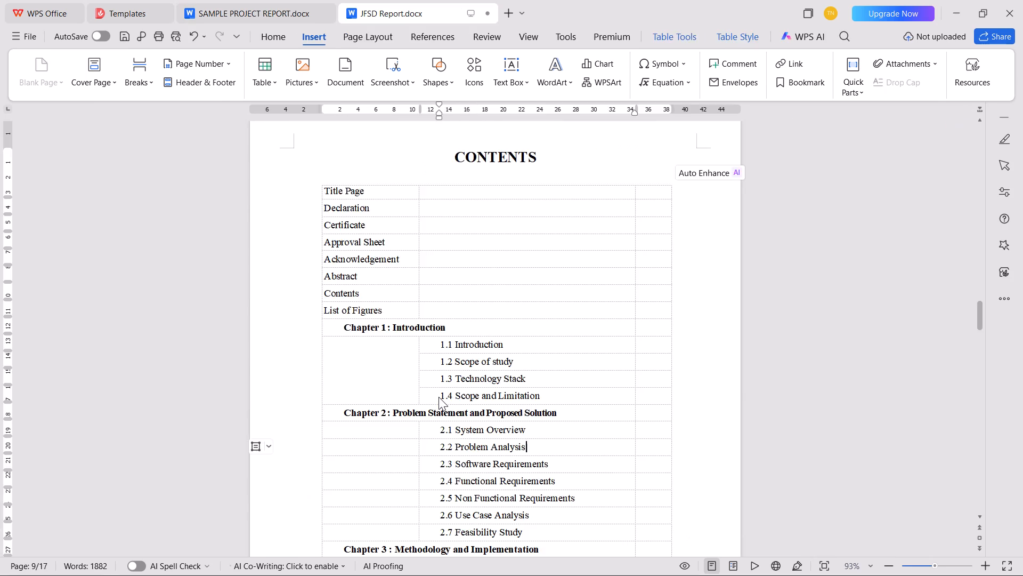
Check the section 2.3 heading in the ChatGPT draft and rename contents entry 2.3 as Proposed Solution.
{"action": "key", "text": "alt+Tab"}
{"action": "scroll", "coordinate": [413, 394], "scroll_direction": "down", "scroll_amount": 5}
{"action": "scroll", "coordinate": [366, 385], "scroll_direction": "down", "scroll_amount": 3}
{"action": "key", "text": "alt+Tab"}
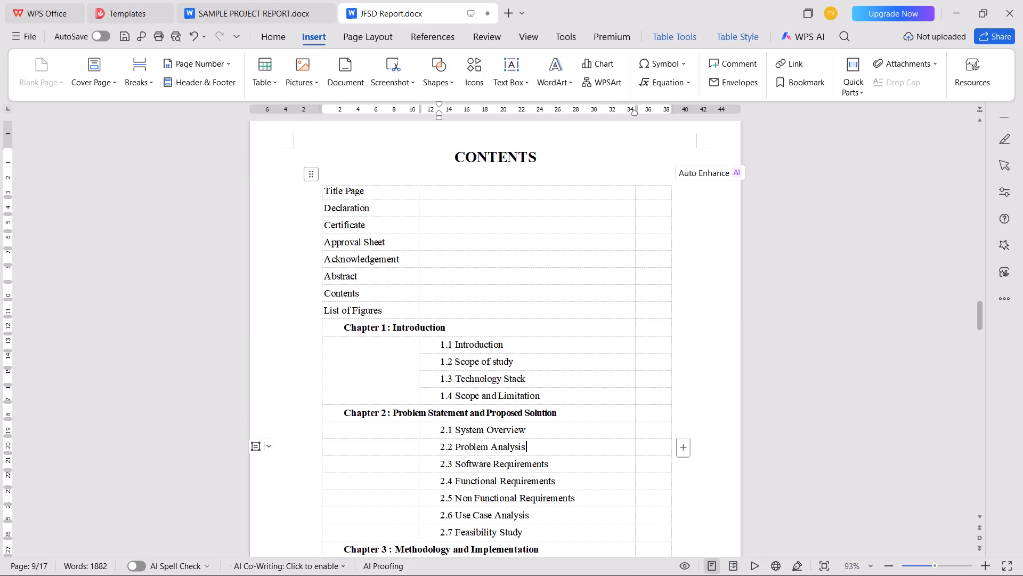
{"action": "left_click", "coordinate": [554, 466]}
{"action": "key", "text": "ctrl+BackSpace"}
{"action": "key", "text": "ctrl+BackSpace"}
{"action": "type", "text": "Proposed Solution"}
Check the section 2.4 heading in the ChatGPT draft and rename contents entry 2.4 as Benefits and Advantages.
{"action": "key", "text": "alt+Tab"}
{"action": "scroll", "coordinate": [330, 475], "scroll_direction": "down", "scroll_amount": 8}
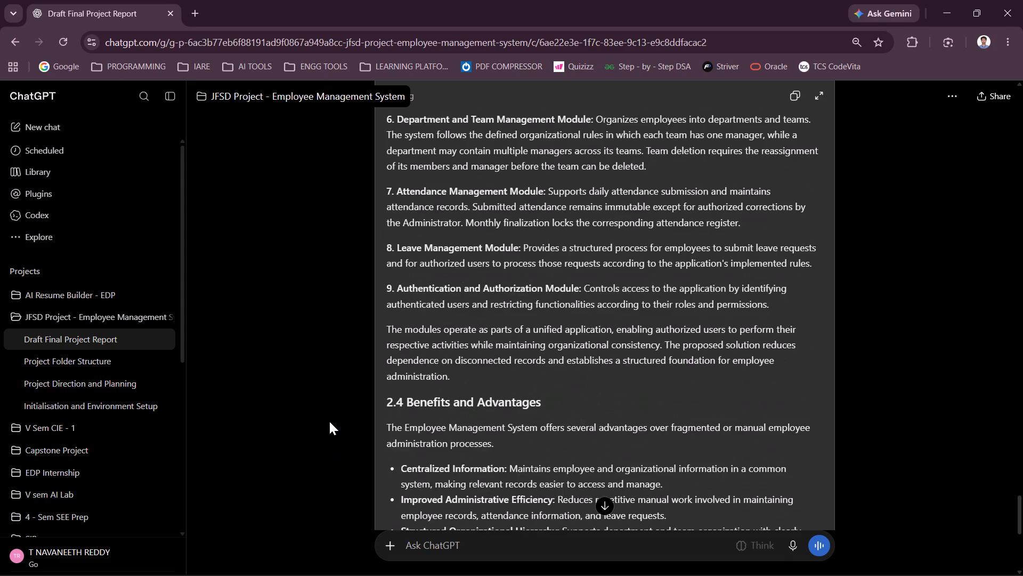
{"action": "key", "text": "alt+Tab"}
{"action": "left_click", "coordinate": [579, 482]}
{"action": "key", "text": "ctrl+BackSpace"}
{"action": "key", "text": "ctrl+BackSpace"}
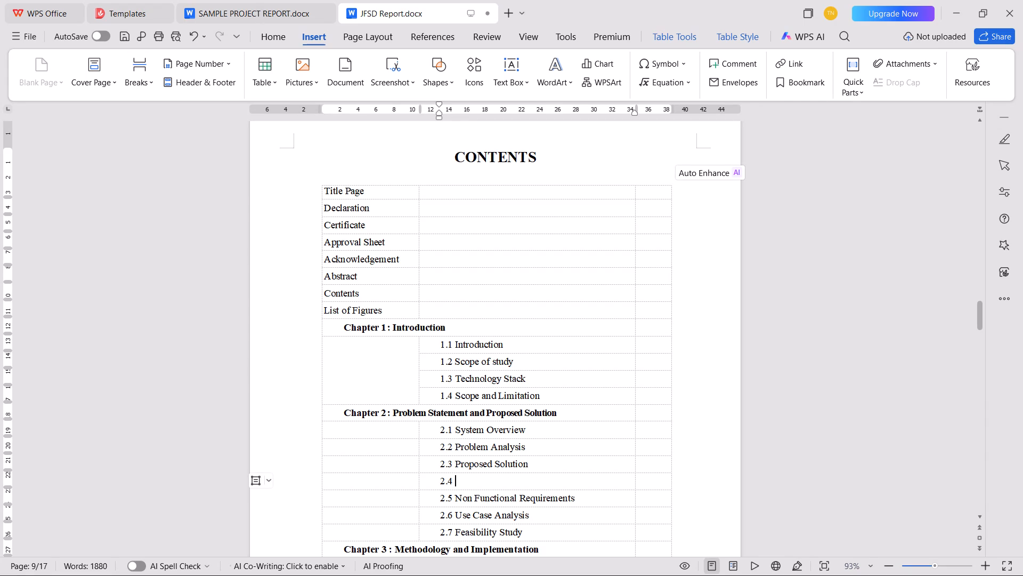
{"action": "key", "text": "shift+d"}
{"action": "key", "text": "shift+BackSpace"}
{"action": "type", "text": "Benefits and Advantages"}
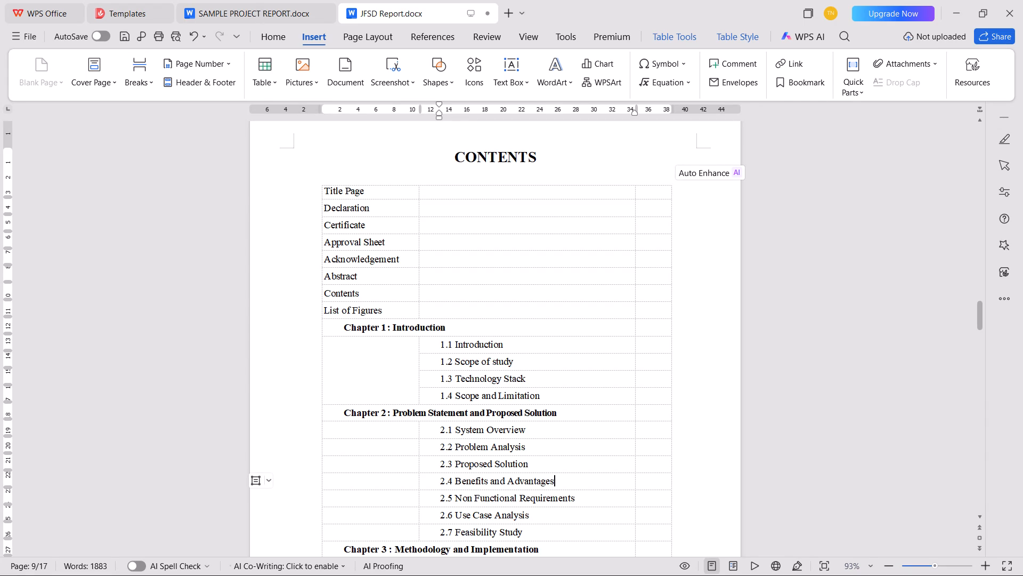
Check where the ChatGPT draft ends, delete the entire contents rows 2.5 to 2.7 in the JFSD Report, and save.
{"action": "key", "text": "alt+Tab"}
{"action": "scroll", "coordinate": [407, 397], "scroll_direction": "down", "scroll_amount": 6}
{"action": "scroll", "coordinate": [356, 385], "scroll_direction": "down", "scroll_amount": 1}
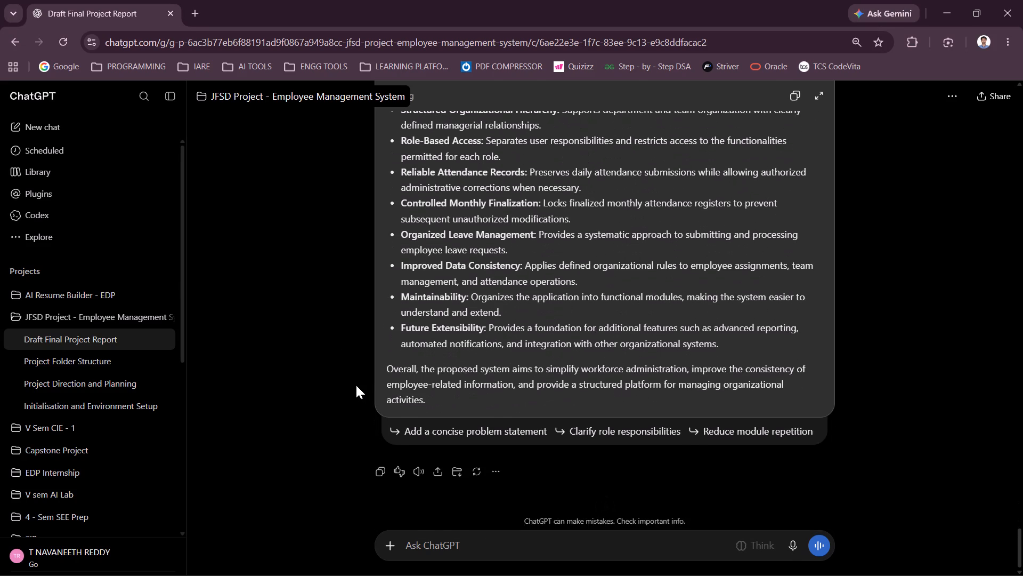
{"action": "key", "text": "alt+Tab"}
{"action": "left_click_drag", "start_coordinate": [432, 496], "coordinate": [439, 523]}
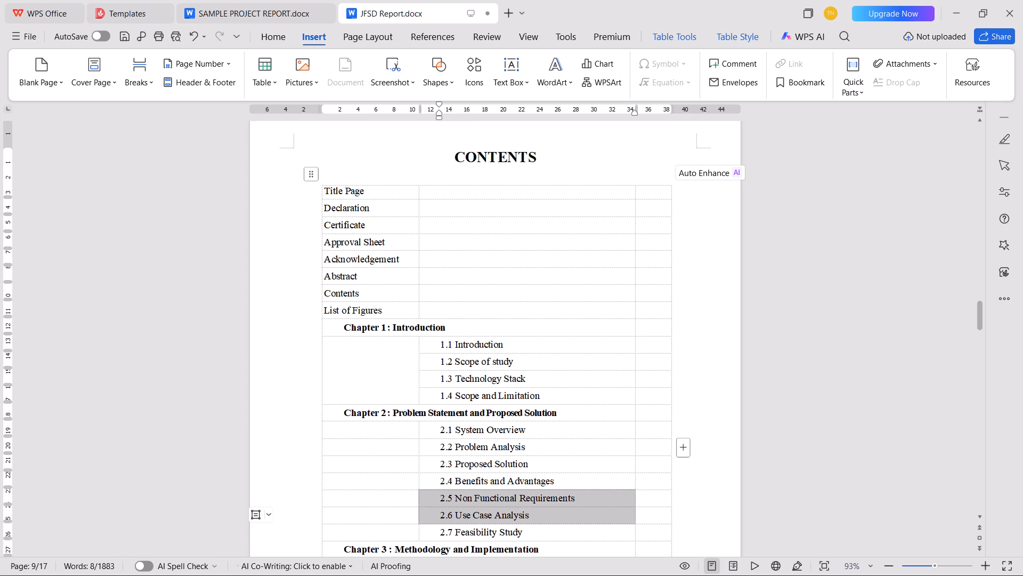
{"action": "left_click_drag", "start_coordinate": [439, 523], "coordinate": [645, 530]}
{"action": "right_click", "coordinate": [645, 529]}
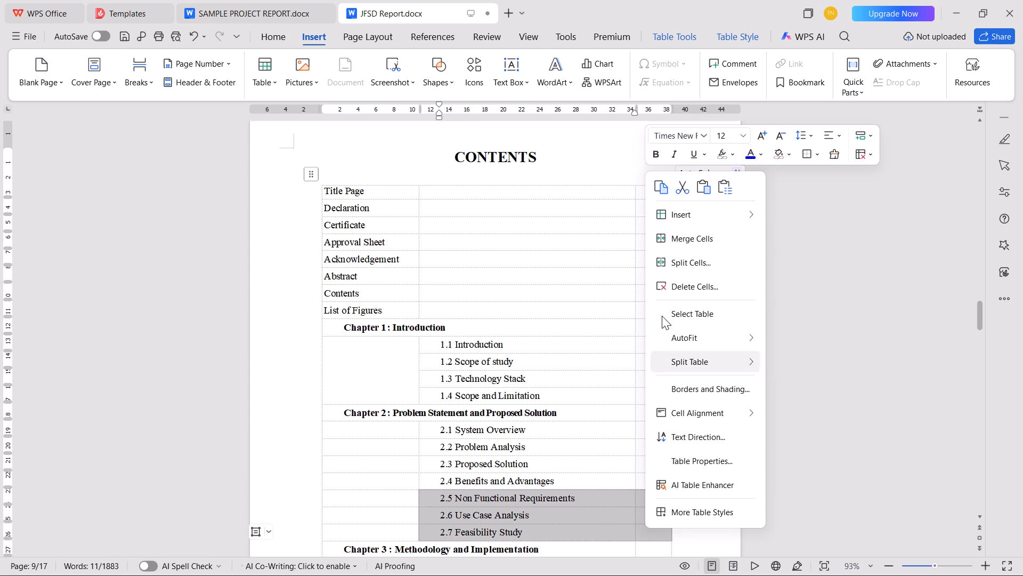
{"action": "left_click", "coordinate": [673, 284]}
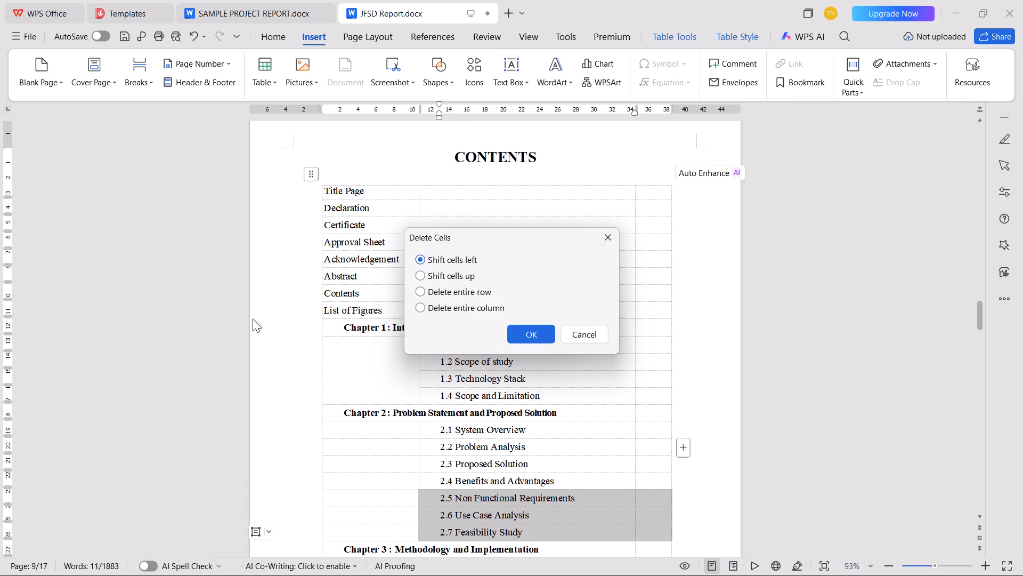
{"action": "left_click", "coordinate": [418, 291]}
{"action": "left_click", "coordinate": [542, 332]}
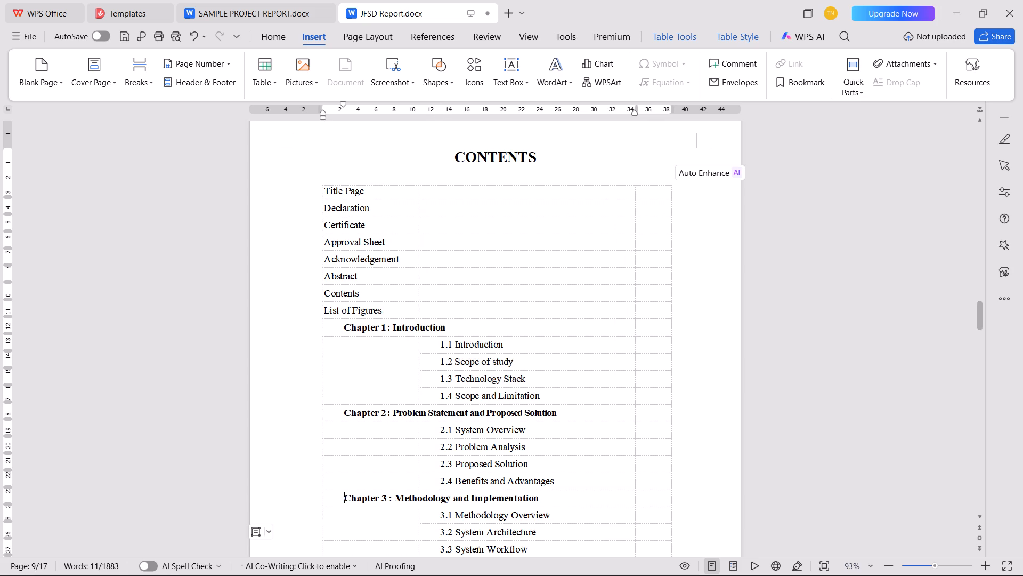
{"action": "scroll", "coordinate": [434, 394], "scroll_direction": "down", "scroll_amount": 2}
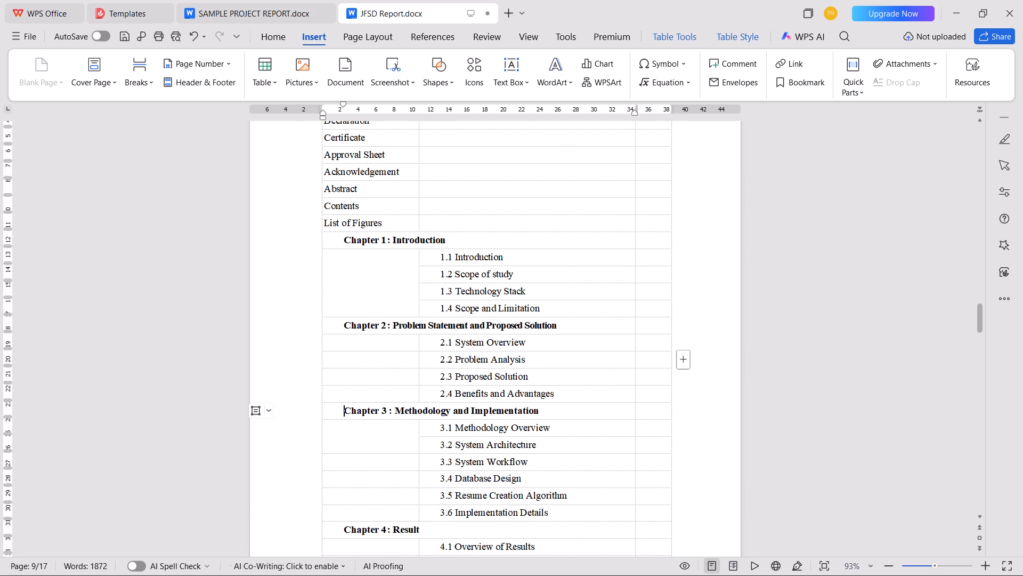
{"action": "key", "text": "ctrl+s"}
Remove the surplus blank page at the end of the report, leaving one empty page after Chapter 1, and save.
{"action": "left_click_drag", "start_coordinate": [977, 317], "coordinate": [973, 526]}
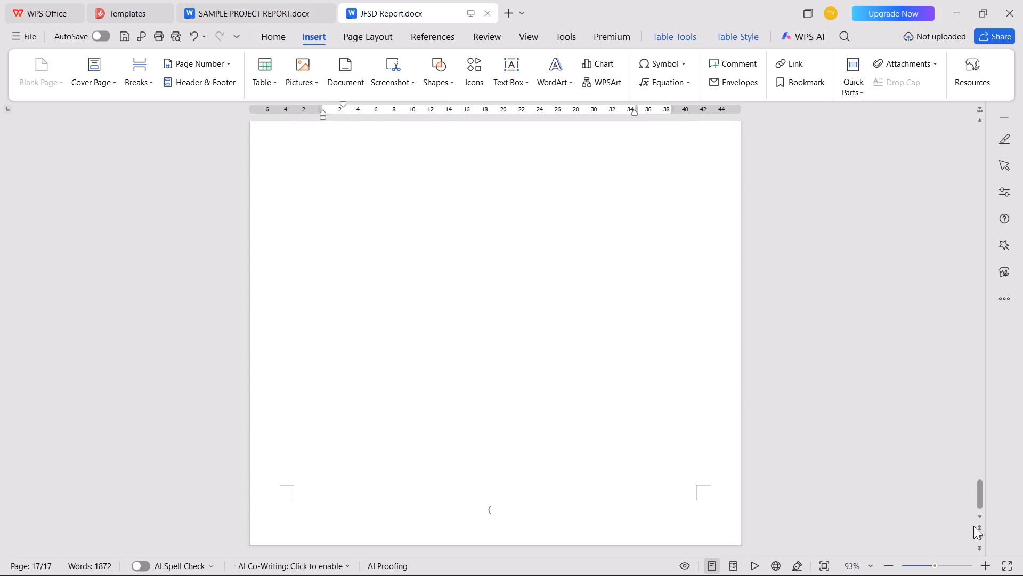
{"action": "left_click_drag", "start_coordinate": [973, 526], "coordinate": [982, 528]}
{"action": "scroll", "coordinate": [434, 423], "scroll_direction": "up", "scroll_amount": 9}
{"action": "left_click", "coordinate": [419, 410]}
{"action": "scroll", "coordinate": [419, 410], "scroll_direction": "up", "scroll_amount": 4}
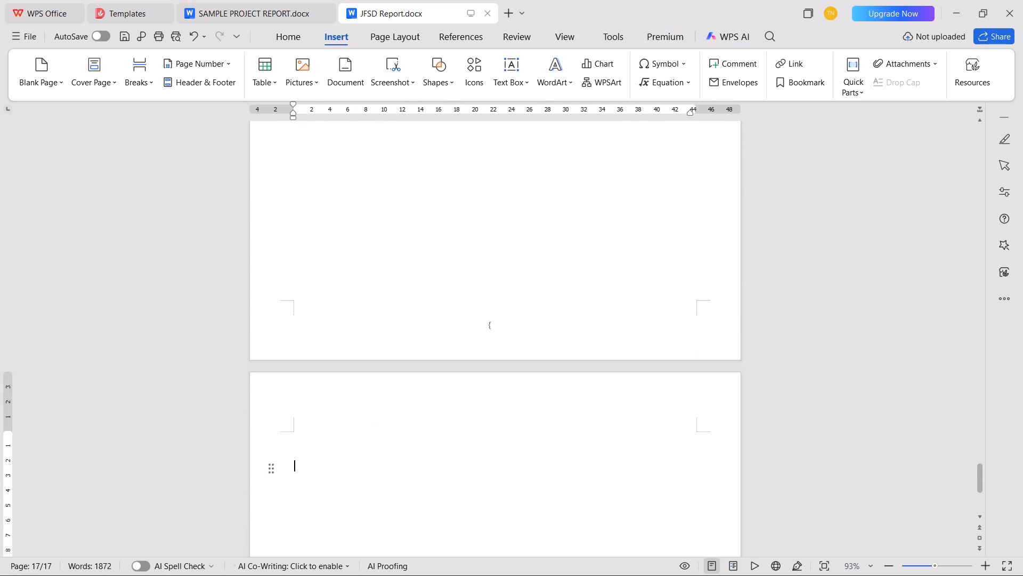
{"action": "scroll", "coordinate": [419, 410], "scroll_direction": "up", "scroll_amount": 20}
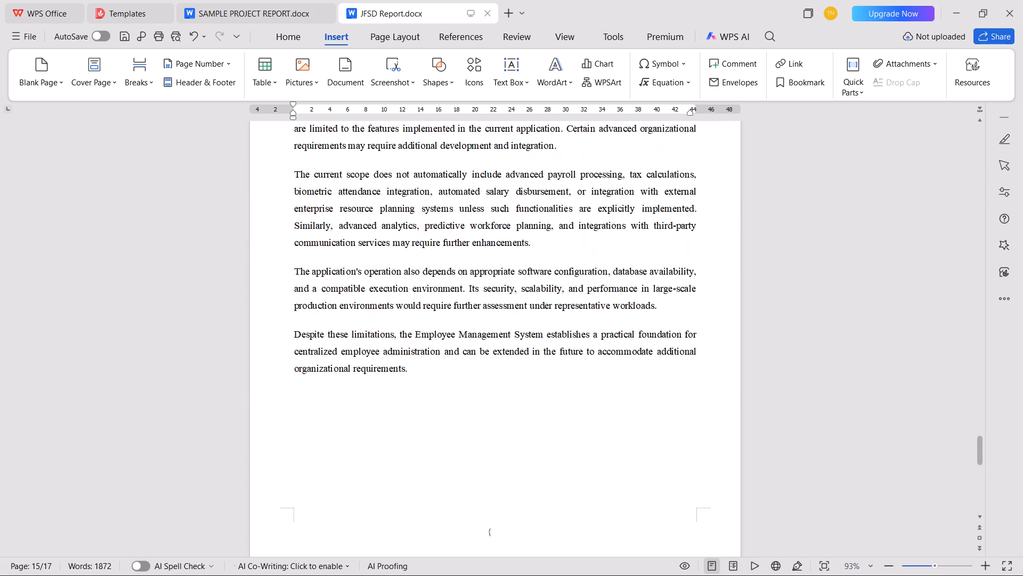
{"action": "scroll", "coordinate": [419, 410], "scroll_direction": "down", "scroll_amount": 7}
{"action": "key", "text": "BackSpace"}
{"action": "scroll", "coordinate": [495, 415], "scroll_direction": "up", "scroll_amount": 7}
{"action": "scroll", "coordinate": [491, 406], "scroll_direction": "down", "scroll_amount": 13}
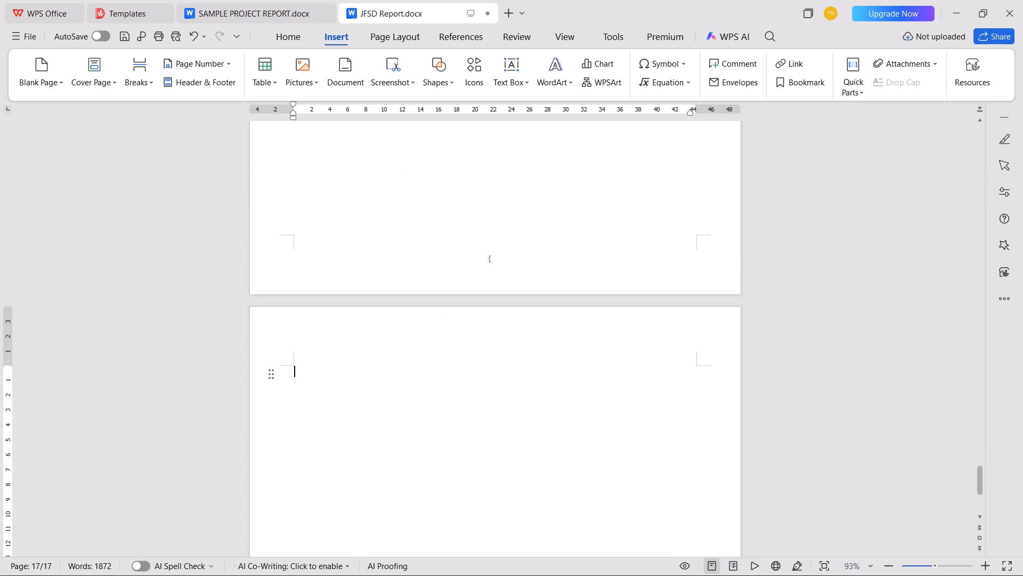
{"action": "key", "text": "BackSpace"}
{"action": "scroll", "coordinate": [488, 405], "scroll_direction": "up", "scroll_amount": 2}
{"action": "scroll", "coordinate": [488, 405], "scroll_direction": "down", "scroll_amount": 7}
{"action": "left_click", "coordinate": [426, 426]}
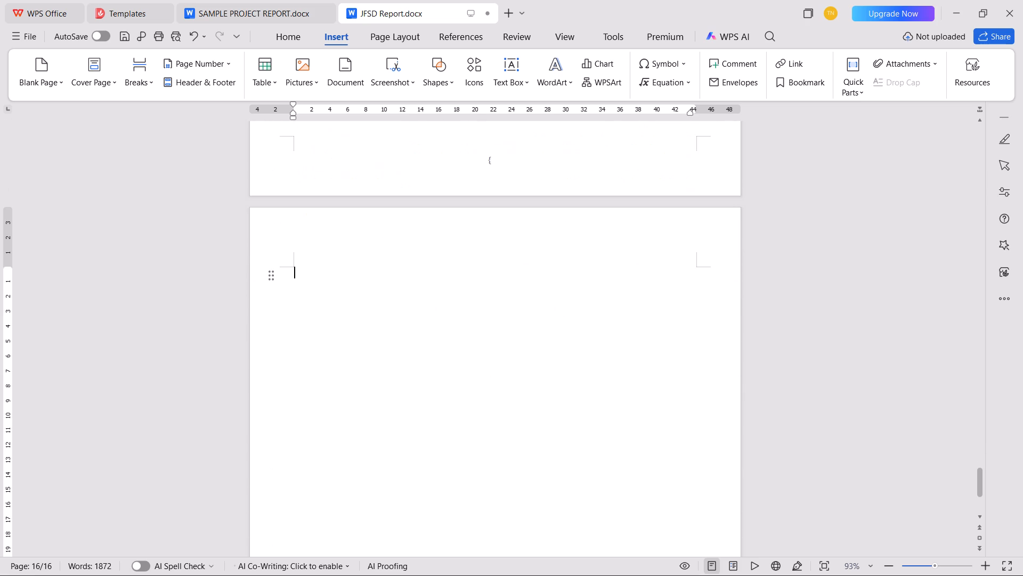
{"action": "scroll", "coordinate": [426, 426], "scroll_direction": "down", "scroll_amount": 5}
{"action": "scroll", "coordinate": [426, 426], "scroll_direction": "up", "scroll_amount": 8}
{"action": "key", "text": "Right"}
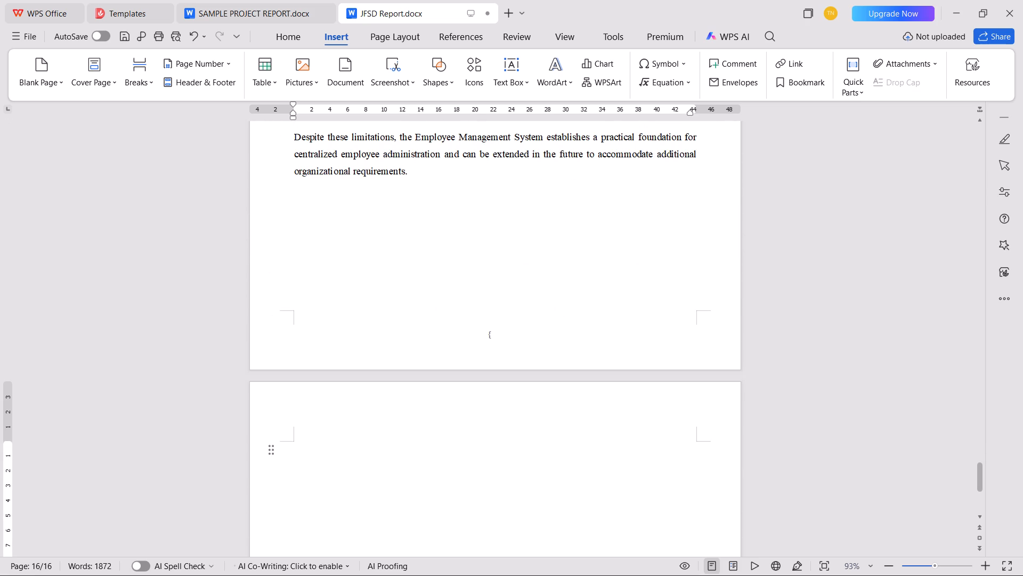
{"action": "key", "text": "Left"}
{"action": "key", "text": "Right"}
{"action": "key", "text": "ctrl+s"}
Copy the whole Chapter 2 draft from ChatGPT and paste it onto the blank page after Chapter 1.
{"action": "scroll", "coordinate": [345, 170], "scroll_direction": "up", "scroll_amount": 1}
{"action": "key", "text": "alt+Tab"}
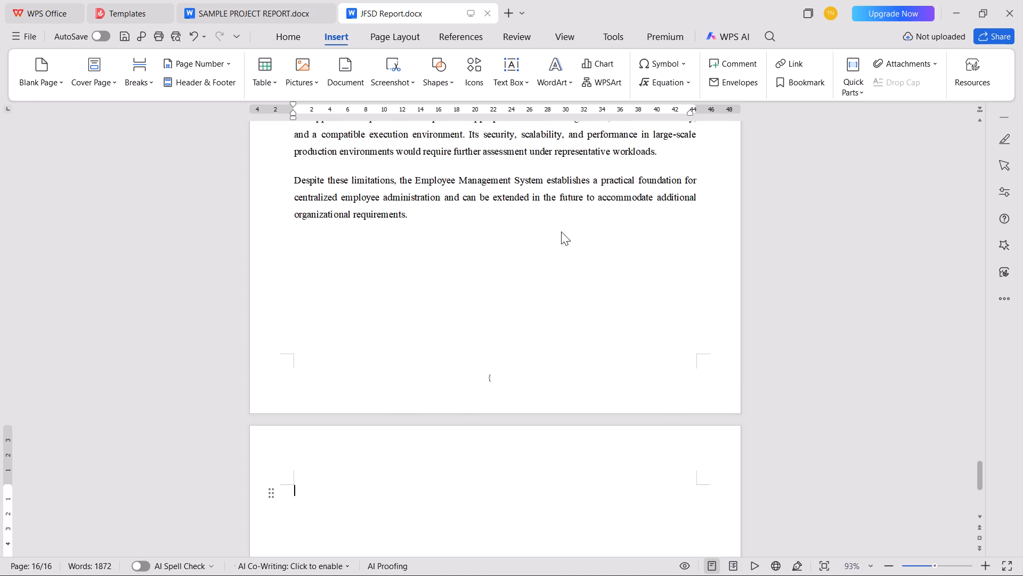
{"action": "left_click", "coordinate": [800, 96]}
{"action": "key", "text": "alt+Tab"}
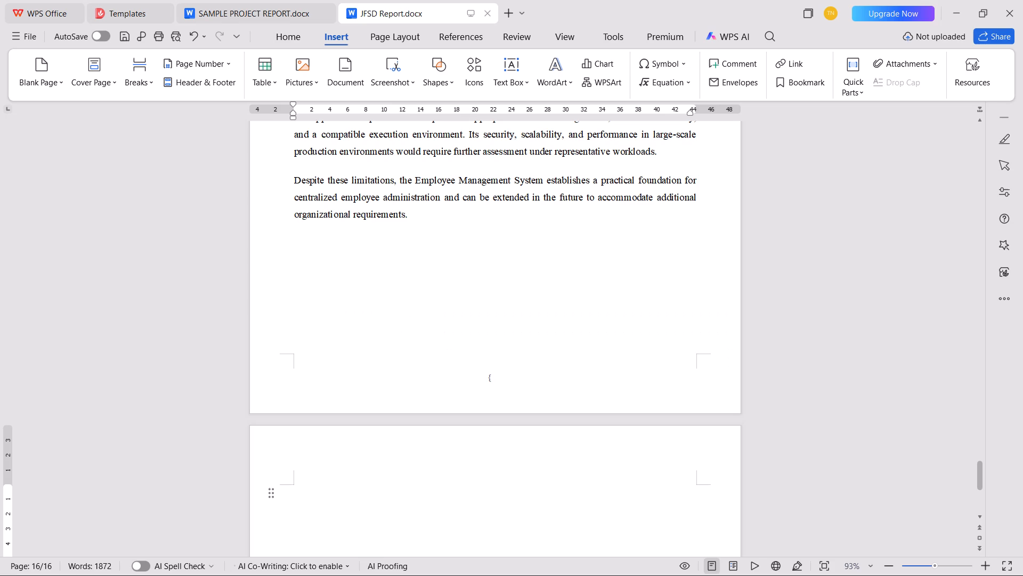
{"action": "key", "text": "ctrl+v"}
Delete the empty bullets before and after the Future Extensibility item at the end of the pasted chapter.
{"action": "left_click", "coordinate": [375, 474]}
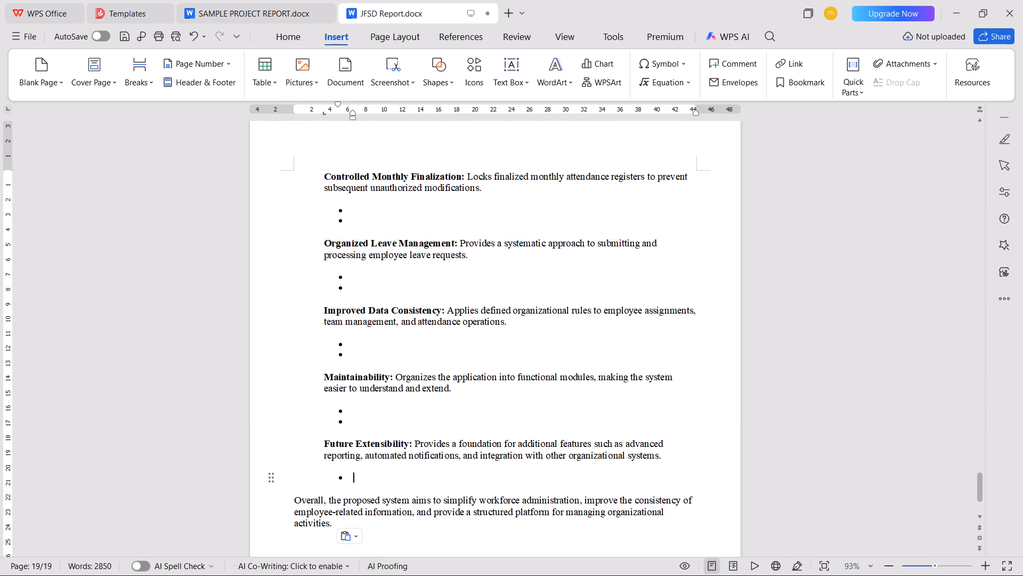
{"action": "key", "text": "BackSpace"}
{"action": "key", "text": "BackSpace"}
{"action": "key", "text": "BackSpace"}
{"action": "left_click", "coordinate": [374, 426]}
{"action": "key", "text": "BackSpace"}
{"action": "key", "text": "BackSpace"}
{"action": "key", "text": "BackSpace"}
{"action": "key", "text": "BackSpace"}
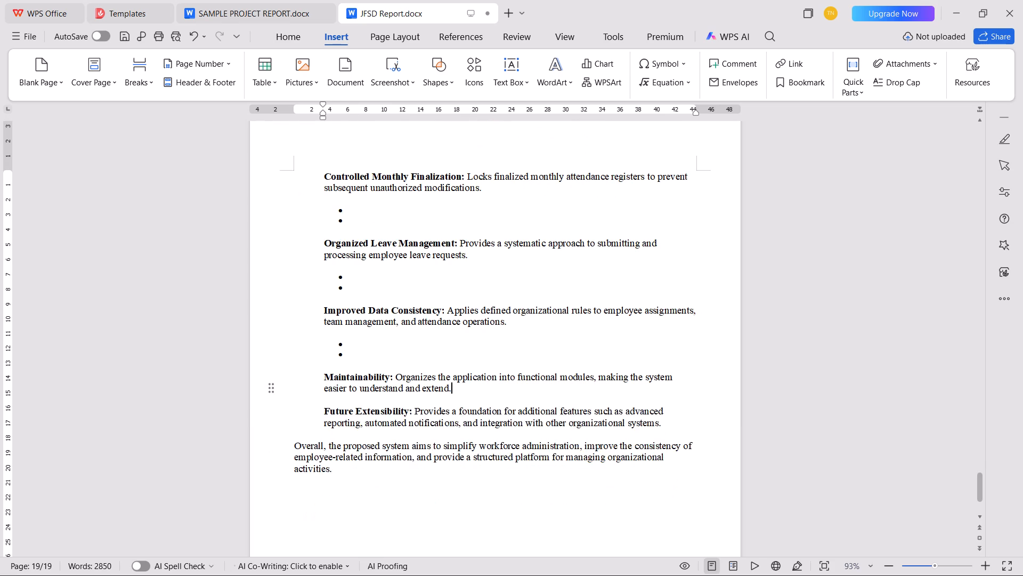
Insert the line "CHAPTER - 2" above the 2.1 System Overview heading, followed by a new line.
{"action": "scroll", "coordinate": [380, 406], "scroll_direction": "up", "scroll_amount": 11}
{"action": "scroll", "coordinate": [373, 397], "scroll_direction": "down", "scroll_amount": 2}
{"action": "scroll", "coordinate": [373, 397], "scroll_direction": "up", "scroll_amount": 19}
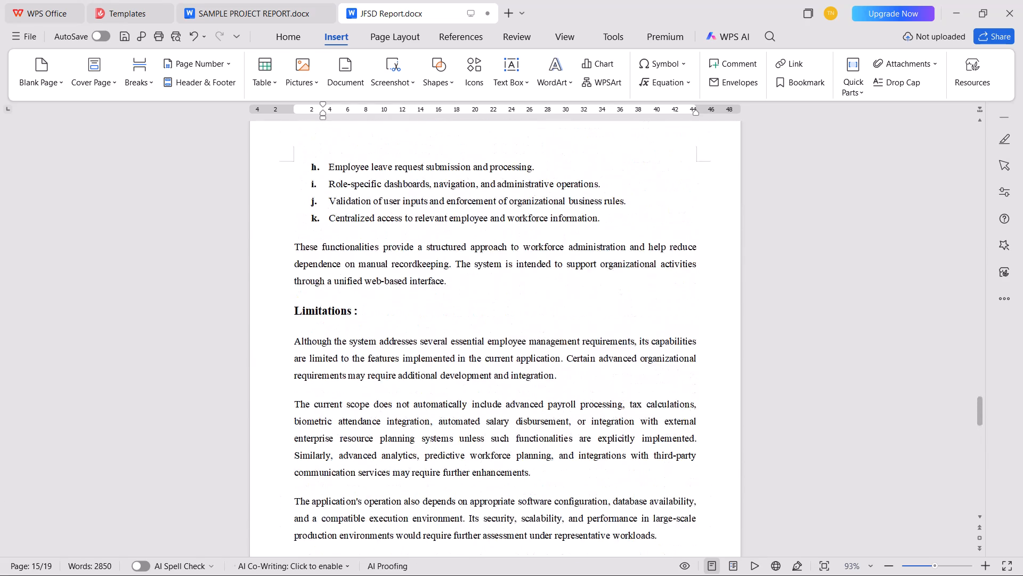
{"action": "scroll", "coordinate": [373, 397], "scroll_direction": "up", "scroll_amount": 3}
{"action": "scroll", "coordinate": [373, 397], "scroll_direction": "down", "scroll_amount": 12}
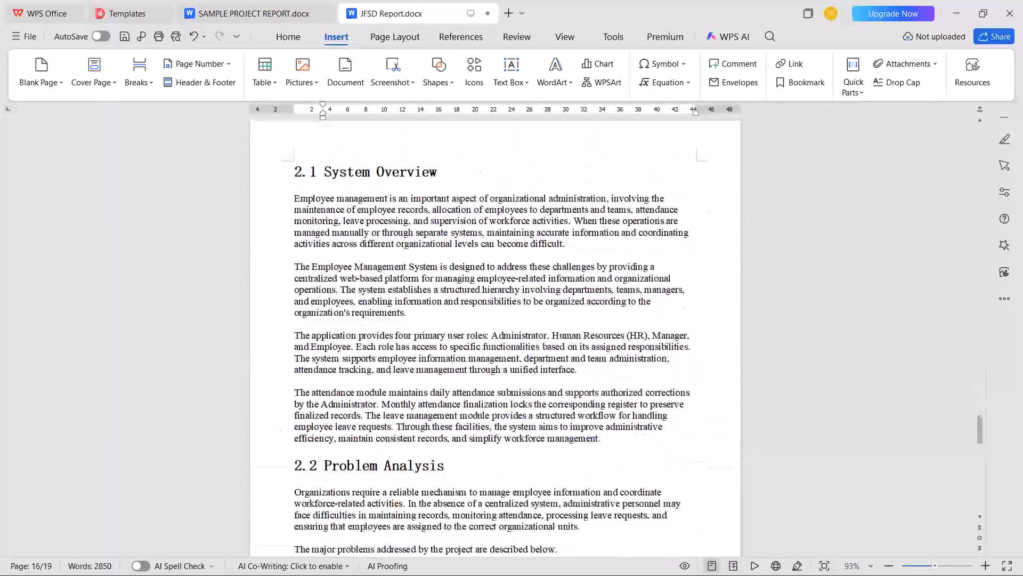
{"action": "scroll", "coordinate": [350, 370], "scroll_direction": "up", "scroll_amount": 4}
{"action": "left_click", "coordinate": [319, 232]}
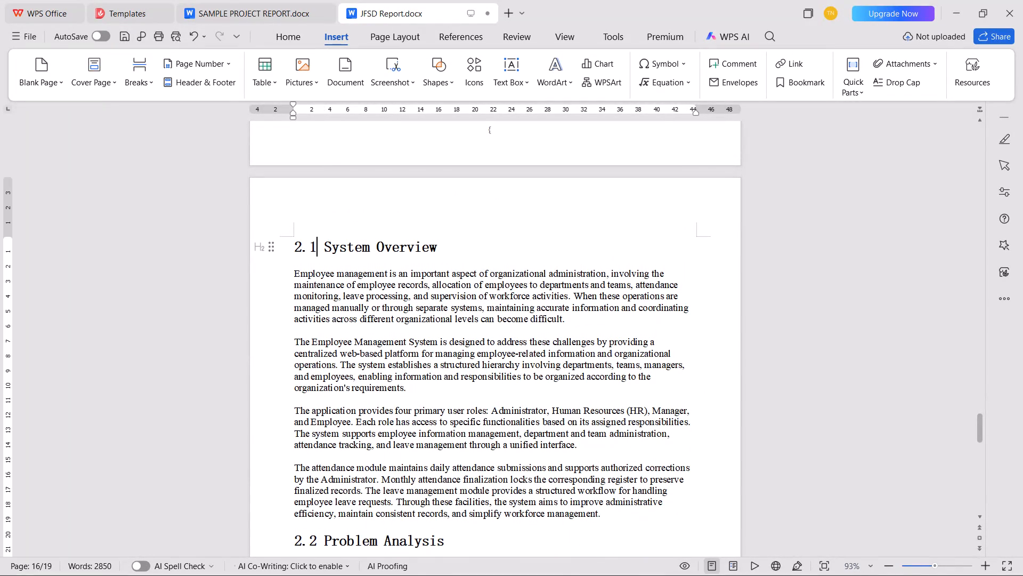
{"action": "key", "text": "Left"}
{"action": "key", "text": "Left"}
{"action": "key", "text": "Left"}
{"action": "key", "text": "Return"}
{"action": "key", "text": "Up"}
{"action": "type", "text": "CHAPTER - 2"}
{"action": "key", "text": "Return"}
Copy the title PROBLEM STATEMENT AND PROPOSED SOLUTION from ChatGPT, paste it below the CHAPTER - 2 line, and remove its leading indentation.
{"action": "key", "text": "alt+Tab"}
{"action": "scroll", "coordinate": [414, 242], "scroll_direction": "up", "scroll_amount": 2}
{"action": "scroll", "coordinate": [400, 253], "scroll_direction": "down", "scroll_amount": 2}
{"action": "scroll", "coordinate": [384, 266], "scroll_direction": "up", "scroll_amount": 2}
{"action": "scroll", "coordinate": [346, 292], "scroll_direction": "down", "scroll_amount": 1}
{"action": "scroll", "coordinate": [336, 299], "scroll_direction": "up", "scroll_amount": 3}
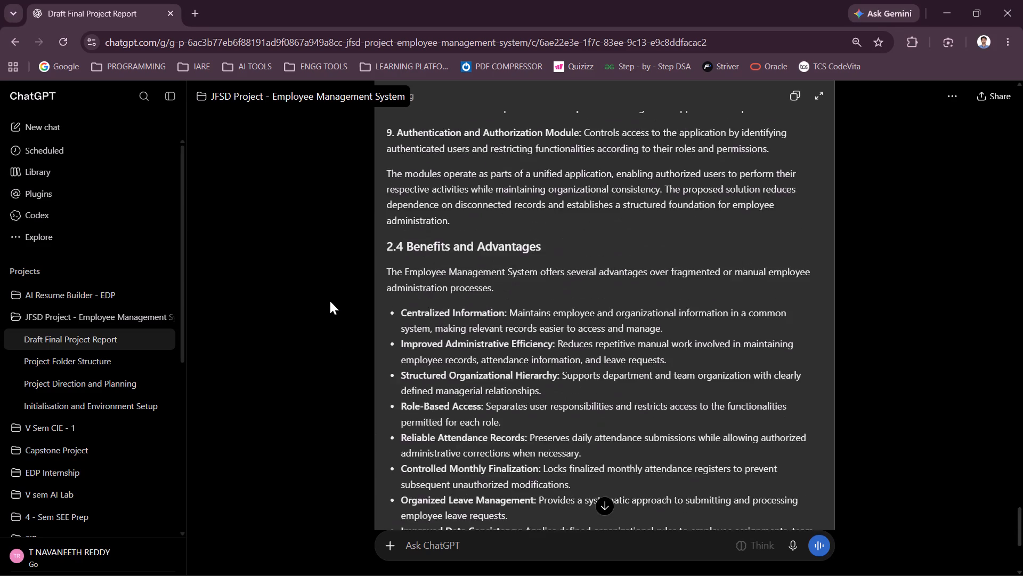
{"action": "scroll", "coordinate": [330, 301], "scroll_direction": "up", "scroll_amount": 15}
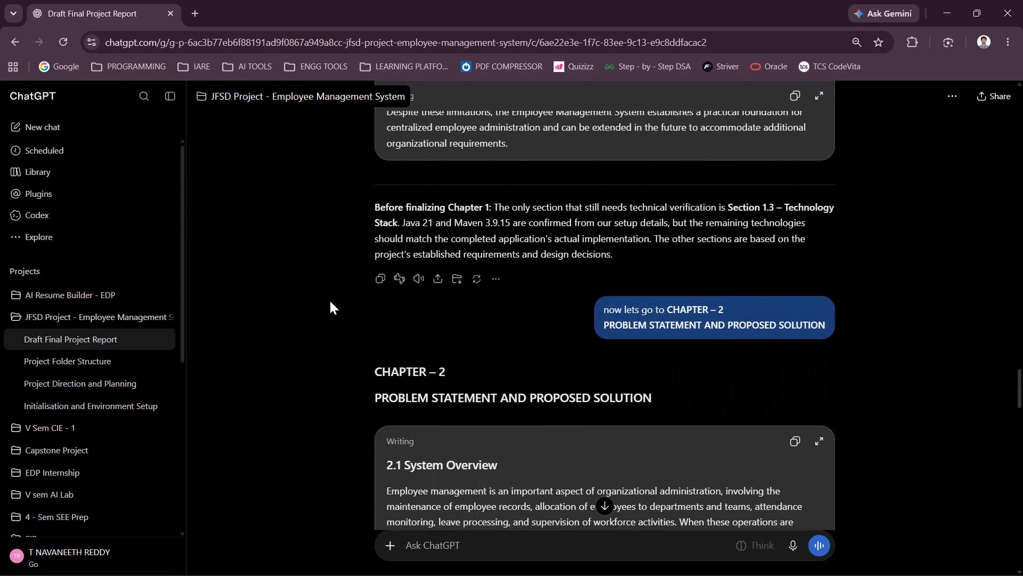
{"action": "scroll", "coordinate": [330, 301], "scroll_direction": "up", "scroll_amount": 1}
{"action": "triple_click", "coordinate": [401, 394]}
{"action": "key", "text": "ctrl+c"}
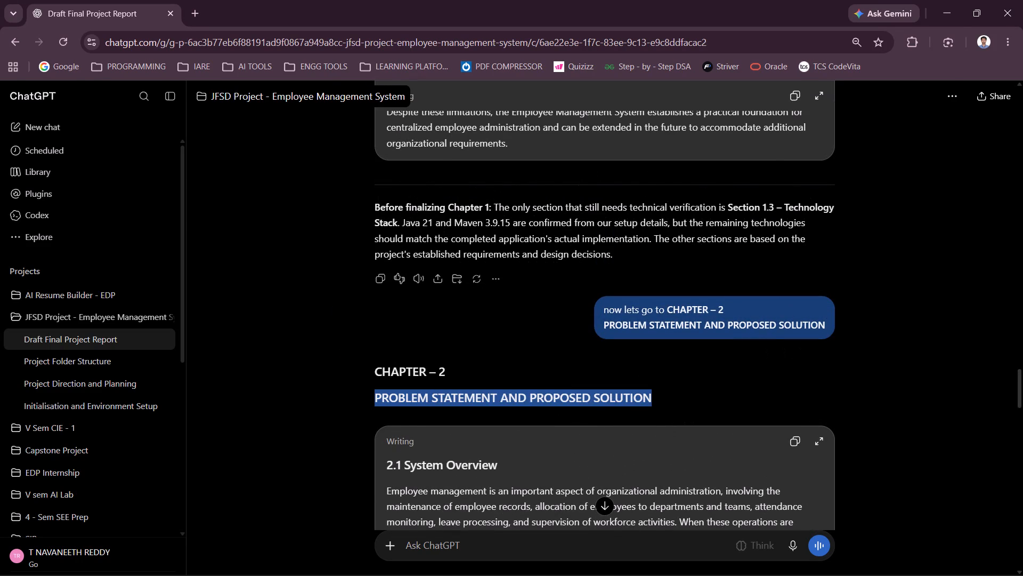
{"action": "key", "text": "alt+Tab"}
{"action": "key", "text": "ctrl+v"}
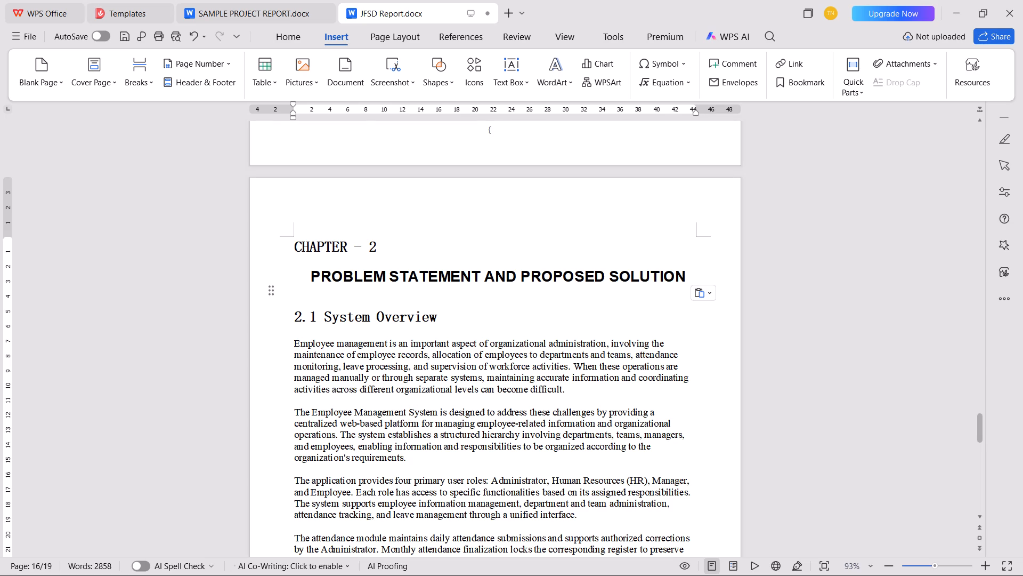
{"action": "left_click", "coordinate": [307, 272]}
{"action": "key", "text": "BackSpace"}
{"action": "key", "text": "BackSpace"}
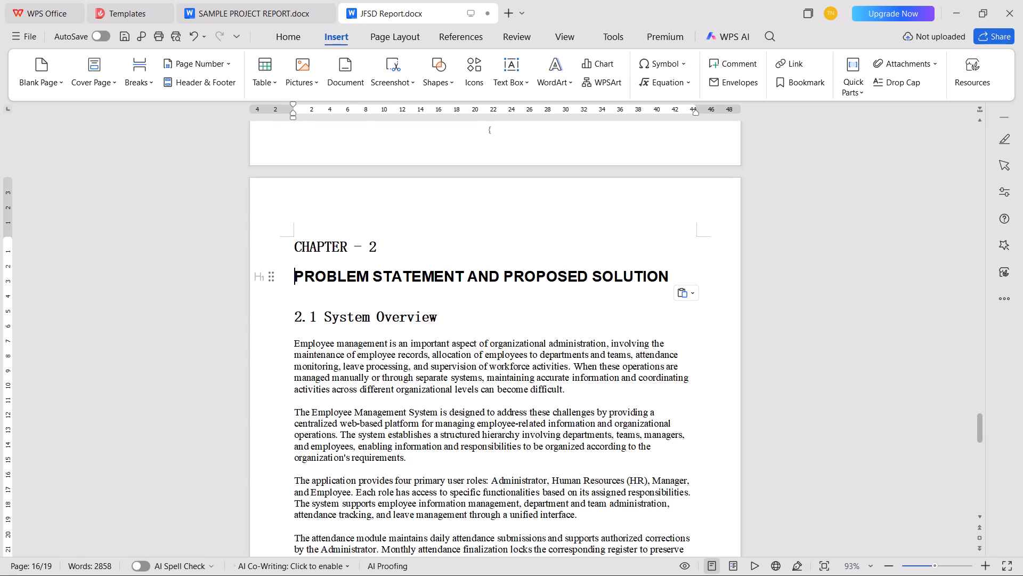
Set the CHAPTER - 2 line and the chapter title in Times New Roman and centre them.
{"action": "left_click_drag", "start_coordinate": [289, 283], "coordinate": [275, 253]}
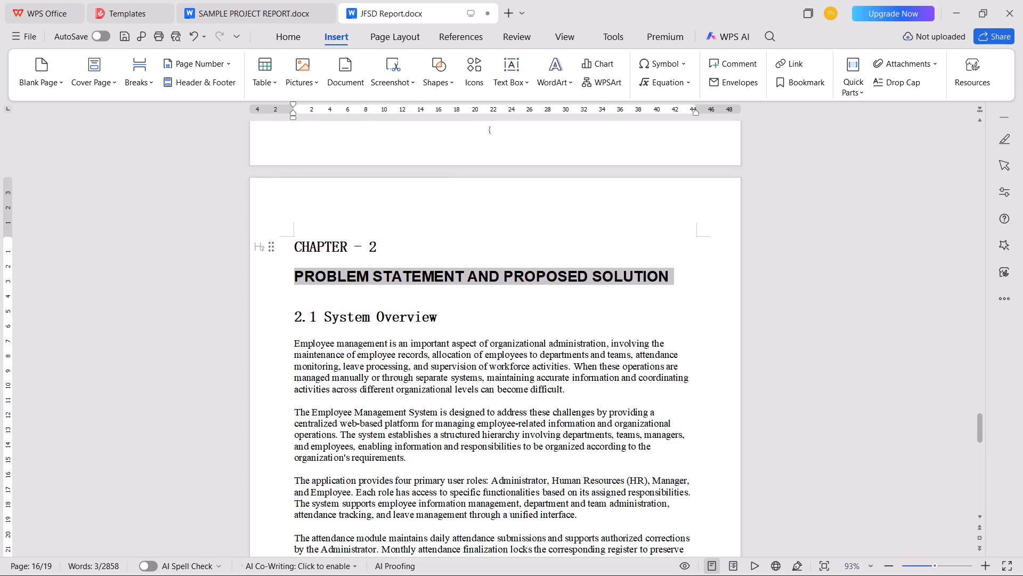
{"action": "left_click", "coordinate": [198, 269]}
{"action": "left_click_drag", "start_coordinate": [197, 247], "coordinate": [193, 275]}
{"action": "left_click", "coordinate": [287, 30]}
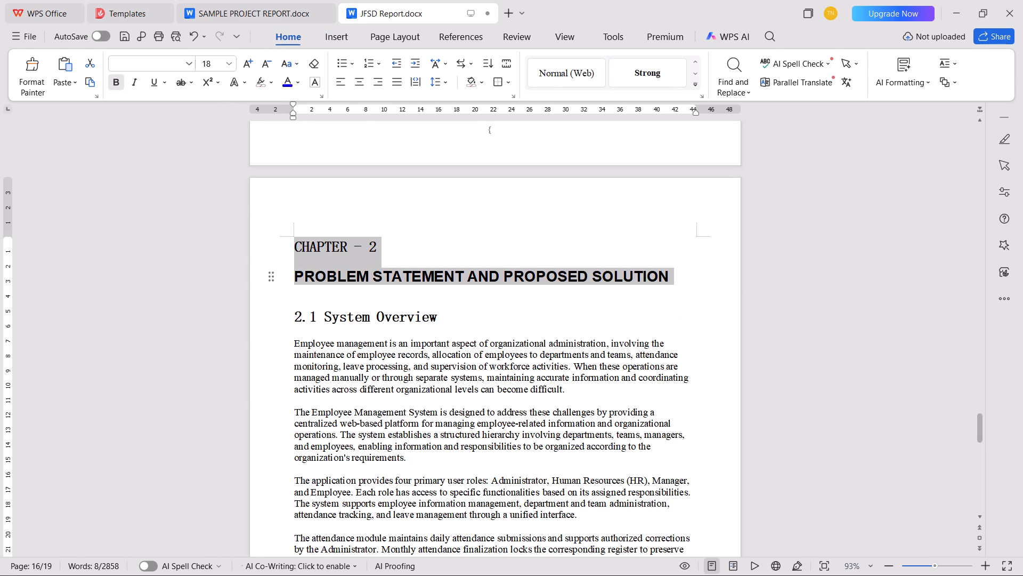
{"action": "left_click", "coordinate": [189, 61]}
{"action": "left_click", "coordinate": [159, 126]}
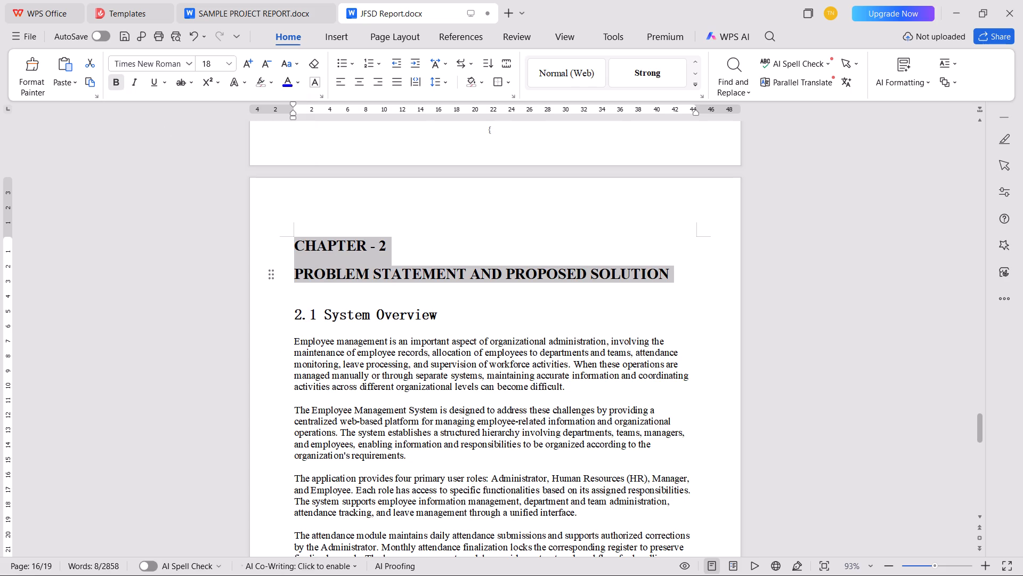
{"action": "key", "text": "ctrl+b"}
{"action": "key", "text": "ctrl+b"}
{"action": "key", "text": "ctrl+e"}
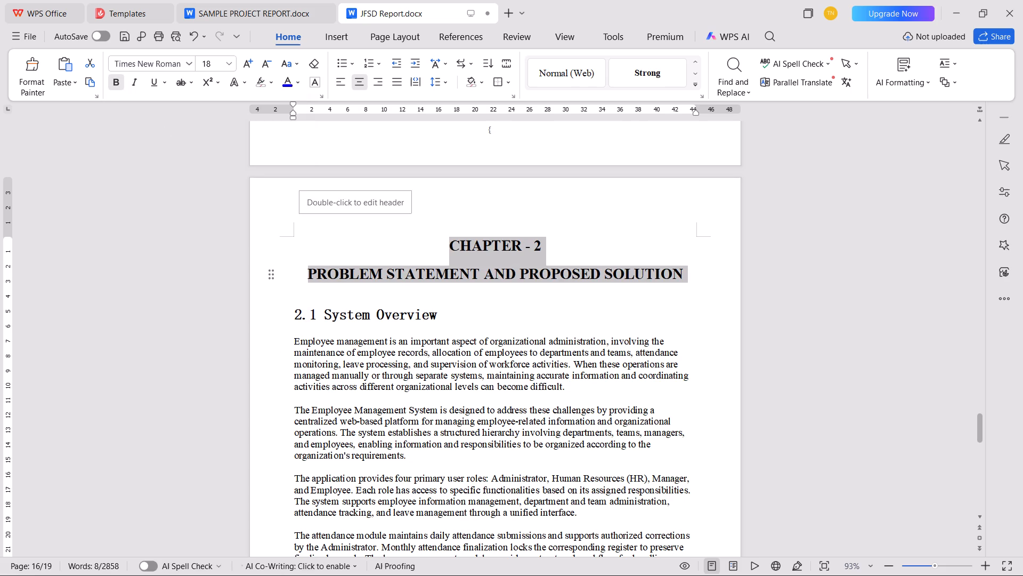
Set the section headings 2.1 to 2.4 of Chapter 2 to size 14 in Times New Roman and save the report.
{"action": "left_click", "coordinate": [454, 316]}
{"action": "left_click", "coordinate": [257, 316]}
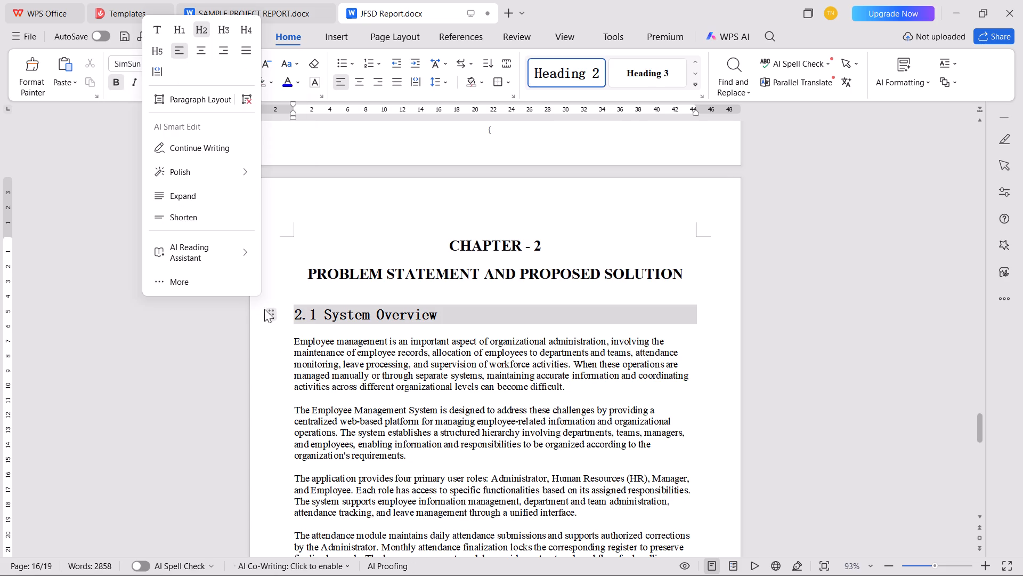
{"action": "left_click", "coordinate": [184, 323]}
{"action": "scroll", "coordinate": [174, 290], "scroll_direction": "down", "scroll_amount": 6}
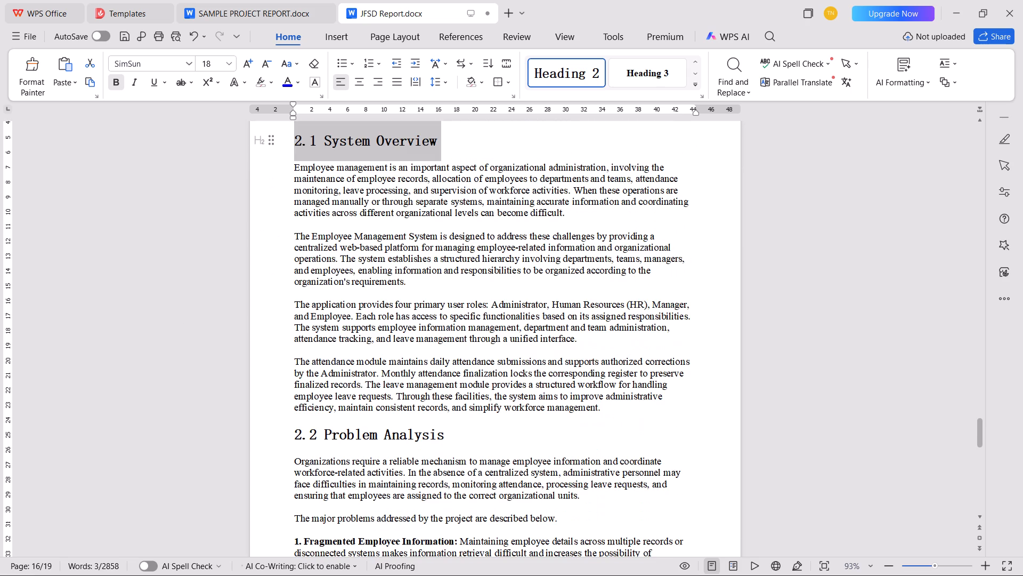
{"action": "scroll", "coordinate": [174, 290], "scroll_direction": "down", "scroll_amount": 3}
{"action": "left_click", "coordinate": [207, 214], "text": "ctrl"}
{"action": "scroll", "coordinate": [209, 252], "scroll_direction": "down", "scroll_amount": 10}
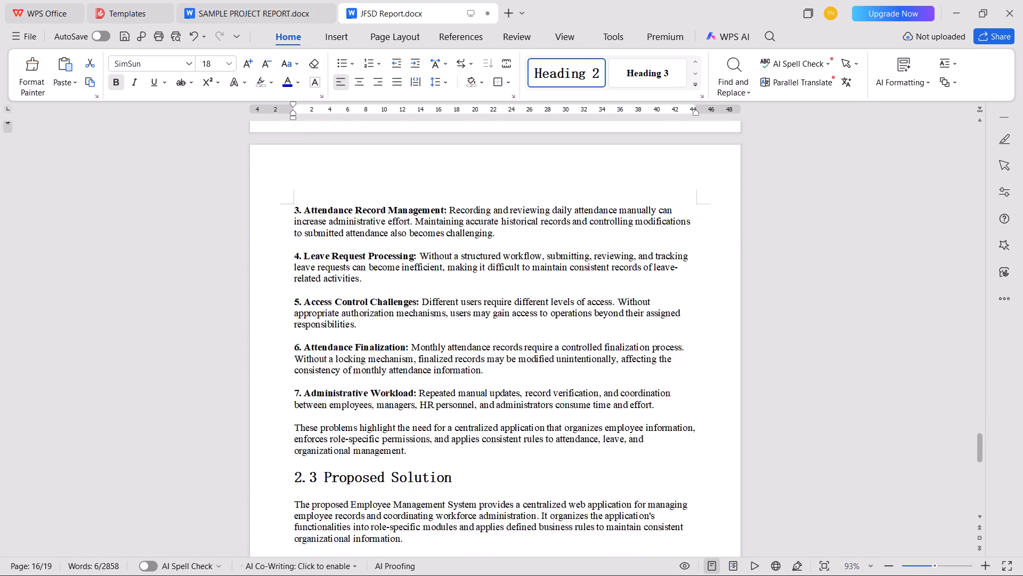
{"action": "scroll", "coordinate": [207, 269], "scroll_direction": "down", "scroll_amount": 2}
{"action": "left_click", "coordinate": [212, 303], "text": "ctrl"}
{"action": "scroll", "coordinate": [220, 297], "scroll_direction": "down", "scroll_amount": 12}
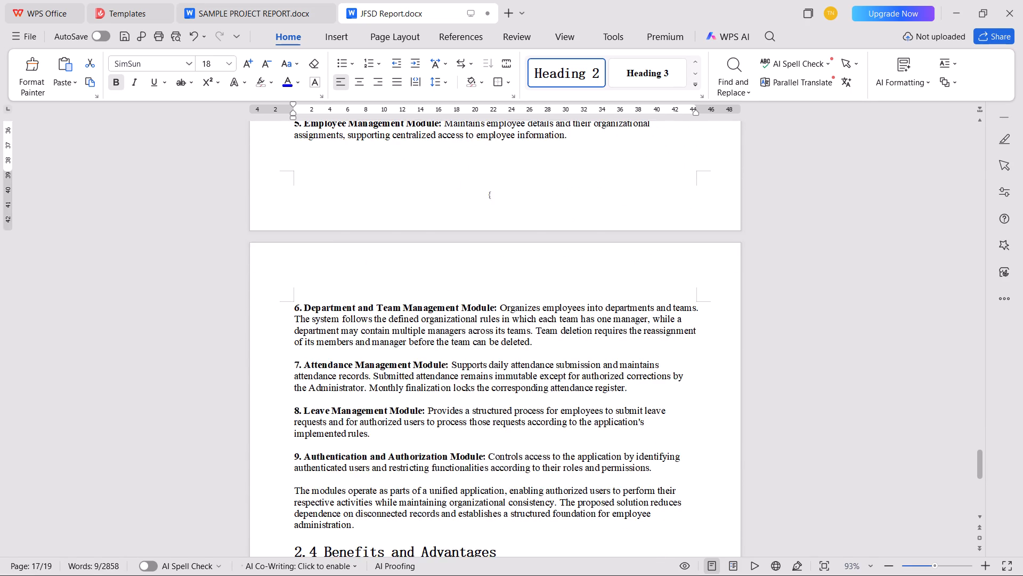
{"action": "scroll", "coordinate": [262, 419], "scroll_direction": "down", "scroll_amount": 4}
{"action": "left_click", "coordinate": [225, 382], "text": "ctrl"}
{"action": "scroll", "coordinate": [298, 361], "scroll_direction": "down", "scroll_amount": 12}
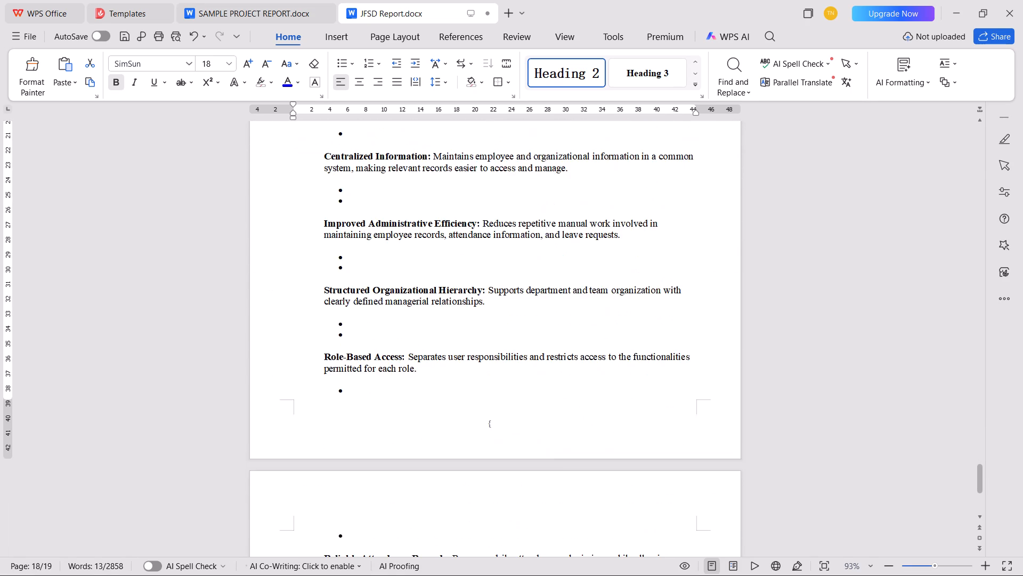
{"action": "scroll", "coordinate": [298, 361], "scroll_direction": "down", "scroll_amount": 17}
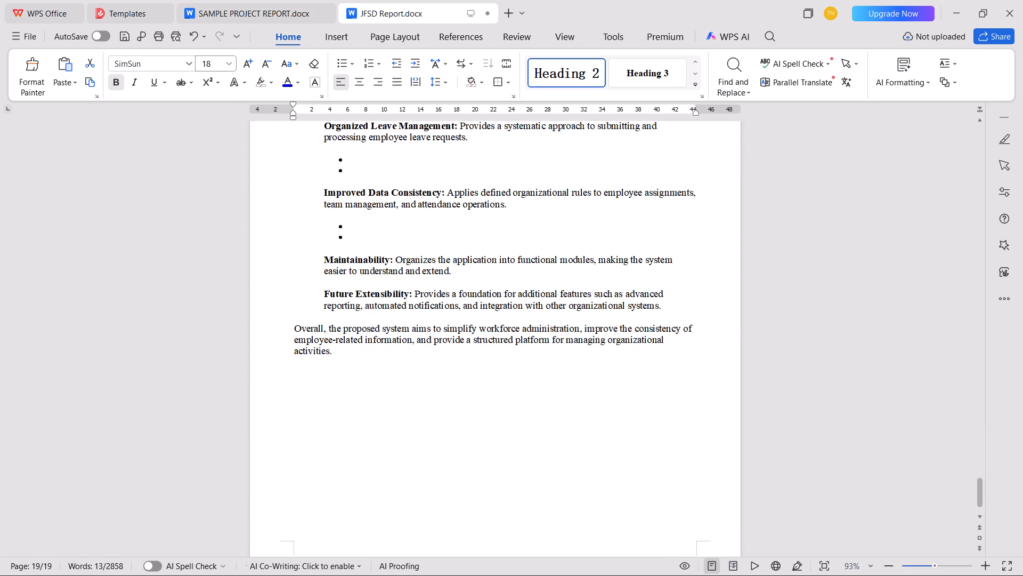
{"action": "left_click", "coordinate": [212, 66]}
{"action": "type", "text": "14"}
{"action": "key", "text": "Return"}
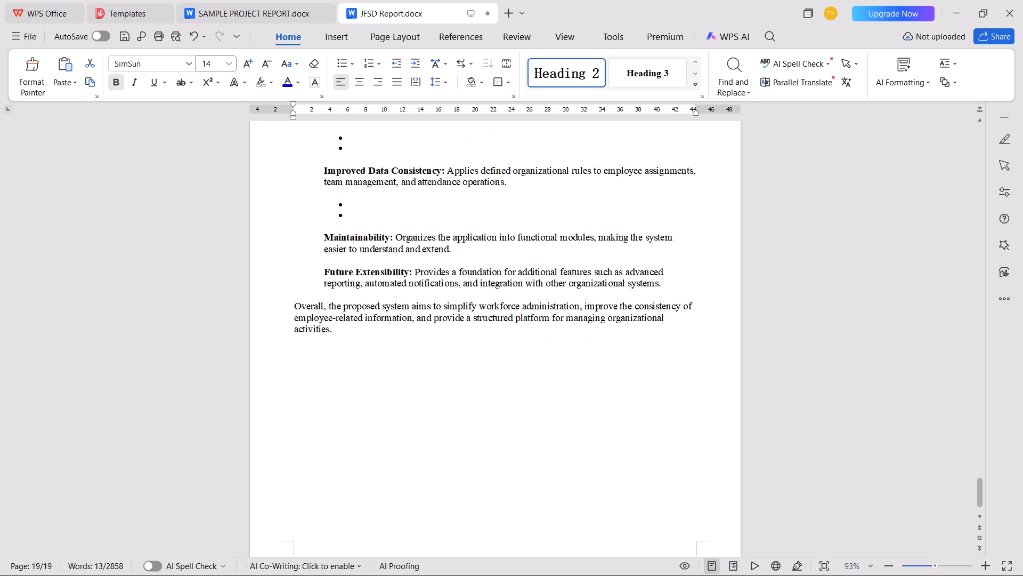
{"action": "left_click", "coordinate": [184, 66]}
{"action": "left_click", "coordinate": [155, 126]}
{"action": "key", "text": "ctrl+s"}
Delete the empty bullets before the Maintainability and Improved Data Consistency items in section 2.4.
{"action": "left_click", "coordinate": [374, 219]}
{"action": "key", "text": "BackSpace"}
{"action": "key", "text": "BackSpace"}
{"action": "key", "text": "BackSpace"}
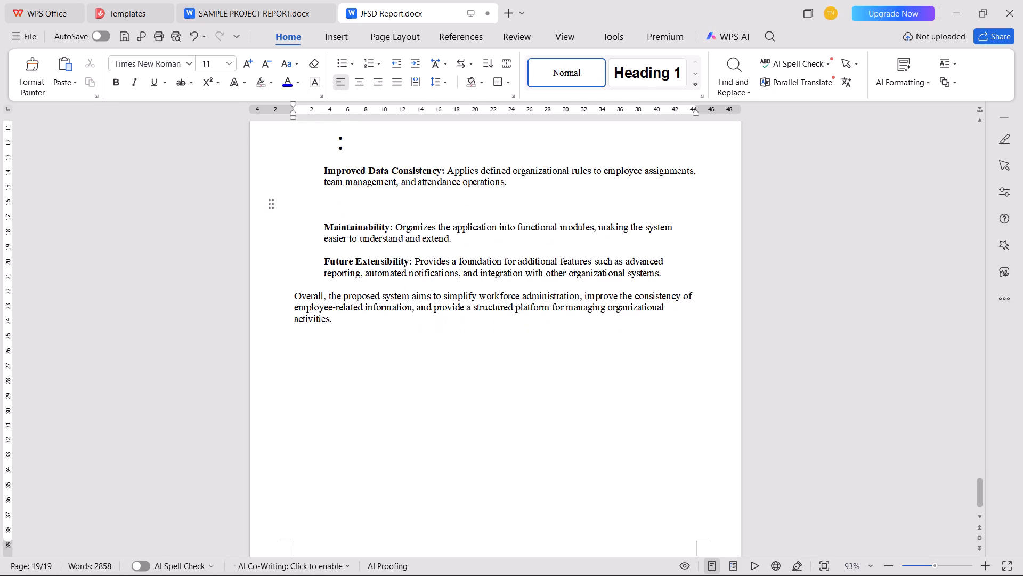
{"action": "scroll", "coordinate": [365, 246], "scroll_direction": "up", "scroll_amount": 4}
{"action": "key", "text": "BackSpace"}
{"action": "left_click", "coordinate": [367, 279]}
{"action": "key", "text": "BackSpace"}
{"action": "key", "text": "BackSpace"}
{"action": "key", "text": "BackSpace"}
{"action": "key", "text": "BackSpace"}
Delete the empty bullets before the Organized Leave Management and Controlled Monthly Finalization items in section 2.4.
{"action": "left_click", "coordinate": [370, 204]}
{"action": "key", "text": "BackSpace"}
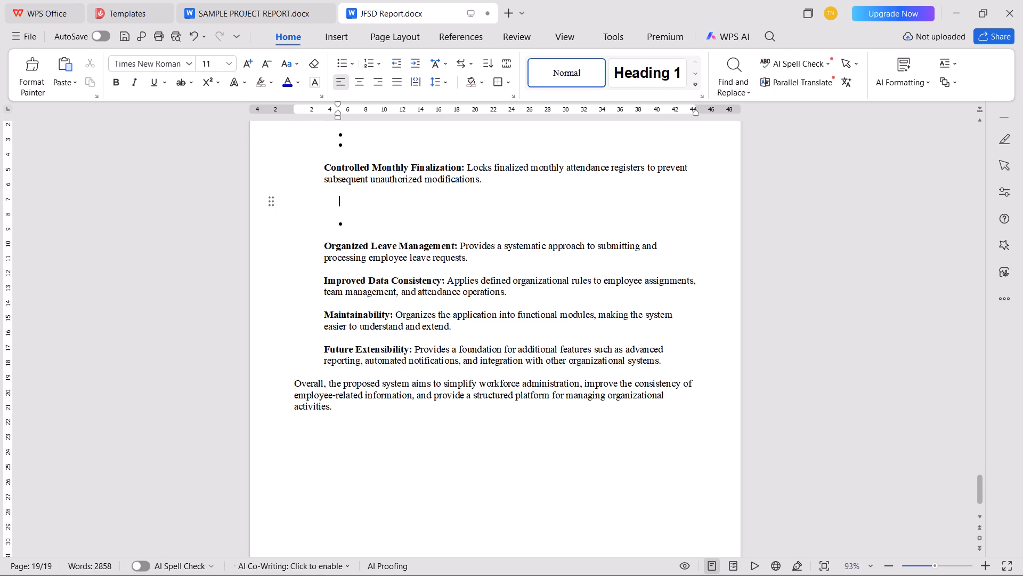
{"action": "key", "text": "BackSpace"}
{"action": "key", "text": "BackSpace"}
{"action": "left_click", "coordinate": [370, 209]}
{"action": "key", "text": "BackSpace"}
{"action": "key", "text": "BackSpace"}
{"action": "key", "text": "BackSpace"}
{"action": "scroll", "coordinate": [367, 259], "scroll_direction": "up", "scroll_amount": 4}
{"action": "left_click", "coordinate": [368, 285]}
{"action": "key", "text": "BackSpace"}
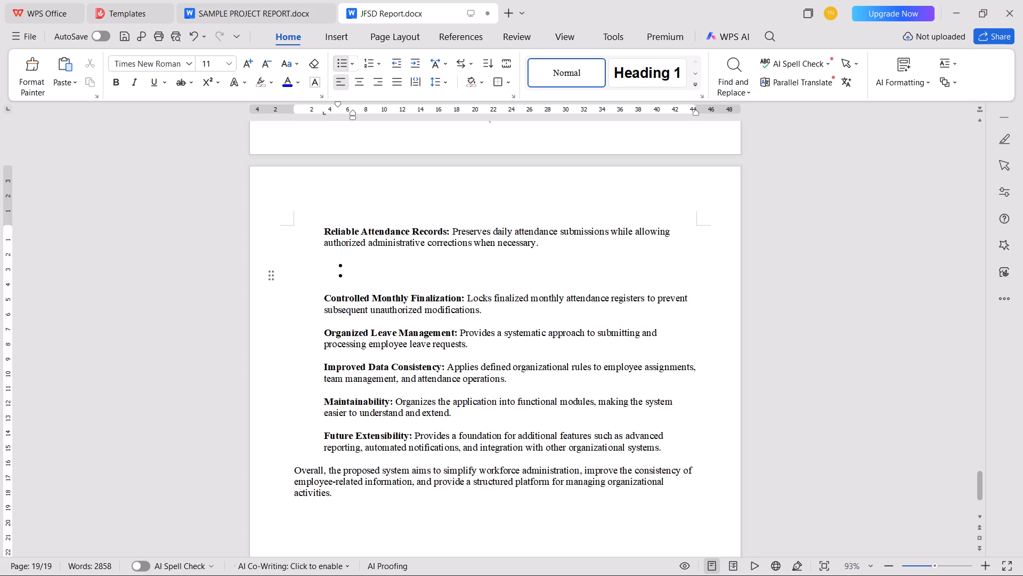
{"action": "key", "text": "BackSpace"}
{"action": "key", "text": "BackSpace"}
{"action": "key", "text": "BackSpace"}
Delete the empty bullets before the Reliable Attendance Records and Role-Based Access items in section 2.4.
{"action": "scroll", "coordinate": [368, 285], "scroll_direction": "up", "scroll_amount": 5}
{"action": "left_click", "coordinate": [366, 251]}
{"action": "key", "text": "BackSpace"}
{"action": "key", "text": "BackSpace"}
{"action": "key", "text": "BackSpace"}
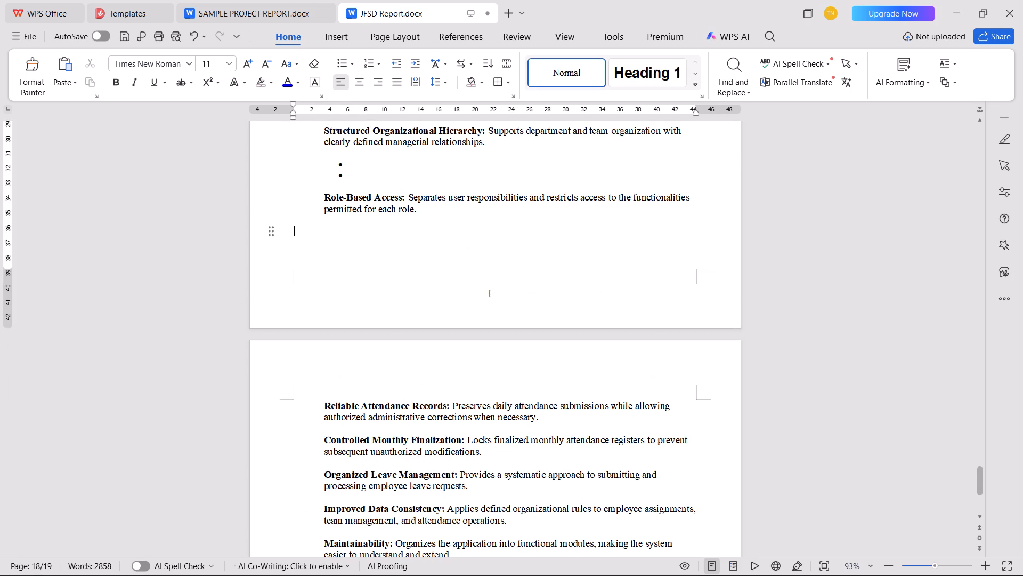
{"action": "key", "text": "BackSpace"}
{"action": "left_click", "coordinate": [361, 175]}
{"action": "key", "text": "BackSpace"}
{"action": "key", "text": "BackSpace"}
{"action": "key", "text": "BackSpace"}
{"action": "key", "text": "BackSpace"}
Delete the empty bullets between the Improved Administrative Efficiency and Structured Organizational Hierarchy items in section 2.4.
{"action": "scroll", "coordinate": [367, 278], "scroll_direction": "up", "scroll_amount": 5}
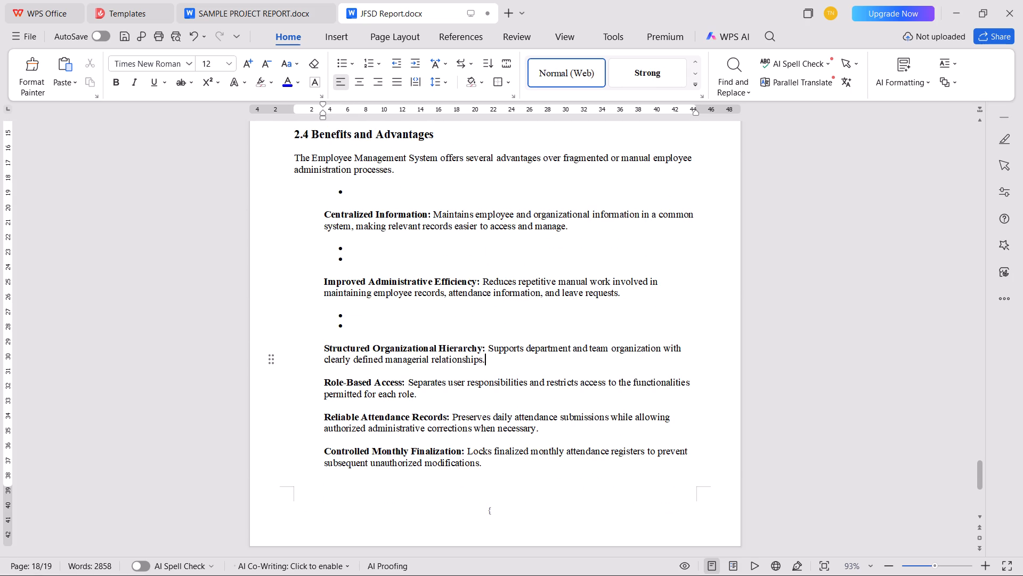
{"action": "left_click", "coordinate": [360, 320]}
{"action": "key", "text": "BackSpace"}
{"action": "left_click", "coordinate": [366, 331]}
{"action": "key", "text": "BackSpace"}
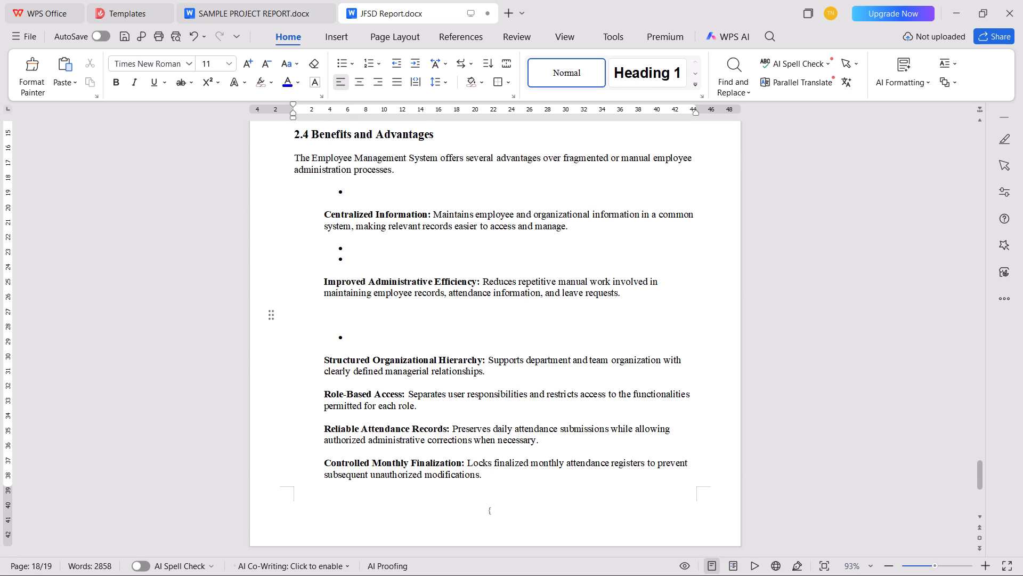
{"action": "double_click", "coordinate": [366, 331]}
{"action": "key", "text": "BackSpace"}
{"action": "left_click", "coordinate": [348, 318]}
{"action": "key", "text": "BackSpace"}
Delete the empty bullets before the Improved Administrative Efficiency and Centralized Information items in section 2.4.
{"action": "left_click", "coordinate": [363, 268]}
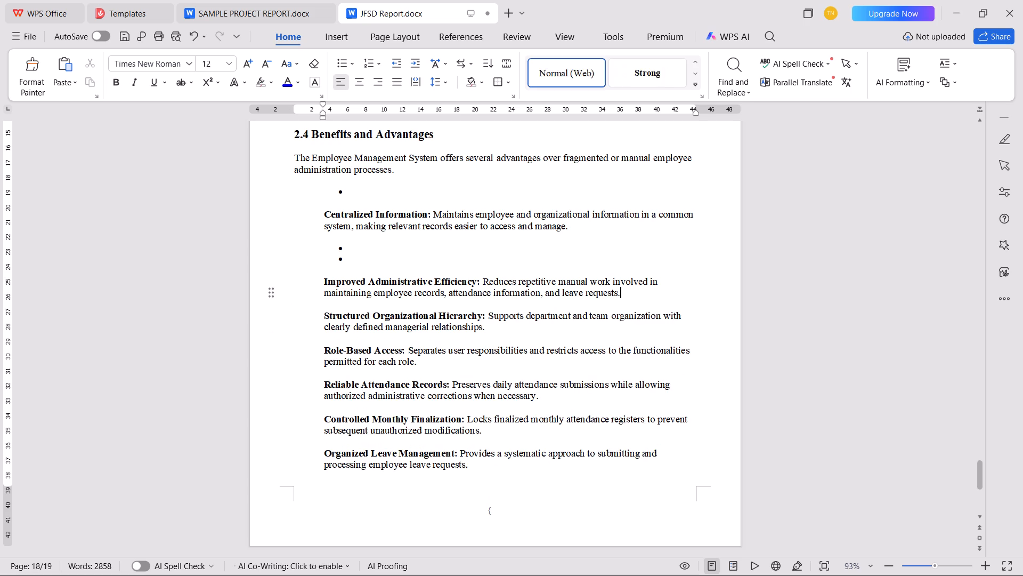
{"action": "key", "text": "BackSpace"}
{"action": "key", "text": "BackSpace"}
{"action": "key", "text": "BackSpace"}
{"action": "key", "text": "BackSpace"}
{"action": "left_click", "coordinate": [373, 195]}
{"action": "key", "text": "BackSpace"}
{"action": "key", "text": "BackSpace"}
{"action": "key", "text": "BackSpace"}
Add a space and a colon at the end of the 2.4 Benefits and Advantages heading.
{"action": "scroll", "coordinate": [386, 269], "scroll_direction": "up", "scroll_amount": 4}
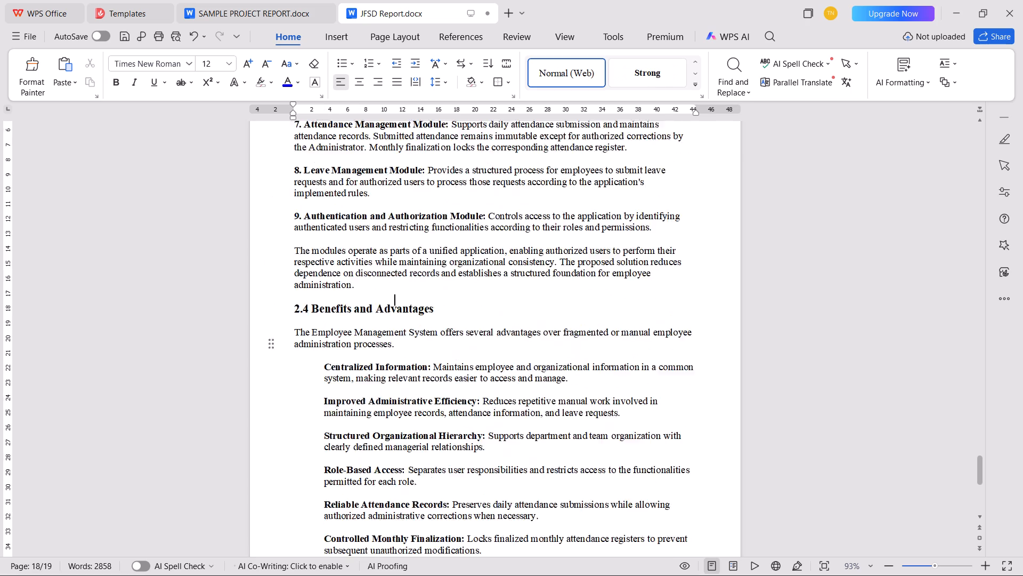
{"action": "scroll", "coordinate": [386, 270], "scroll_direction": "up", "scroll_amount": 4}
{"action": "left_click", "coordinate": [489, 440]}
{"action": "key", "text": "space"}
{"action": "type", "text": ":"}
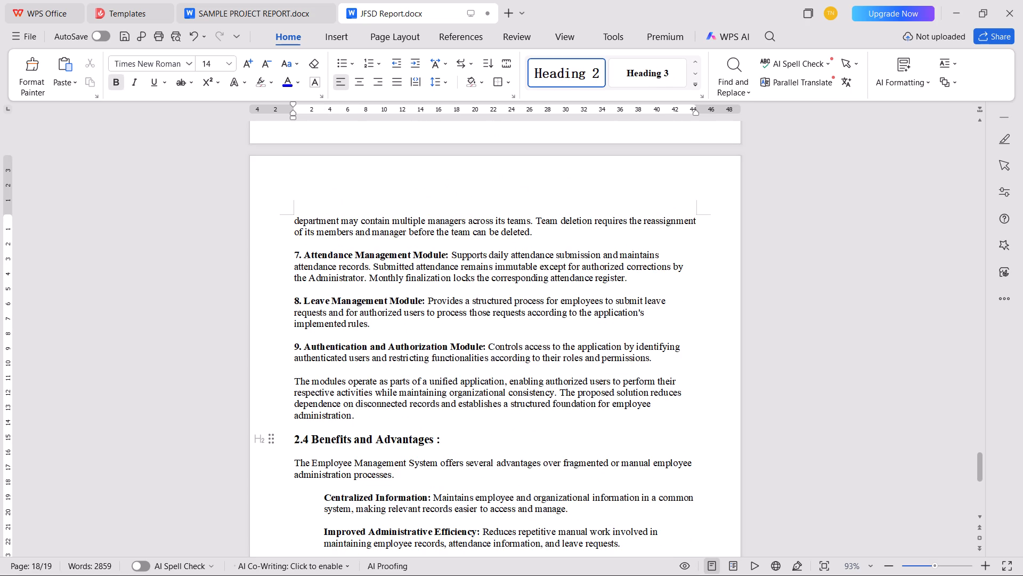
Remove the typed numbers 9, 8 and 7 from the Authentication and Authorization, Leave Management and Attendance Management Module paragraphs, keeping each a separate paragraph.
{"action": "left_click", "coordinate": [305, 347]}
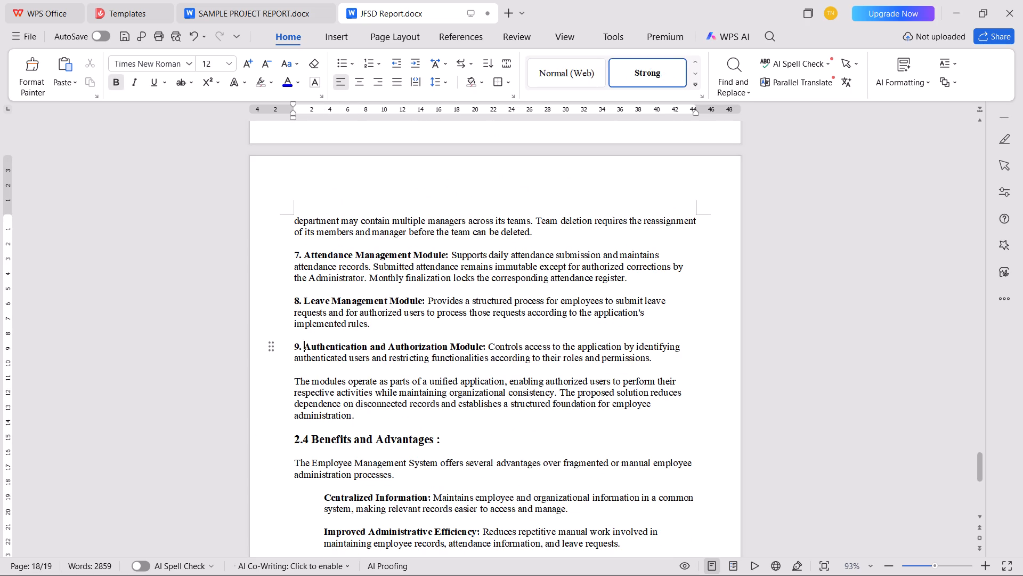
{"action": "key", "text": "ctrl+BackSpace"}
{"action": "key", "text": "ctrl+BackSpace"}
{"action": "key", "text": "BackSpace"}
{"action": "key", "text": "Return"}
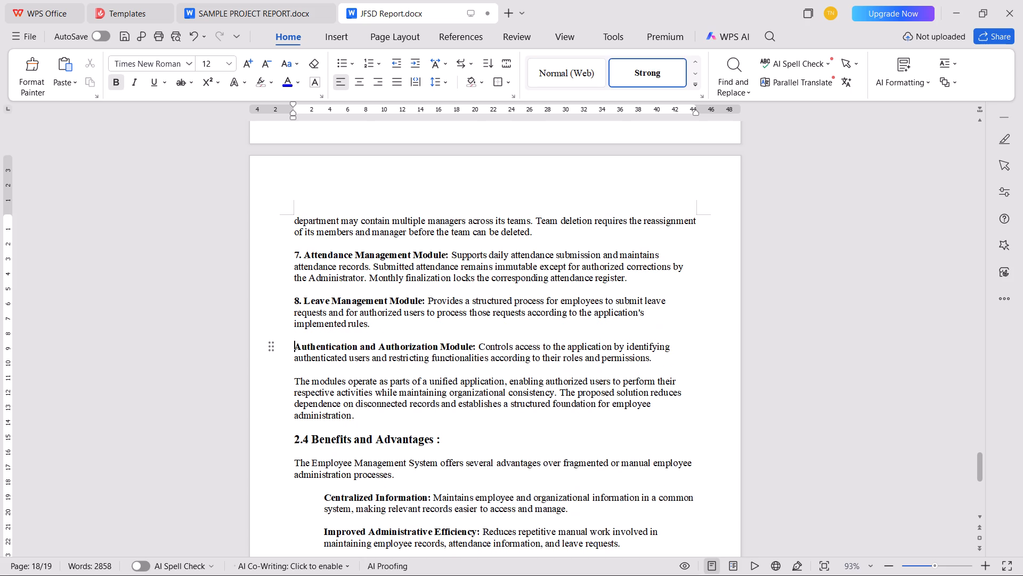
{"action": "key", "text": "ctrl+Up"}
{"action": "key", "text": "ctrl+Delete"}
{"action": "key", "text": "ctrl+Delete"}
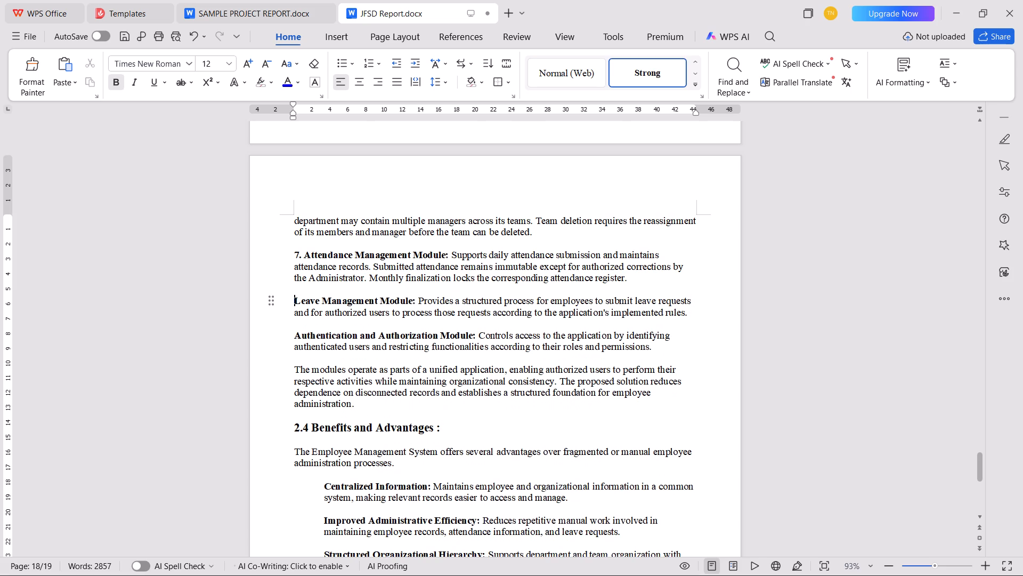
{"action": "key", "text": "BackSpace"}
{"action": "key", "text": "Return"}
{"action": "key", "text": "Up"}
{"action": "key", "text": "ctrl+Up"}
{"action": "key", "text": "Delete"}
{"action": "key", "text": "ctrl+Delete"}
{"action": "key", "text": "BackSpace"}
{"action": "key", "text": "Return"}
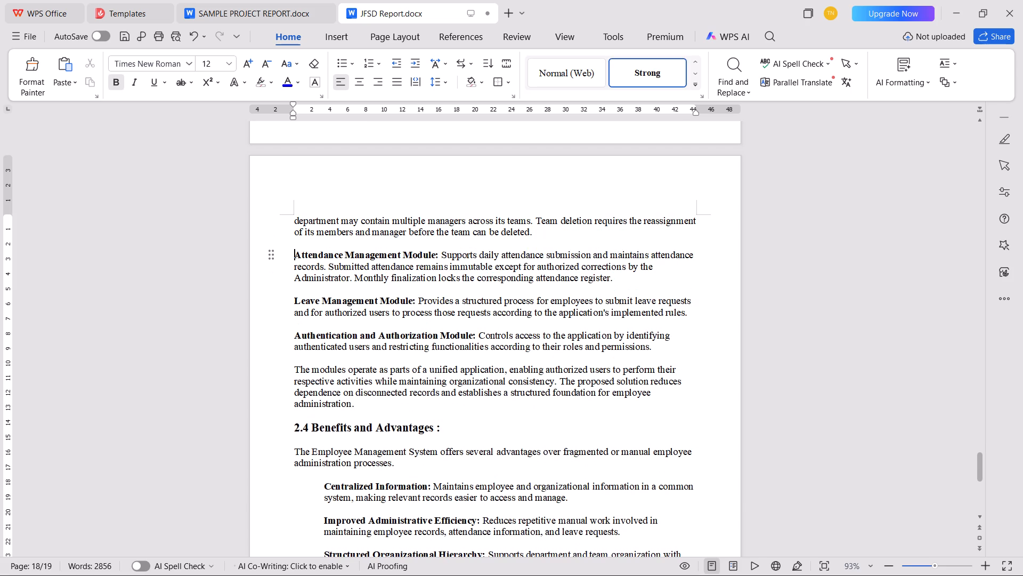
Remove the typed numbers 1 and 2 from the Administrator Module and Human Resources Module paragraphs in section 2.3, keeping each a separate paragraph.
{"action": "scroll", "coordinate": [305, 347], "scroll_direction": "up", "scroll_amount": 10}
{"action": "left_click", "coordinate": [304, 230]}
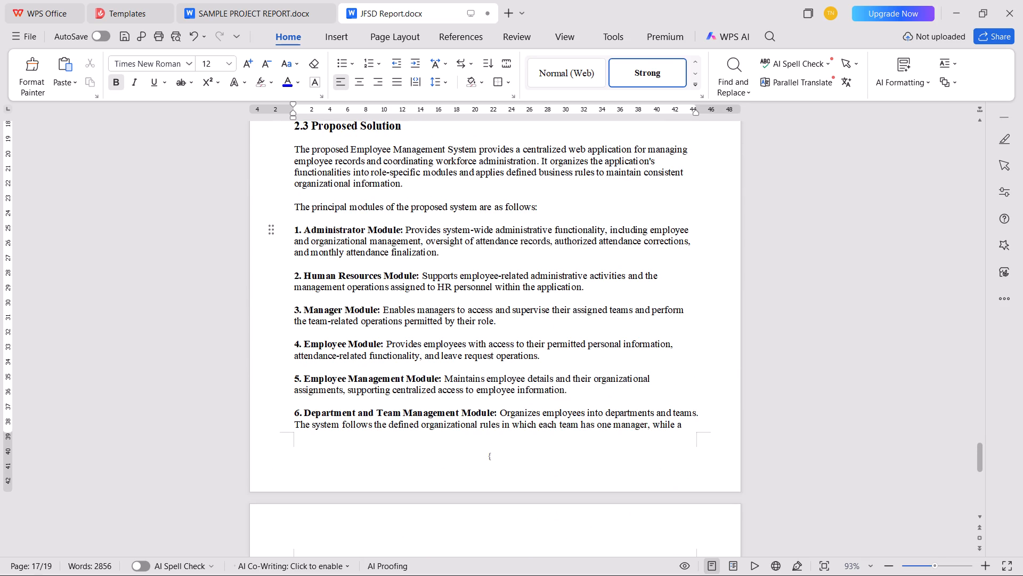
{"action": "key", "text": "ctrl+BackSpace"}
{"action": "key", "text": "ctrl+BackSpace"}
{"action": "key", "text": "BackSpace"}
{"action": "key", "text": "Return"}
{"action": "key", "text": "Down"}
{"action": "key", "text": "Down"}
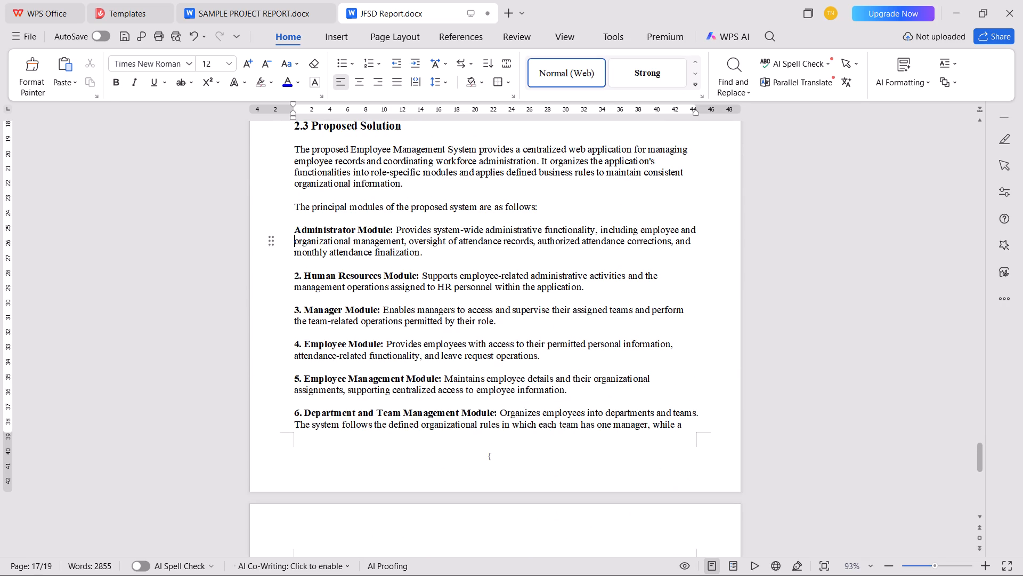
{"action": "key", "text": "ctrl+Down"}
{"action": "key", "text": "ctrl+Delete"}
{"action": "key", "text": "ctrl+Delete"}
{"action": "key", "text": "BackSpace"}
{"action": "key", "text": "Return"}
Remove the typed numbers 3 and 4 from the Manager Module and Employee Module paragraphs in section 2.3, keeping each a separate paragraph.
{"action": "key", "text": "ctrl+Down"}
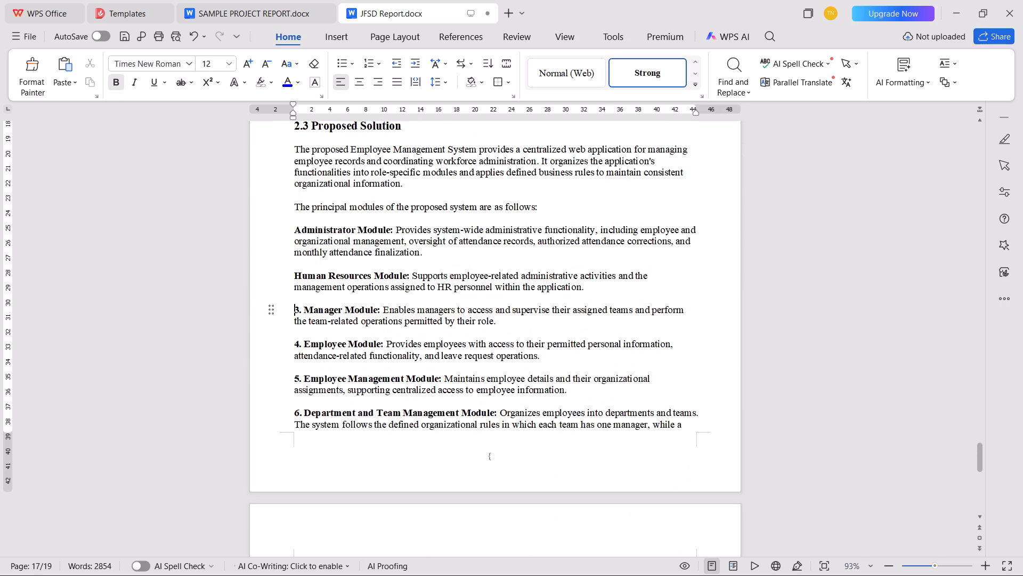
{"action": "key", "text": "ctrl+Delete"}
{"action": "key", "text": "ctrl+Delete"}
{"action": "key", "text": "BackSpace"}
{"action": "key", "text": "Return"}
{"action": "key", "text": "Down"}
{"action": "key", "text": "ctrl+Down"}
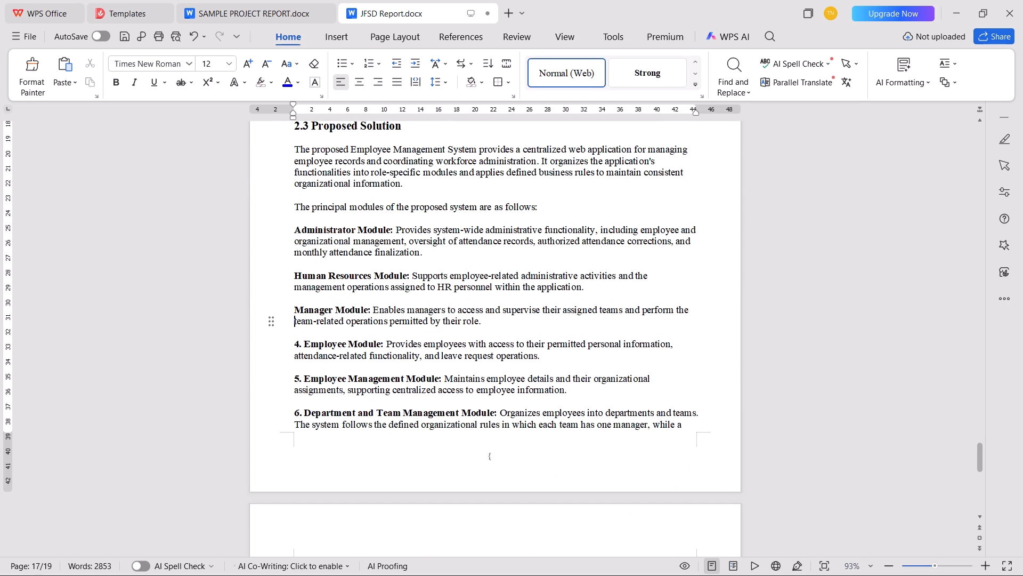
{"action": "key", "text": "ctrl+Delete"}
{"action": "key", "text": "ctrl+Delete"}
{"action": "key", "text": "BackSpace"}
{"action": "key", "text": "Return"}
Remove the typed numbers 5 and 6 from the Employee Management and Department and Team Management Module paragraphs, keeping each a separate paragraph.
{"action": "key", "text": "ctrl+Down"}
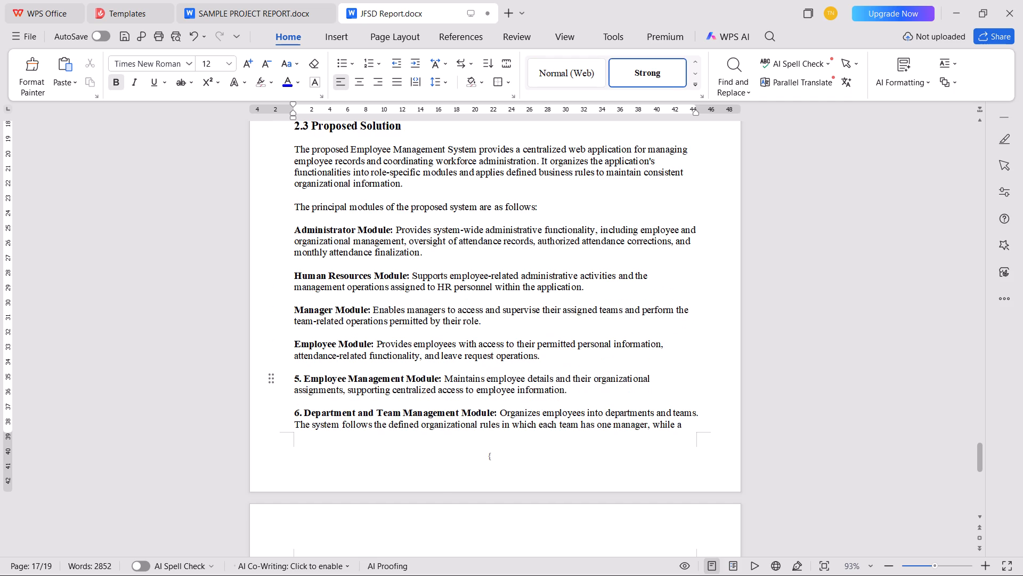
{"action": "key", "text": "ctrl+Delete"}
{"action": "key", "text": "ctrl+Delete"}
{"action": "key", "text": "BackSpace"}
{"action": "key", "text": "Return"}
{"action": "key", "text": "ctrl+Down"}
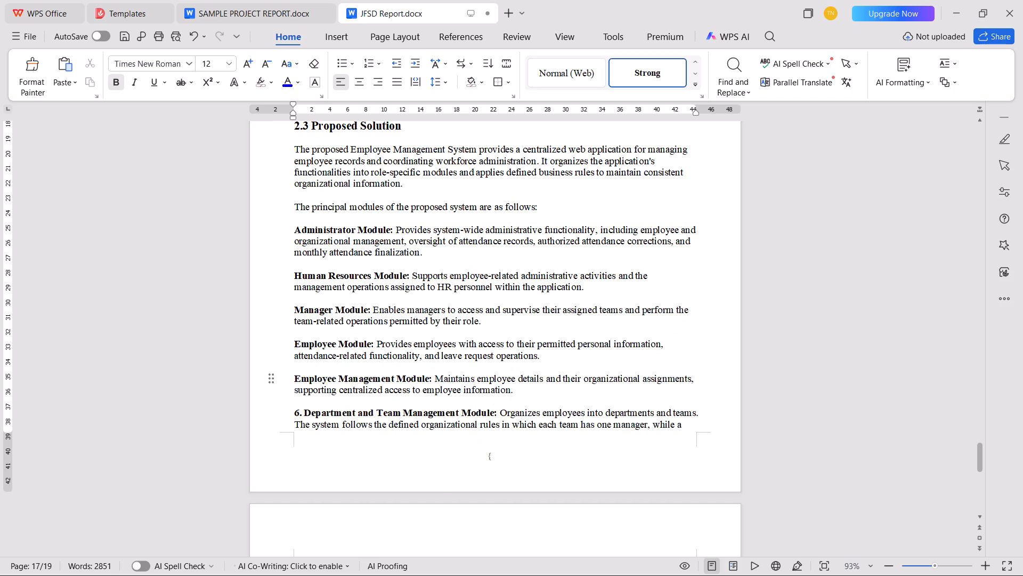
{"action": "key", "text": "ctrl+Delete"}
{"action": "key", "text": "ctrl+Delete"}
{"action": "key", "text": "BackSpace"}
{"action": "key", "text": "Return"}
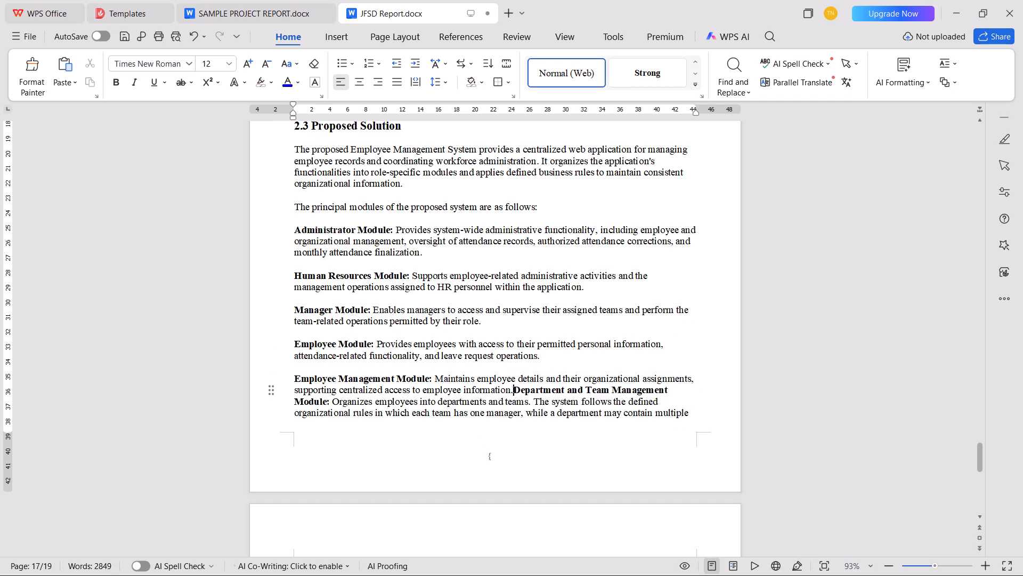
Format the section 2.4 benefits, from Centralized Information through Future Extensibility, as a lettered list running a. to j.
{"action": "scroll", "coordinate": [304, 230], "scroll_direction": "down", "scroll_amount": 8}
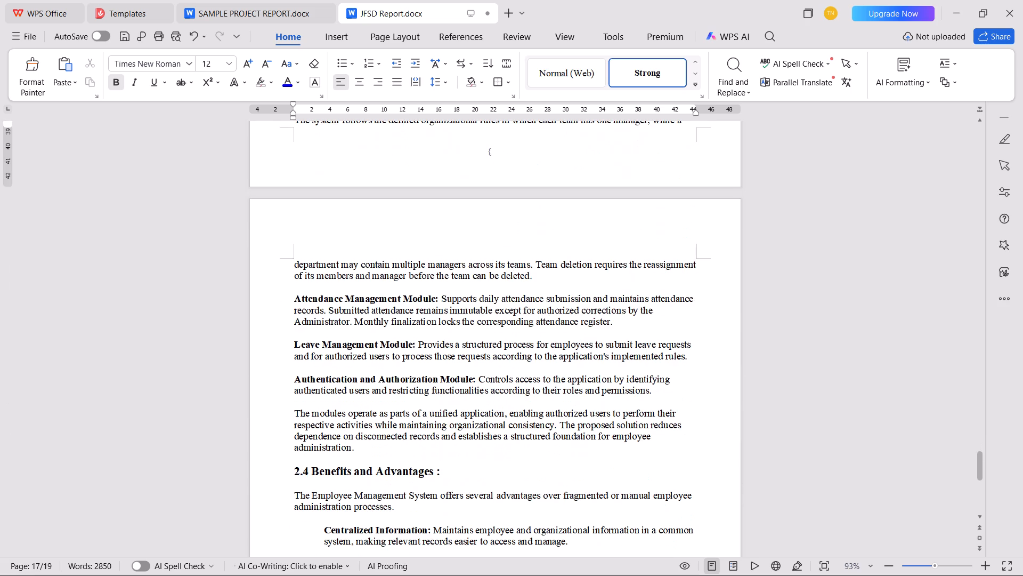
{"action": "scroll", "coordinate": [339, 361], "scroll_direction": "down", "scroll_amount": 9}
{"action": "scroll", "coordinate": [460, 420], "scroll_direction": "down", "scroll_amount": 6}
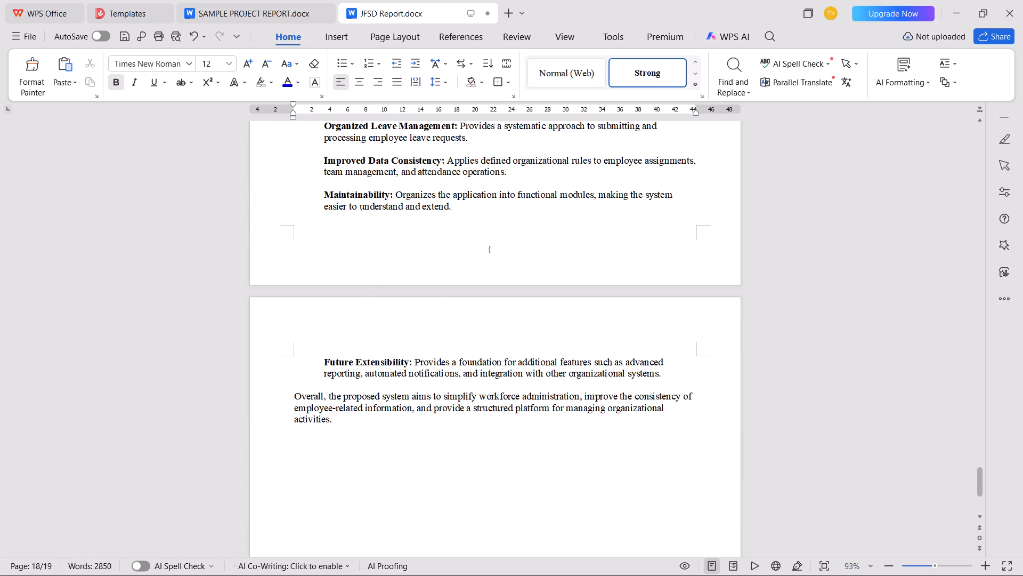
{"action": "left_click_drag", "start_coordinate": [671, 376], "coordinate": [338, 334]}
{"action": "scroll", "coordinate": [339, 334], "scroll_direction": "up", "scroll_amount": 5}
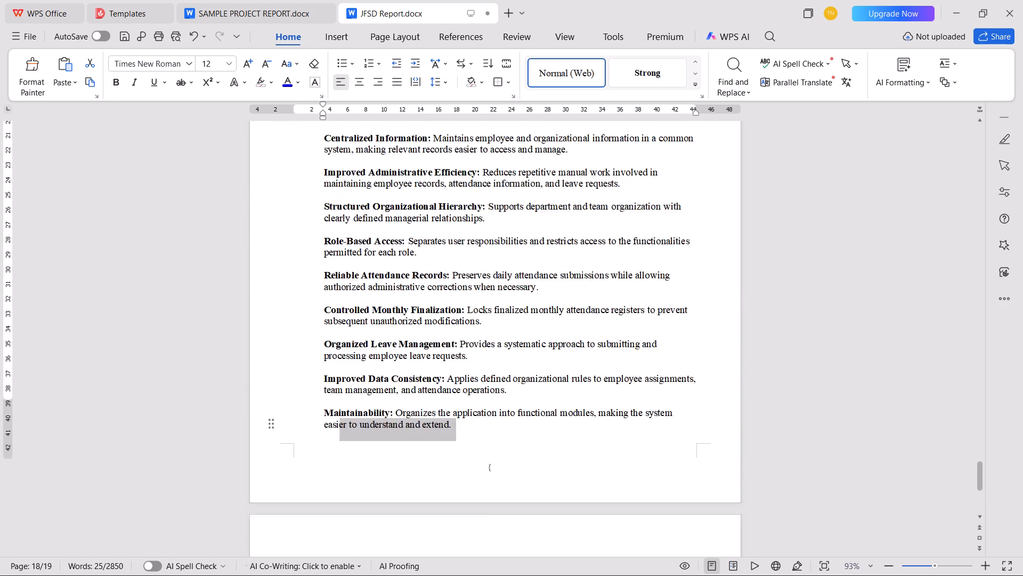
{"action": "scroll", "coordinate": [338, 334], "scroll_direction": "up", "scroll_amount": 2}
{"action": "left_click_drag", "start_coordinate": [338, 334], "coordinate": [316, 226]}
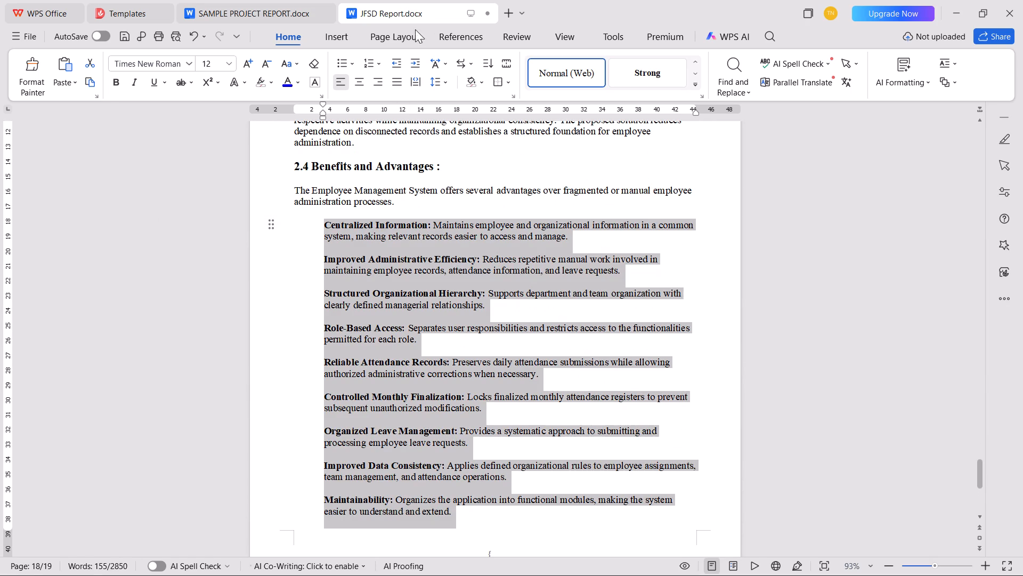
{"action": "left_click", "coordinate": [382, 66]}
{"action": "left_click", "coordinate": [470, 159]}
{"action": "key", "text": "Tab"}
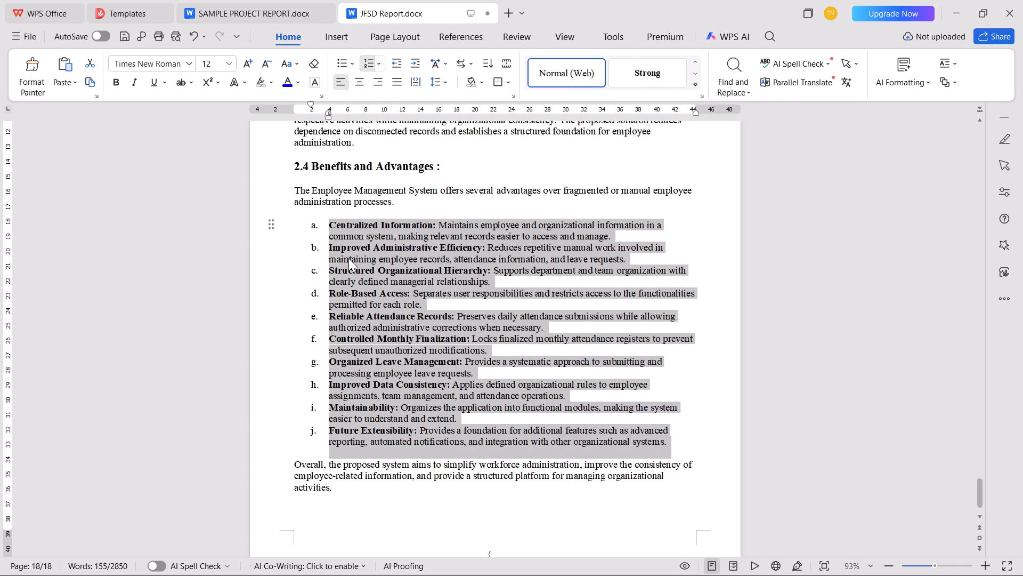
Make the list letters of the section 2.4 benefits bold.
{"action": "left_click", "coordinate": [312, 222]}
{"action": "key", "text": "ctrl+b"}
{"action": "scroll", "coordinate": [421, 366], "scroll_direction": "up", "scroll_amount": 4}
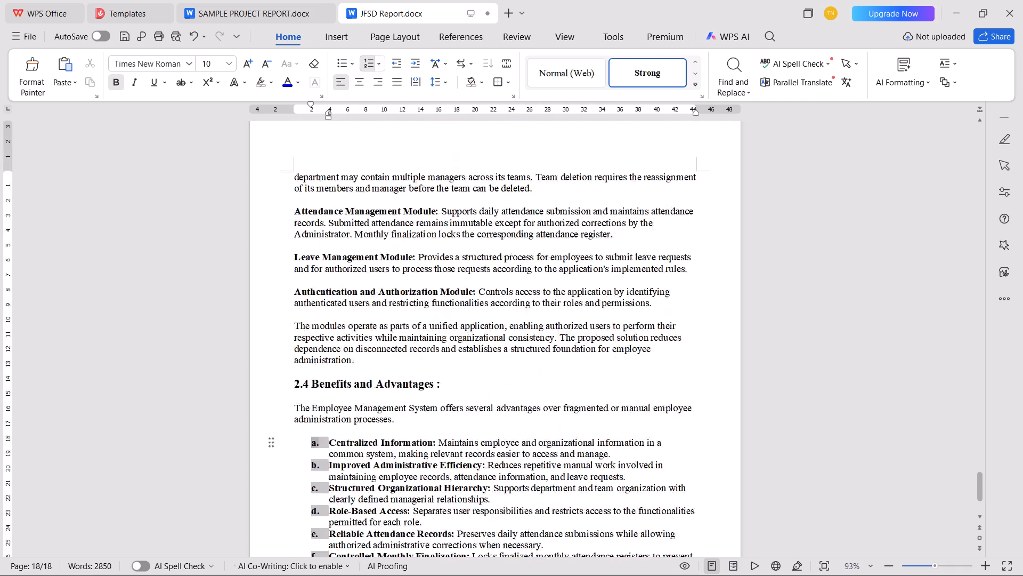
Format the section 2.3 modules, from Administrator Module through Authentication and Authorization Module, as an indented lettered list running a. to i.
{"action": "scroll", "coordinate": [383, 369], "scroll_direction": "up", "scroll_amount": 5}
{"action": "left_click_drag", "start_coordinate": [671, 483], "coordinate": [309, 425]}
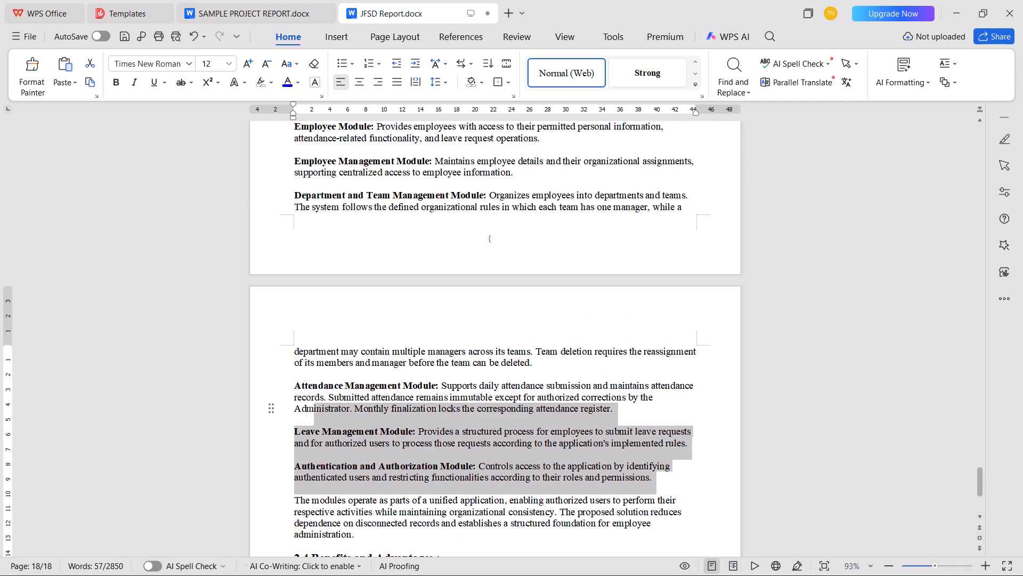
{"action": "left_click_drag", "start_coordinate": [309, 425], "coordinate": [286, 229]}
{"action": "scroll", "coordinate": [307, 425], "scroll_direction": "up", "scroll_amount": 5}
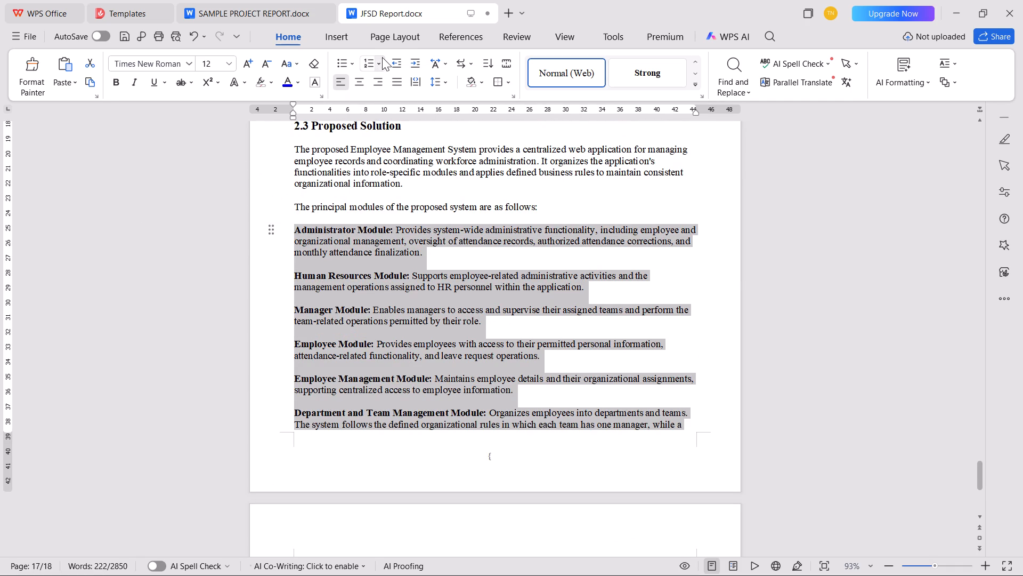
{"action": "left_click", "coordinate": [381, 62]}
{"action": "left_click", "coordinate": [473, 153]}
{"action": "key", "text": "Tab"}
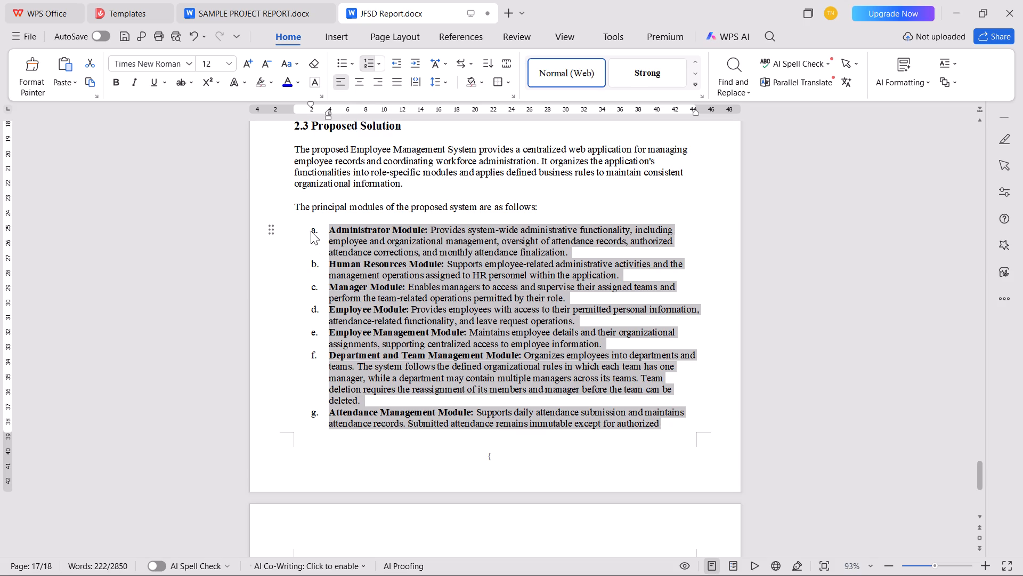
Make the list letters of the section 2.3 modules bold.
{"action": "left_click", "coordinate": [311, 231]}
{"action": "left_click", "coordinate": [315, 231]}
{"action": "key", "text": "ctrl+b"}
Append a space and colon to the heading 2.3 Proposed Solution and save the document.
{"action": "scroll", "coordinate": [432, 359], "scroll_direction": "up", "scroll_amount": 3}
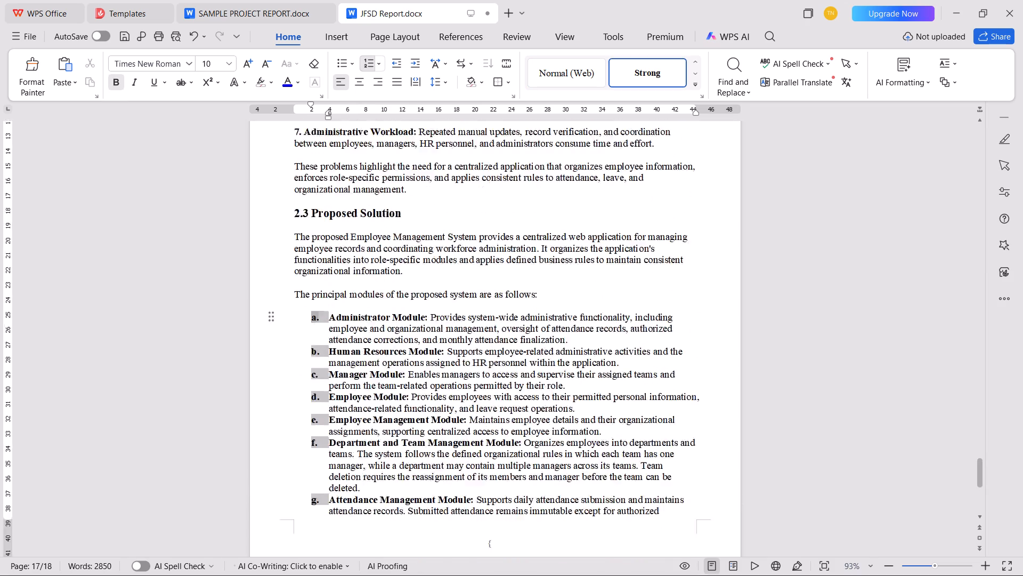
{"action": "scroll", "coordinate": [432, 359], "scroll_direction": "up", "scroll_amount": 8}
{"action": "scroll", "coordinate": [416, 442], "scroll_direction": "down", "scroll_amount": 6}
{"action": "left_click", "coordinate": [437, 305]}
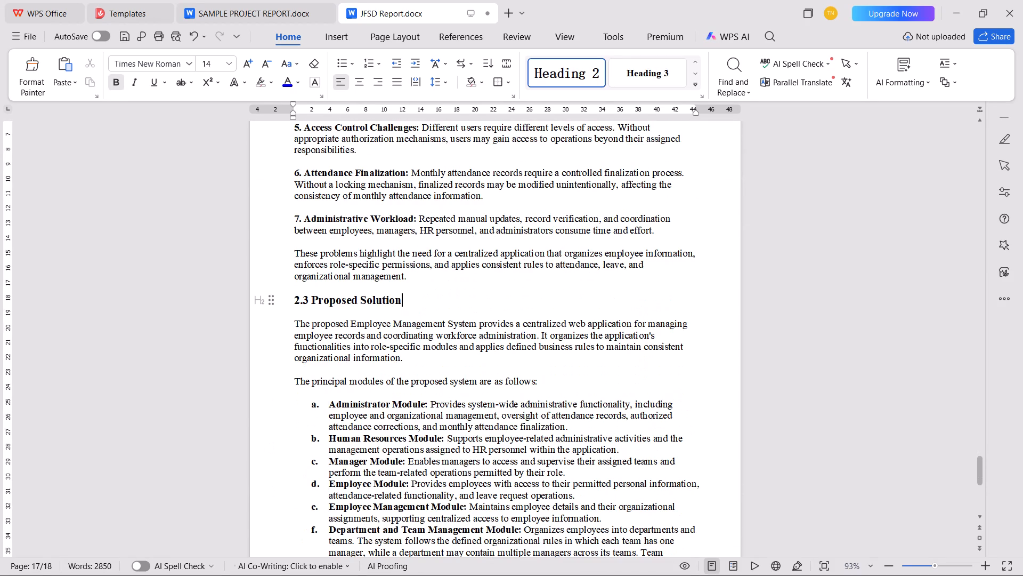
{"action": "key", "text": "space"}
{"action": "type", "text": ":"}
{"action": "key", "text": "ctrl+s"}
Remove the typed numbers 7 and 6 from the Administrative Workload and Attendance Finalization paragraphs in section 2.2, keeping each a separate paragraph.
{"action": "scroll", "coordinate": [396, 287], "scroll_direction": "up", "scroll_amount": 2}
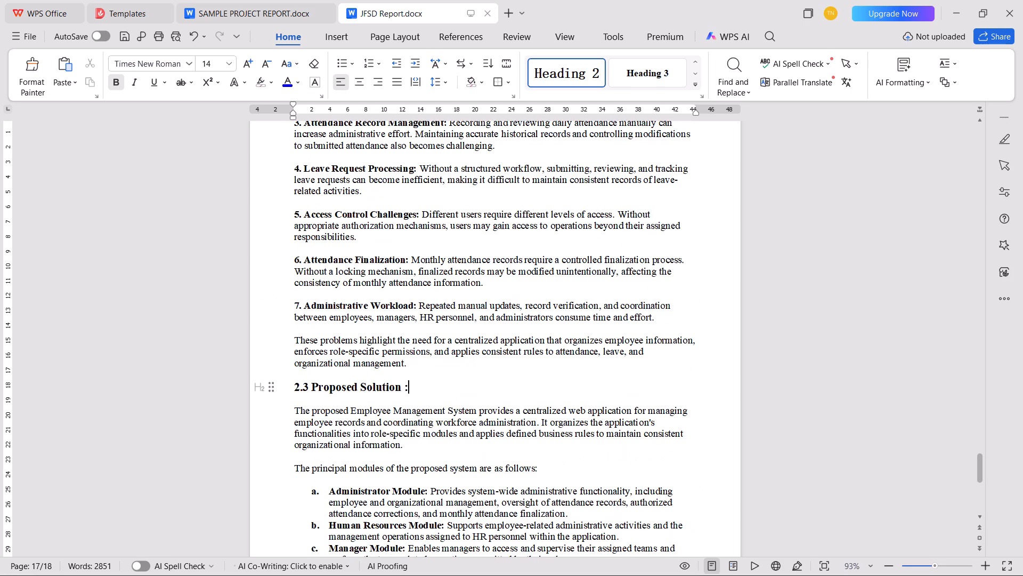
{"action": "left_click", "coordinate": [304, 308]}
{"action": "key", "text": "ctrl+BackSpace"}
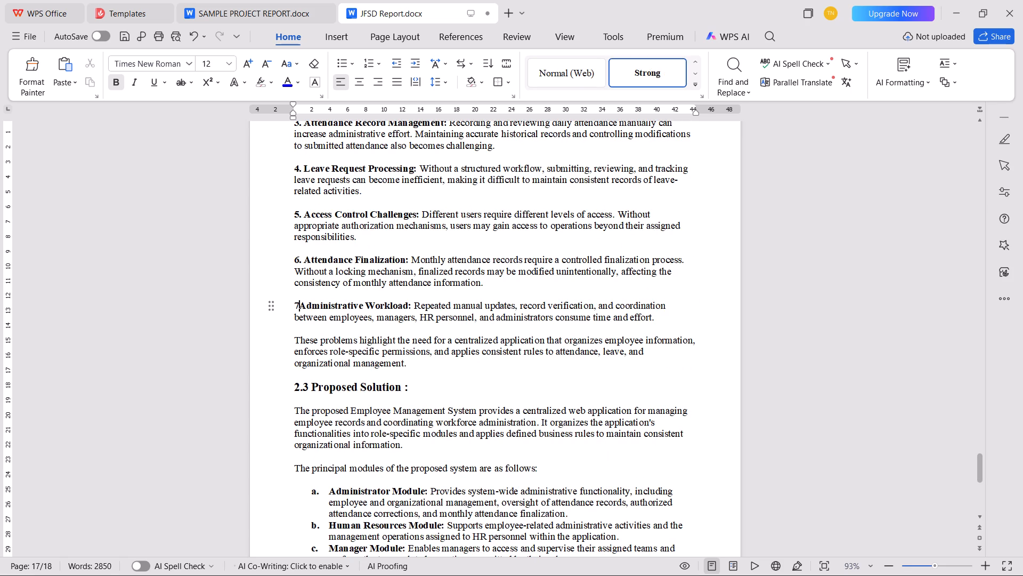
{"action": "key", "text": "ctrl+BackSpace"}
{"action": "key", "text": "BackSpace"}
{"action": "key", "text": "Return"}
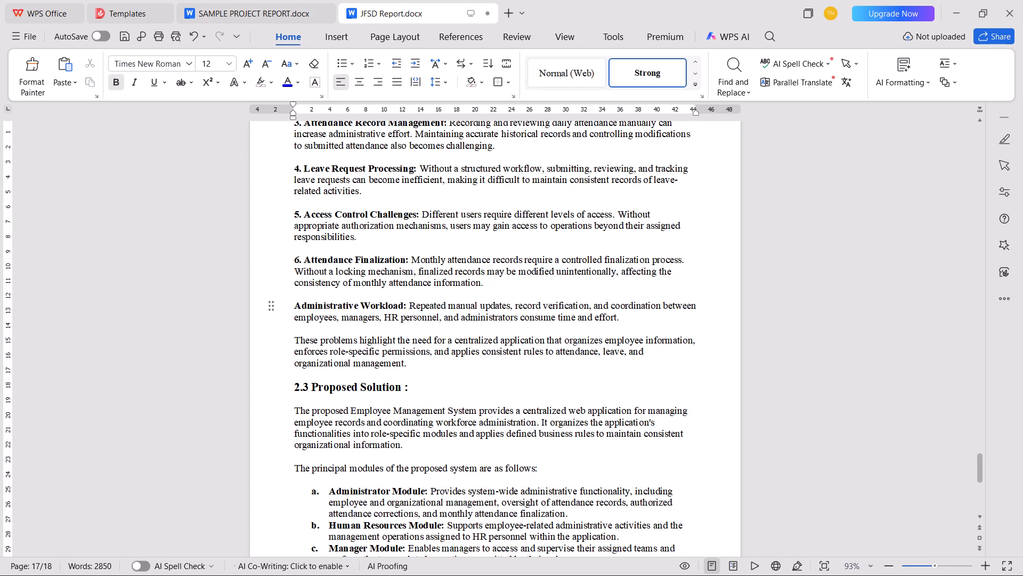
{"action": "key", "text": "ctrl+Up"}
{"action": "key", "text": "ctrl+Delete"}
{"action": "key", "text": "ctrl+Delete"}
{"action": "key", "text": "BackSpace"}
{"action": "key", "text": "Return"}
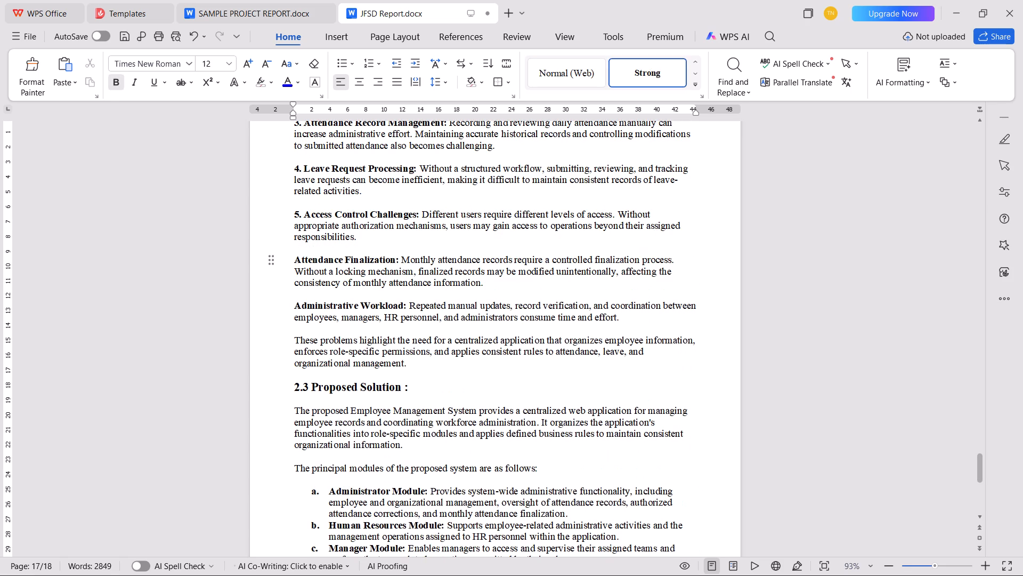
Remove the typed numbers 5 and 4 from the Access Control Challenges and Leave Request Processing paragraphs, keeping each a separate paragraph.
{"action": "key", "text": "Up"}
{"action": "key", "text": "Up"}
{"action": "key", "text": "ctrl+Up"}
{"action": "key", "text": "ctrl+Delete"}
{"action": "key", "text": "ctrl+Delete"}
{"action": "key", "text": "BackSpace"}
{"action": "key", "text": "Return"}
{"action": "key", "text": "ctrl+Up"}
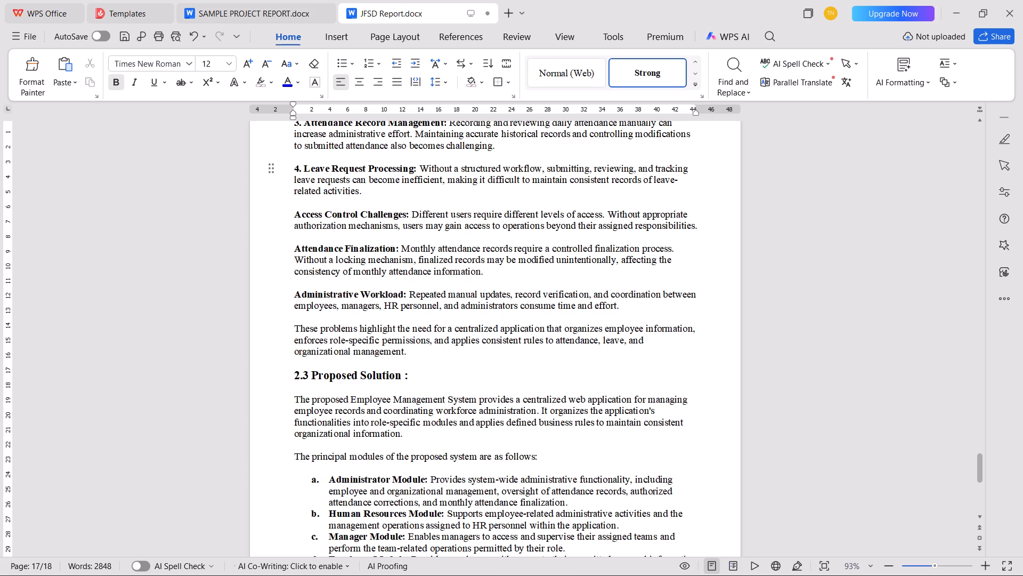
{"action": "key", "text": "ctrl+Delete"}
{"action": "key", "text": "ctrl+Delete"}
{"action": "key", "text": "BackSpace"}
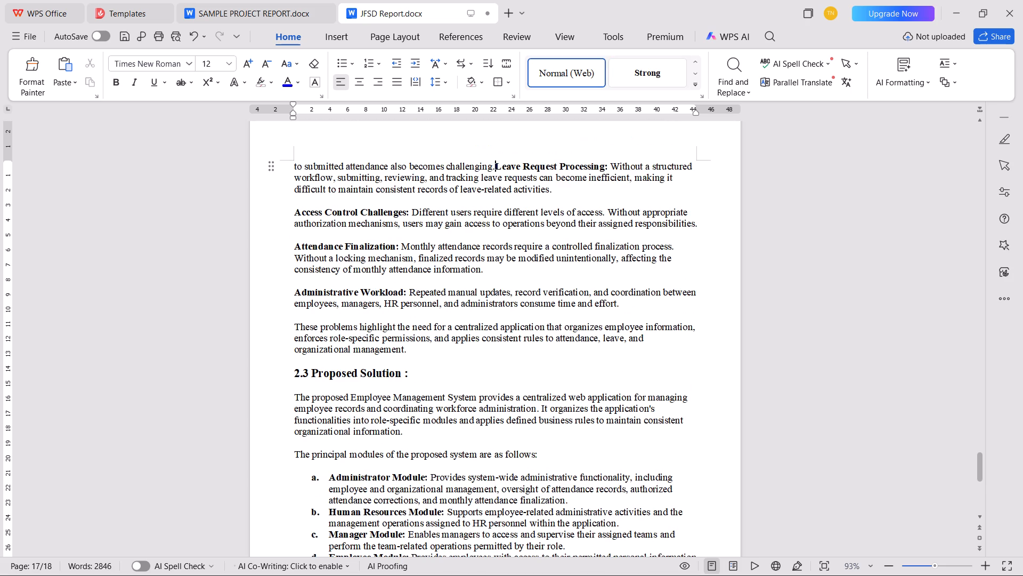
{"action": "key", "text": "Return"}
Remove the numbers 3 and 2 from the Attendance Record Management and Complex Organizational Management paragraphs, keeping each a separate paragraph.
{"action": "key", "text": "ctrl+Up"}
{"action": "key", "text": "ctrl+Delete"}
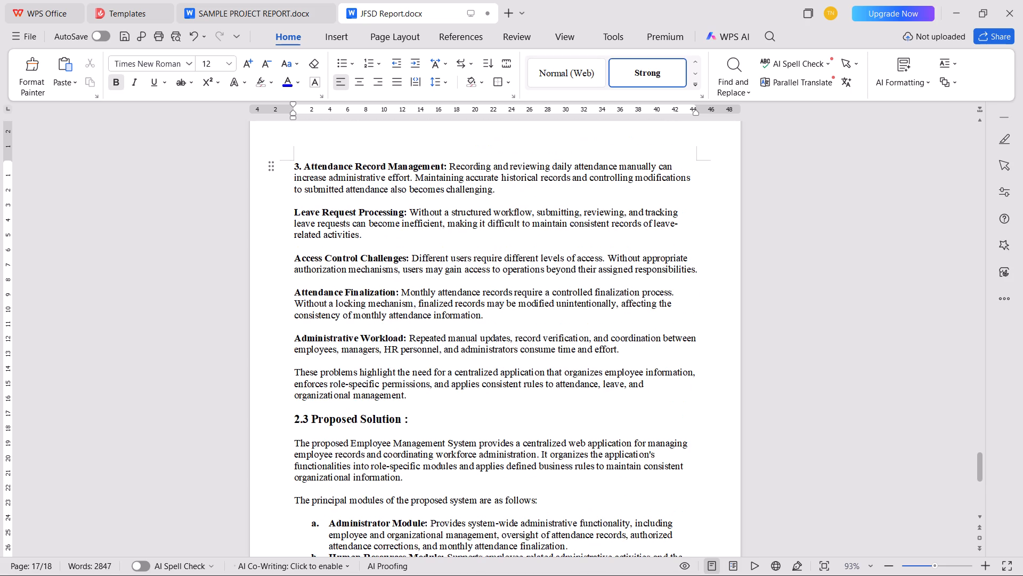
{"action": "key", "text": "ctrl+Delete"}
{"action": "key", "text": "BackSpace"}
{"action": "key", "text": "Return"}
{"action": "scroll", "coordinate": [308, 307], "scroll_direction": "up", "scroll_amount": 8}
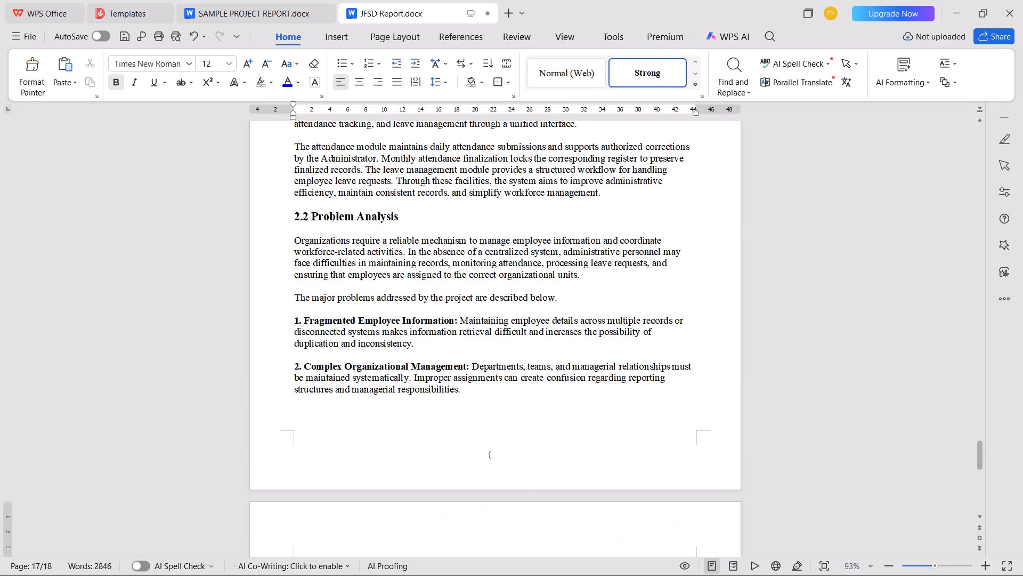
{"action": "key", "text": "ctrl+Up"}
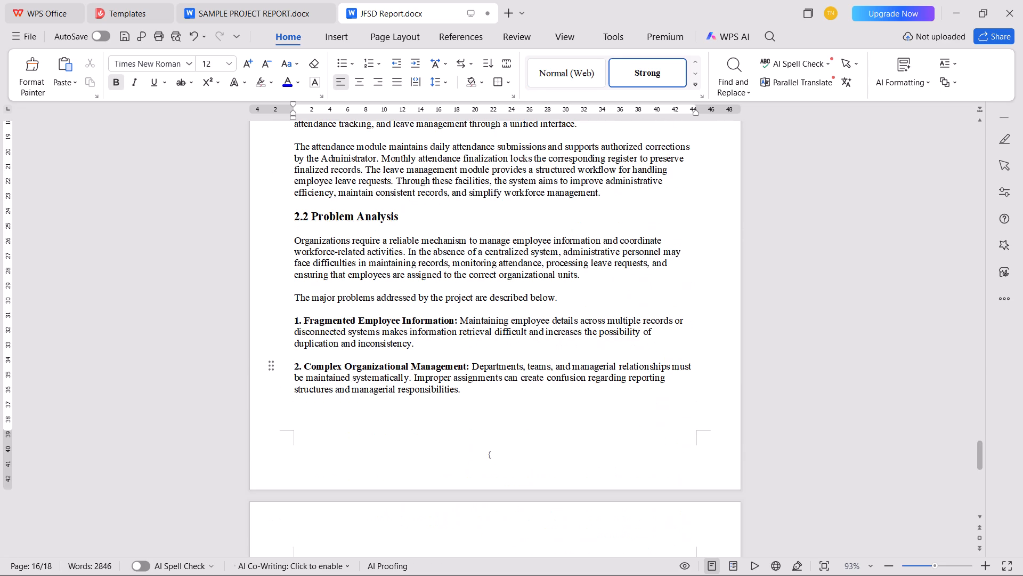
{"action": "key", "text": "ctrl+Delete"}
{"action": "key", "text": "ctrl+Delete"}
{"action": "key", "text": "BackSpace"}
{"action": "key", "text": "Return"}
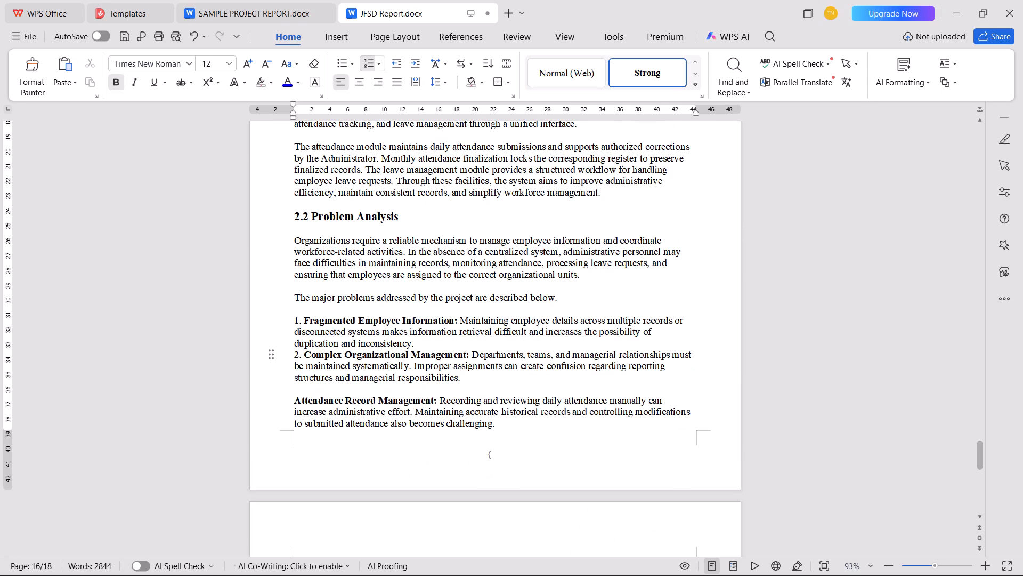
{"action": "key", "text": "BackSpace"}
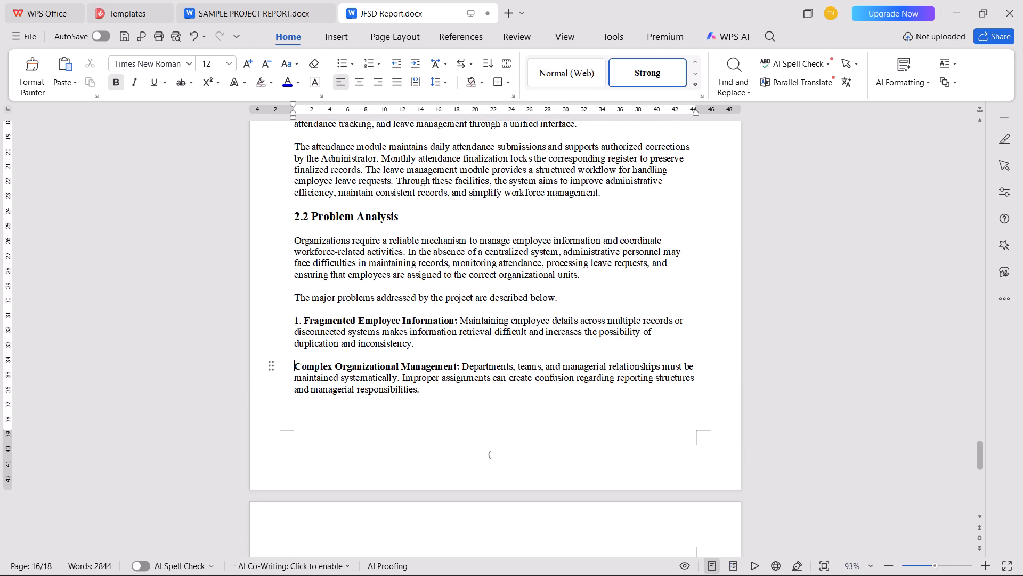
Remove the number 1 from the Fragmented Employee Information paragraph in section 2.2, keeping it a separate paragraph.
{"action": "key", "text": "Up"}
{"action": "key", "text": "ctrl+Up"}
{"action": "key", "text": "ctrl+BackSpace"}
{"action": "key", "text": "BackSpace"}
{"action": "key", "text": "Return"}
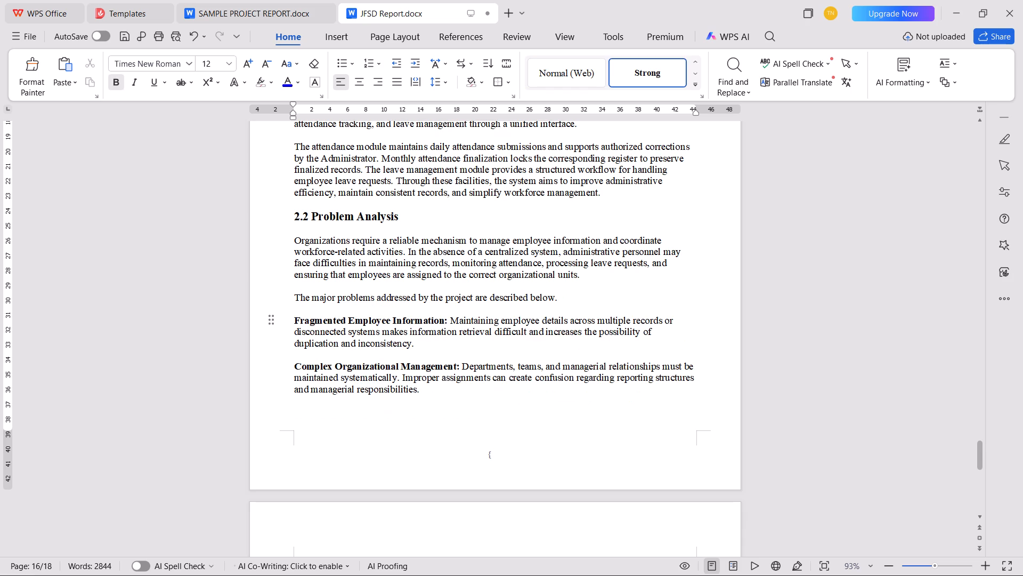
Format the section 2.2 problems, from Fragmented Employee Information through Administrative Workload, as an indented lettered list starting at a.
{"action": "scroll", "coordinate": [298, 338], "scroll_direction": "down", "scroll_amount": 8}
{"action": "left_click_drag", "start_coordinate": [630, 447], "coordinate": [359, 424]}
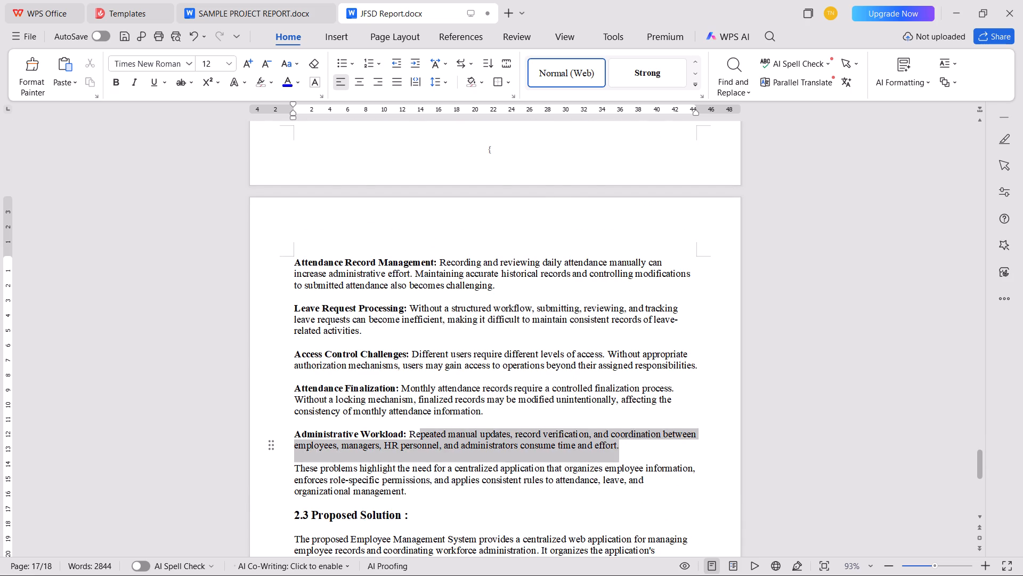
{"action": "left_click_drag", "start_coordinate": [359, 424], "coordinate": [273, 277]}
{"action": "scroll", "coordinate": [257, 409], "scroll_direction": "up", "scroll_amount": 6}
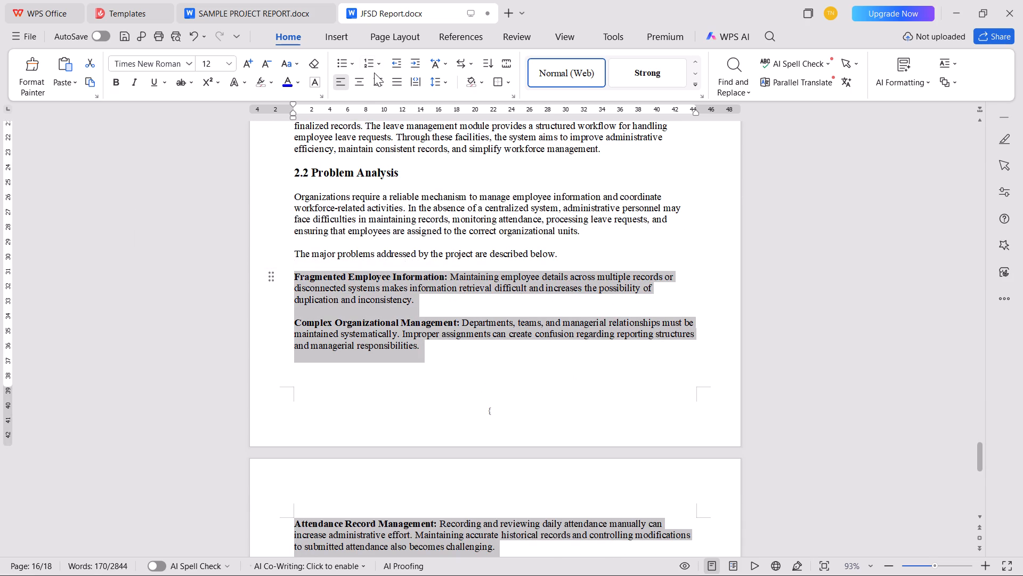
{"action": "left_click", "coordinate": [380, 65]}
{"action": "left_click", "coordinate": [479, 155]}
{"action": "key", "text": "Tab"}
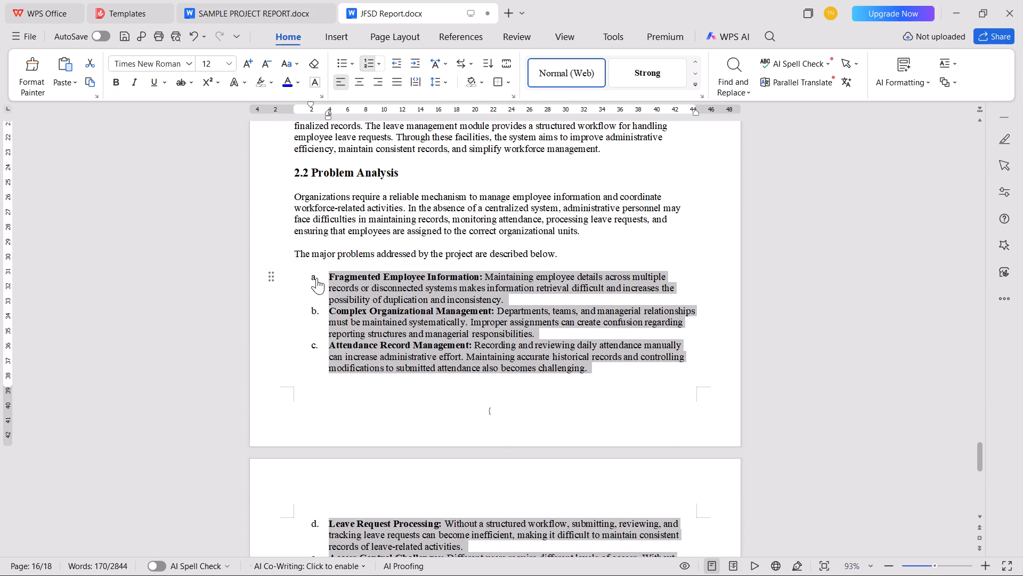
Make the list letters of the section 2.2 problems bold.
{"action": "left_click", "coordinate": [312, 277]}
{"action": "key", "text": "ctrl+b"}
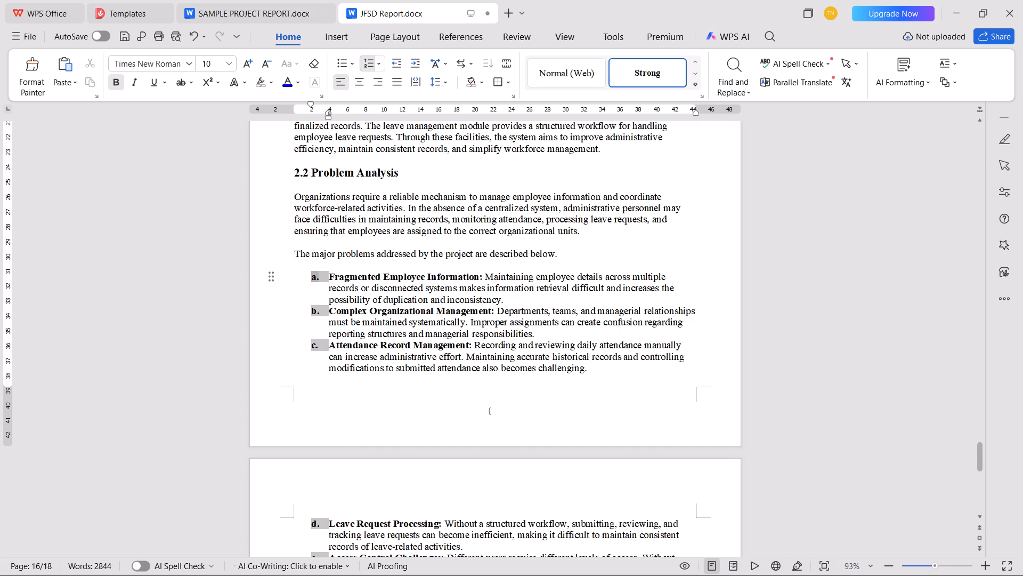
{"action": "left_click", "coordinate": [583, 260]}
Append a space and colon to the heading 2.2 Problem Analysis and save the document.
{"action": "scroll", "coordinate": [432, 310], "scroll_direction": "up", "scroll_amount": 5}
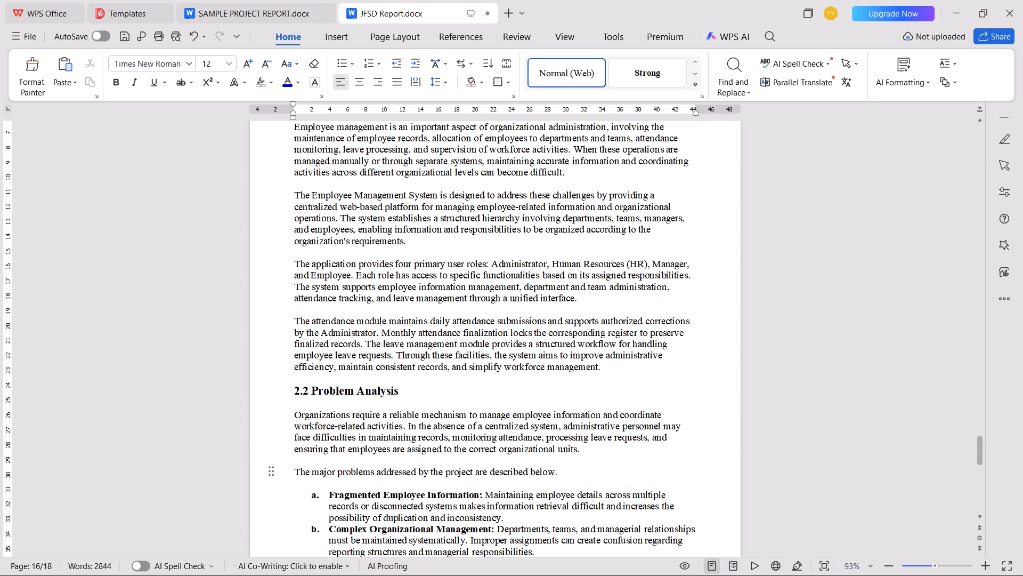
{"action": "left_click", "coordinate": [416, 391]}
{"action": "key", "text": "space"}
{"action": "type", "text": ":"}
{"action": "key", "text": "ctrl+s"}
Append a space and colon to the heading 2.1 System Overview and save the document.
{"action": "scroll", "coordinate": [416, 391], "scroll_direction": "up", "scroll_amount": 9}
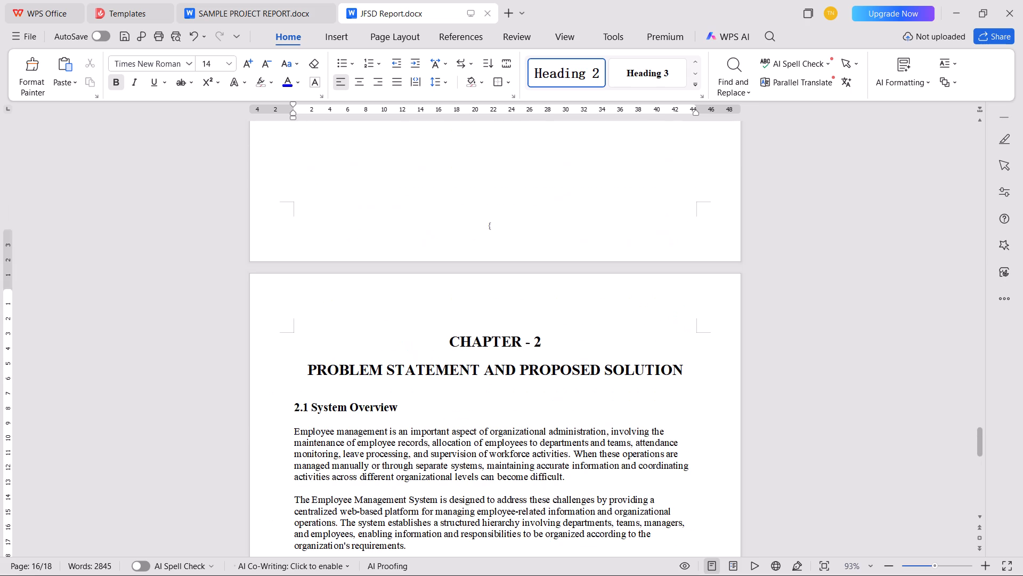
{"action": "left_click", "coordinate": [451, 411]}
{"action": "key", "text": "space"}
{"action": "type", "text": ":"}
{"action": "key", "text": "ctrl+s"}
Justify all Chapter 2 text from the 2.1 System Overview heading through the closing paragraph of section 2.4.
{"action": "left_click_drag", "start_coordinate": [234, 409], "coordinate": [245, 355]}
{"action": "scroll", "coordinate": [234, 409], "scroll_direction": "down", "scroll_amount": 7}
{"action": "scroll", "coordinate": [234, 409], "scroll_direction": "down", "scroll_amount": 20}
{"action": "scroll", "coordinate": [234, 409], "scroll_direction": "down", "scroll_amount": 11}
{"action": "scroll", "coordinate": [234, 409], "scroll_direction": "up", "scroll_amount": 1}
{"action": "scroll", "coordinate": [234, 409], "scroll_direction": "down", "scroll_amount": 7}
{"action": "scroll", "coordinate": [234, 409], "scroll_direction": "down", "scroll_amount": 16}
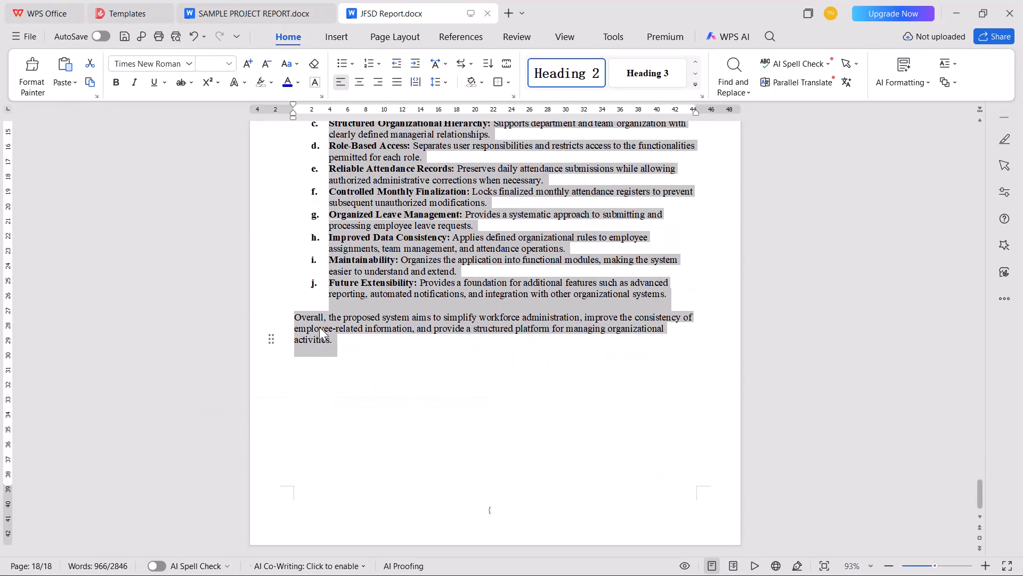
{"action": "key", "text": "ctrl+j"}
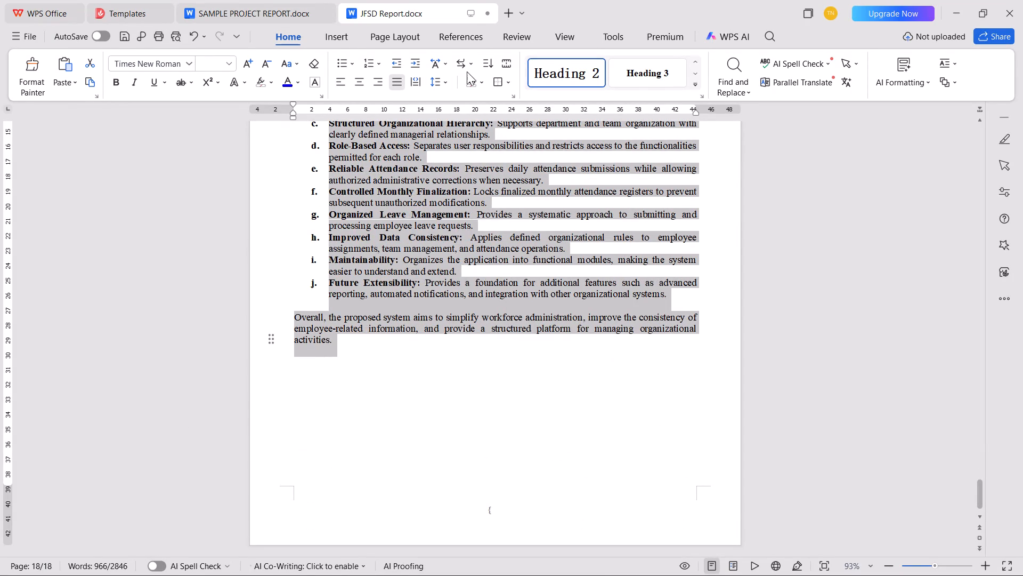
Set the line spacing of the selected Chapter 2 text to 1.5 and save the document.
{"action": "left_click", "coordinate": [440, 87]}
{"action": "left_click", "coordinate": [448, 142]}
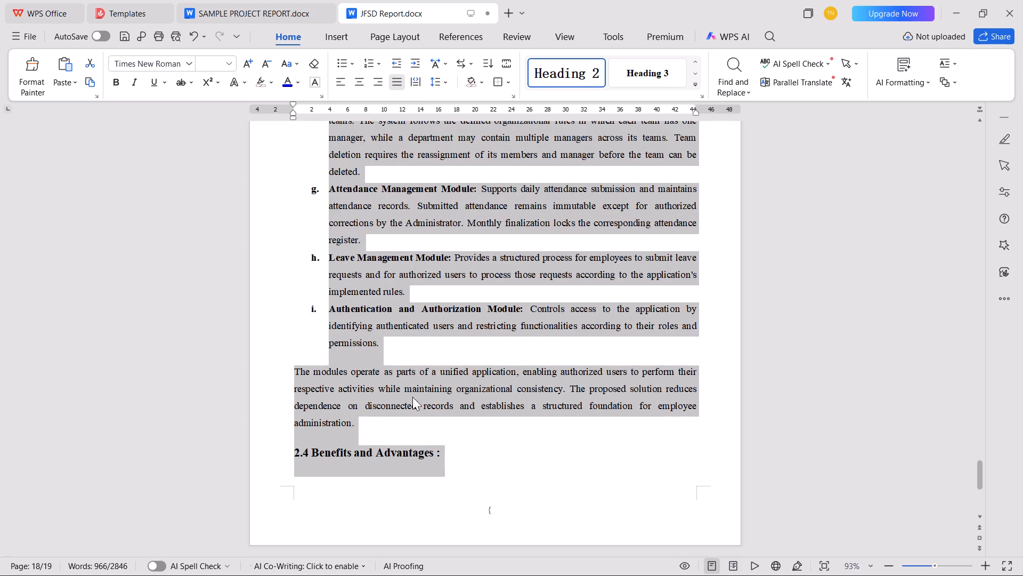
{"action": "key", "text": "ctrl+s"}
Add an empty paragraph after section 2.3's closing paragraph so heading 2.4 starts on the next page, and save.
{"action": "scroll", "coordinate": [373, 428], "scroll_direction": "up", "scroll_amount": 11}
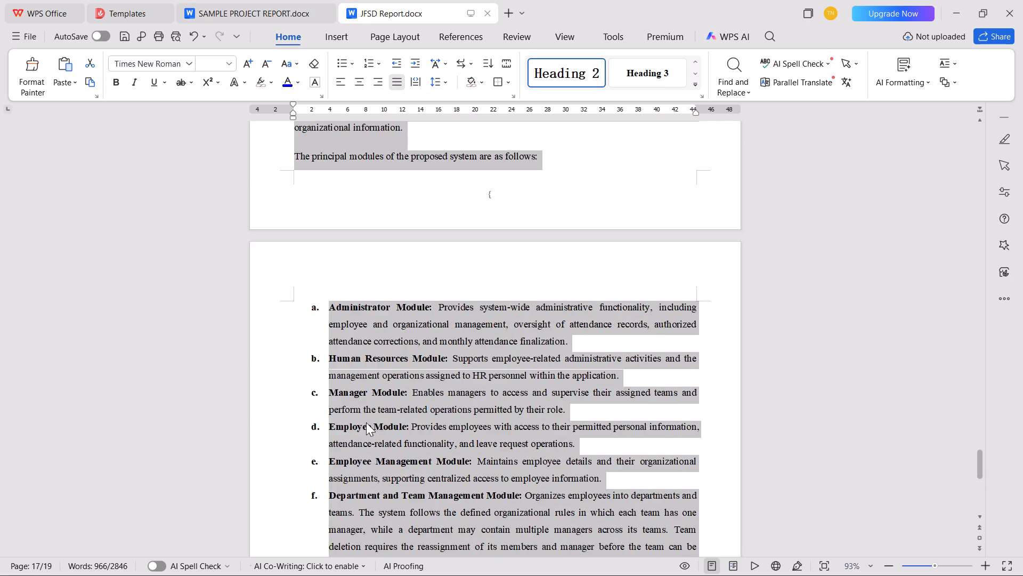
{"action": "scroll", "coordinate": [366, 422], "scroll_direction": "up", "scroll_amount": 10}
{"action": "scroll", "coordinate": [356, 421], "scroll_direction": "up", "scroll_amount": 11}
{"action": "scroll", "coordinate": [356, 421], "scroll_direction": "up", "scroll_amount": 11}
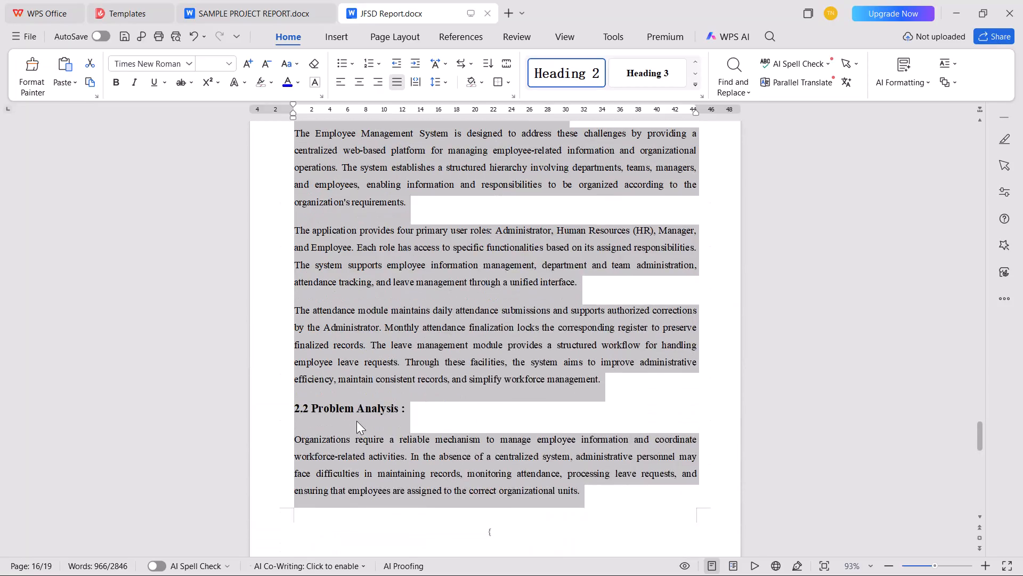
{"action": "scroll", "coordinate": [338, 362], "scroll_direction": "up", "scroll_amount": 5}
{"action": "left_click", "coordinate": [661, 300]}
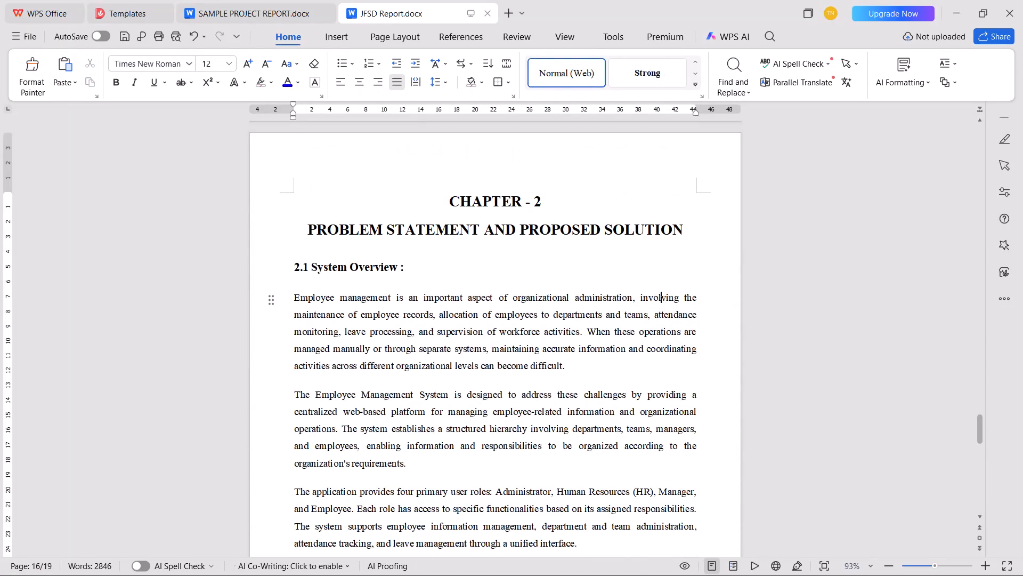
{"action": "scroll", "coordinate": [408, 295], "scroll_direction": "down", "scroll_amount": 20}
{"action": "scroll", "coordinate": [408, 295], "scroll_direction": "down", "scroll_amount": 20}
{"action": "scroll", "coordinate": [408, 295], "scroll_direction": "down", "scroll_amount": 2}
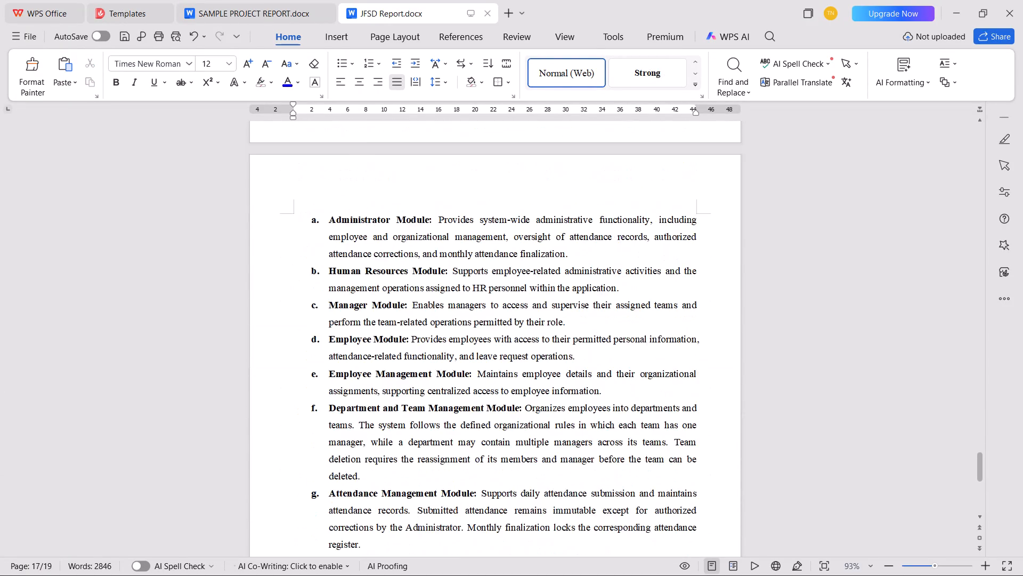
{"action": "scroll", "coordinate": [395, 293], "scroll_direction": "down", "scroll_amount": 12}
{"action": "left_click", "coordinate": [378, 299]}
{"action": "key", "text": "Return"}
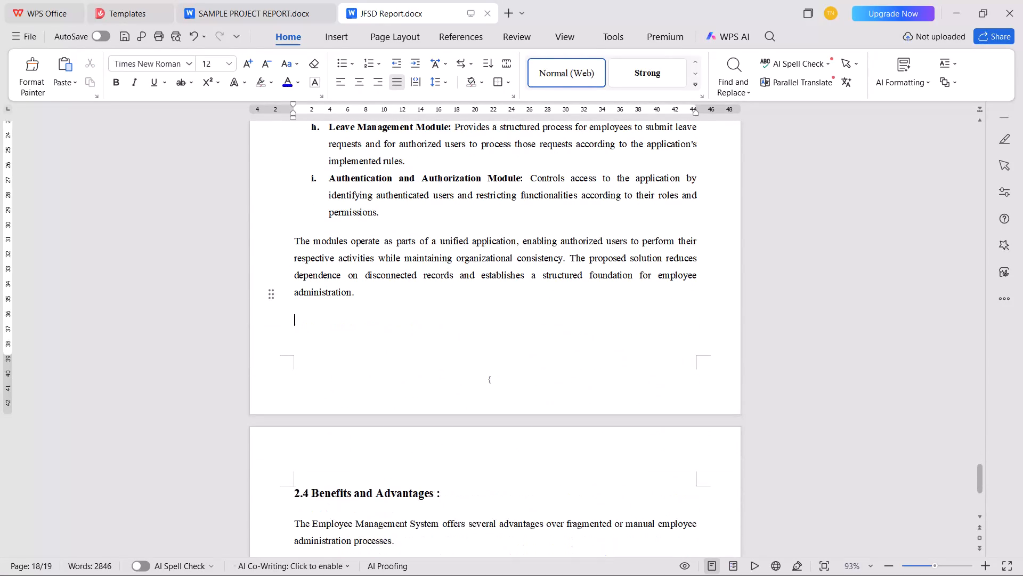
{"action": "key", "text": "ctrl+s"}
Delete the empty paragraph following the closing "Overall, the proposed system" paragraph at the end of Chapter 2.
{"action": "scroll", "coordinate": [378, 299], "scroll_direction": "down", "scroll_amount": 18}
{"action": "scroll", "coordinate": [378, 299], "scroll_direction": "down", "scroll_amount": 8}
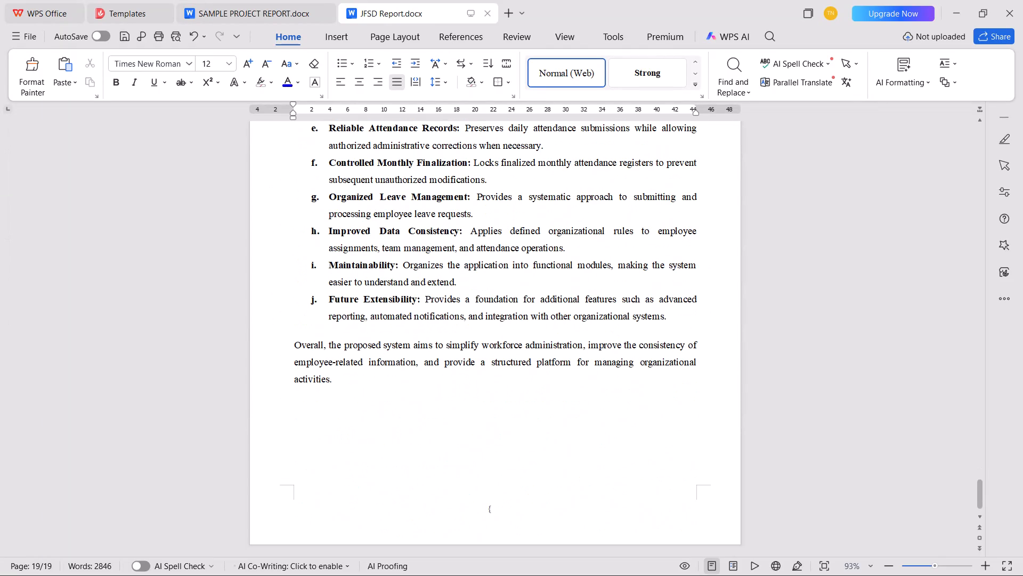
{"action": "left_click", "coordinate": [369, 390]}
{"action": "key", "text": "Right"}
{"action": "key", "text": "Right"}
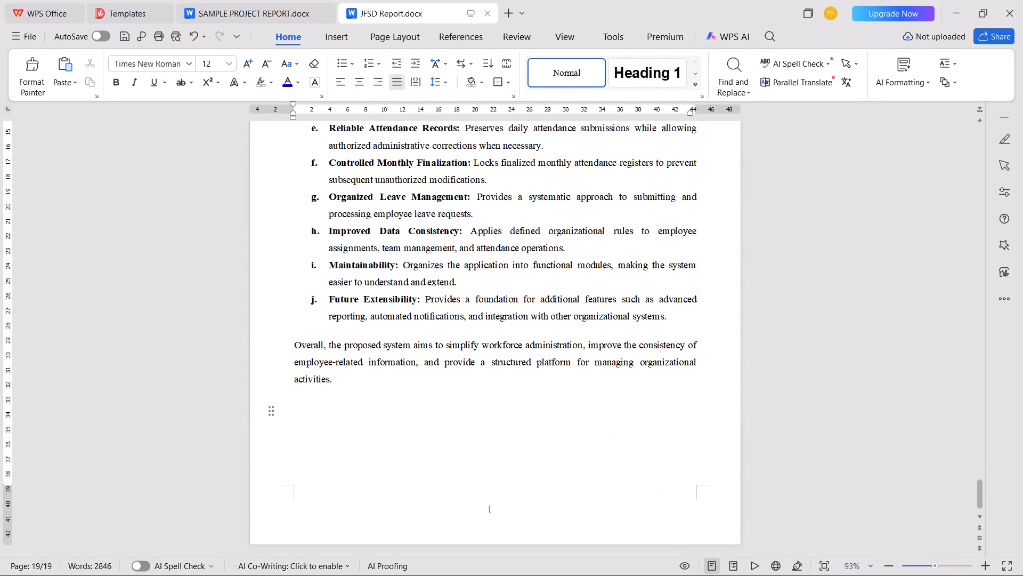
{"action": "key", "text": "BackSpace"}
{"action": "key", "text": "Right"}
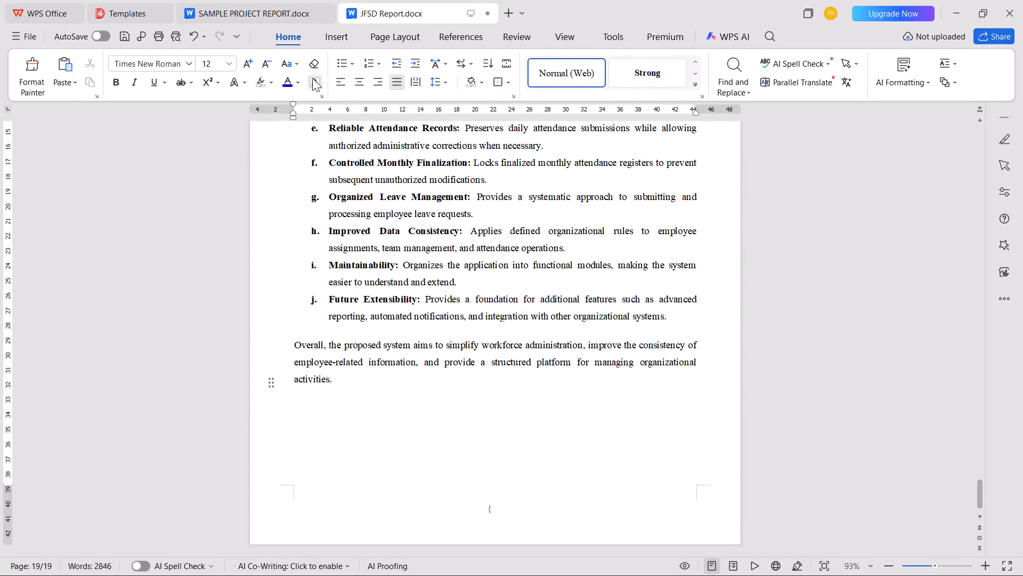
Insert a blank portrait page after the end of Chapter 2 and save the document.
{"action": "left_click", "coordinate": [332, 33]}
{"action": "left_click", "coordinate": [63, 82]}
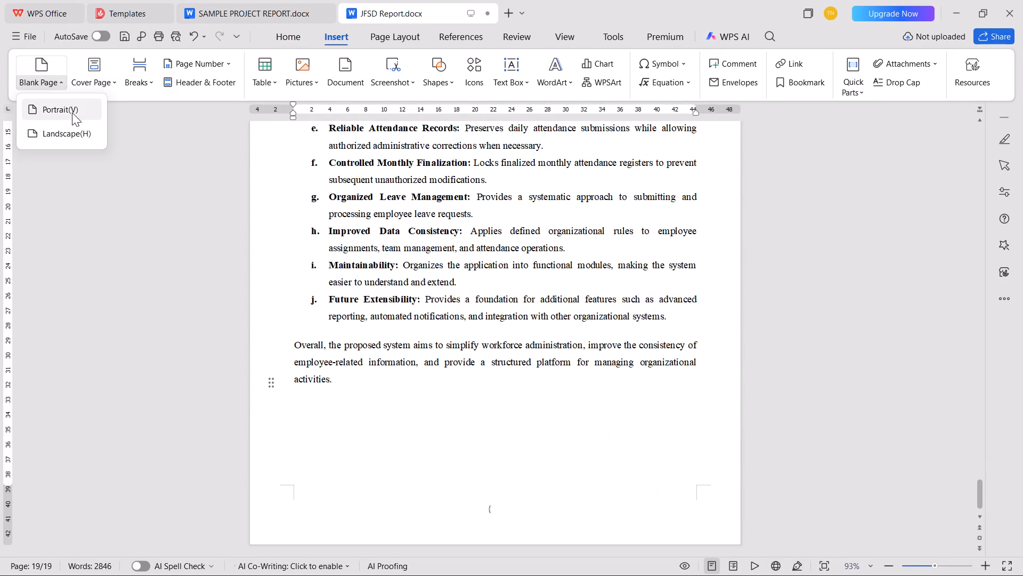
{"action": "left_click", "coordinate": [72, 113]}
{"action": "key", "text": "ctrl+s"}
Switch to SAMPLE PROJECT REPORT.docx and select the "Chapter 3: System Architecture" entry in its contents table.
{"action": "left_click", "coordinate": [220, 10]}
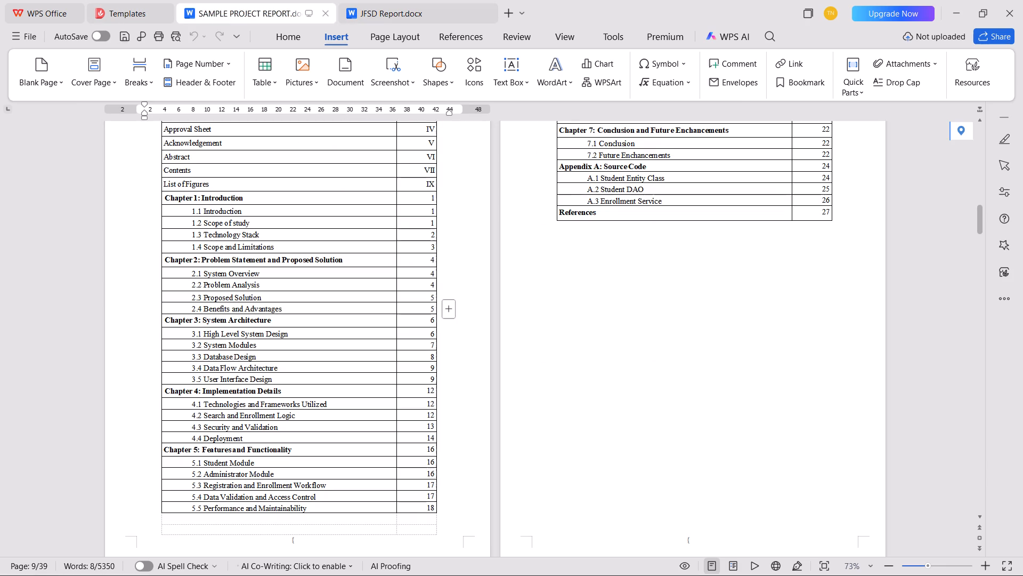
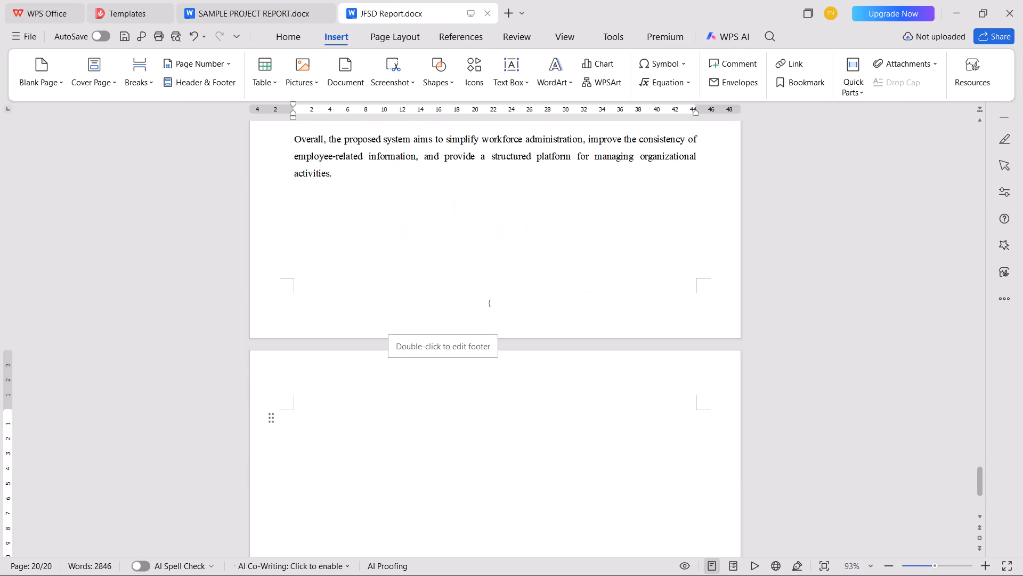
{"action": "key", "text": "ctrl+s"}
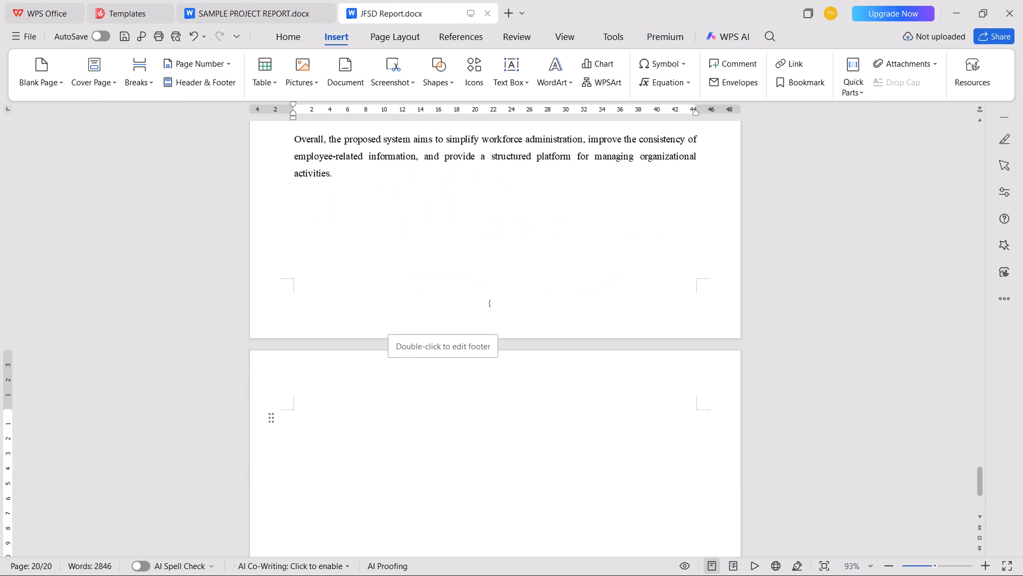
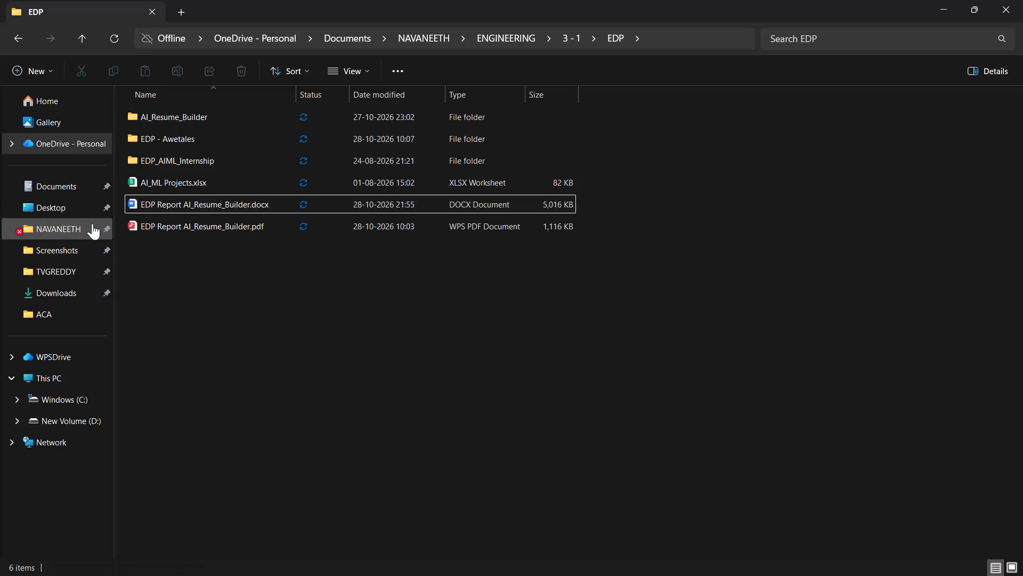
Remove the ACA folder from Quick access in File Explorer.
{"action": "right_click", "coordinate": [77, 314]}
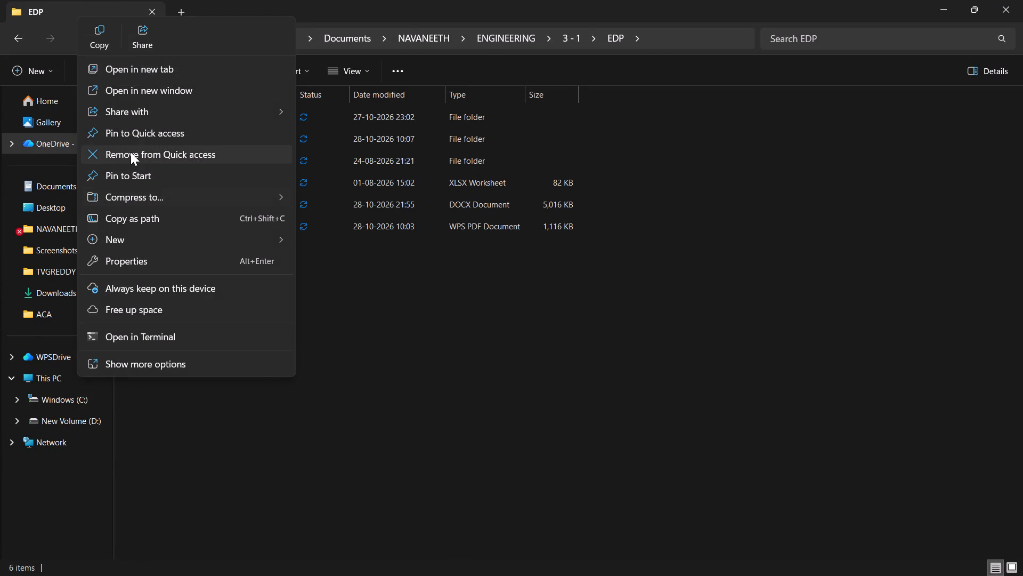
{"action": "left_click", "coordinate": [131, 152]}
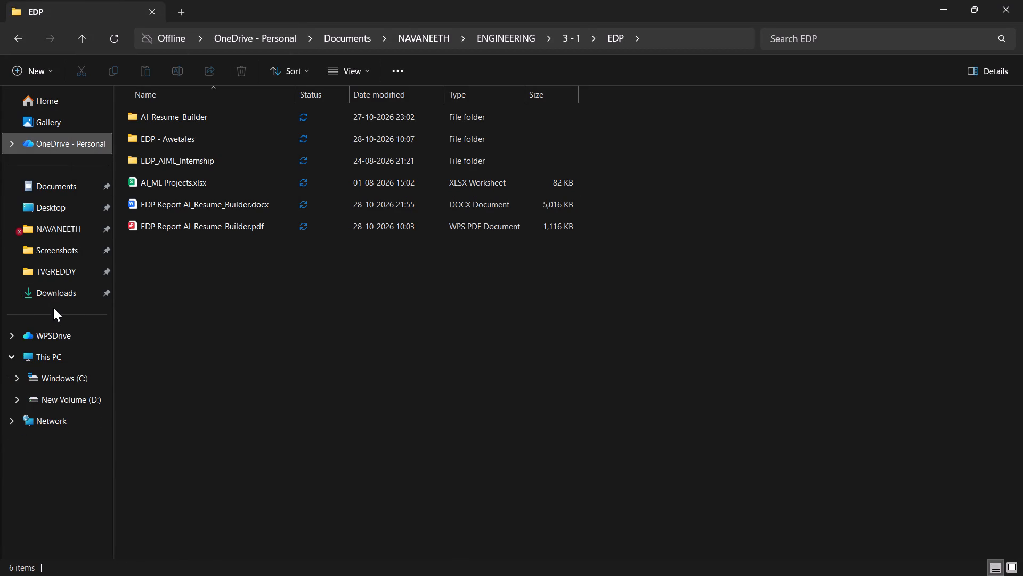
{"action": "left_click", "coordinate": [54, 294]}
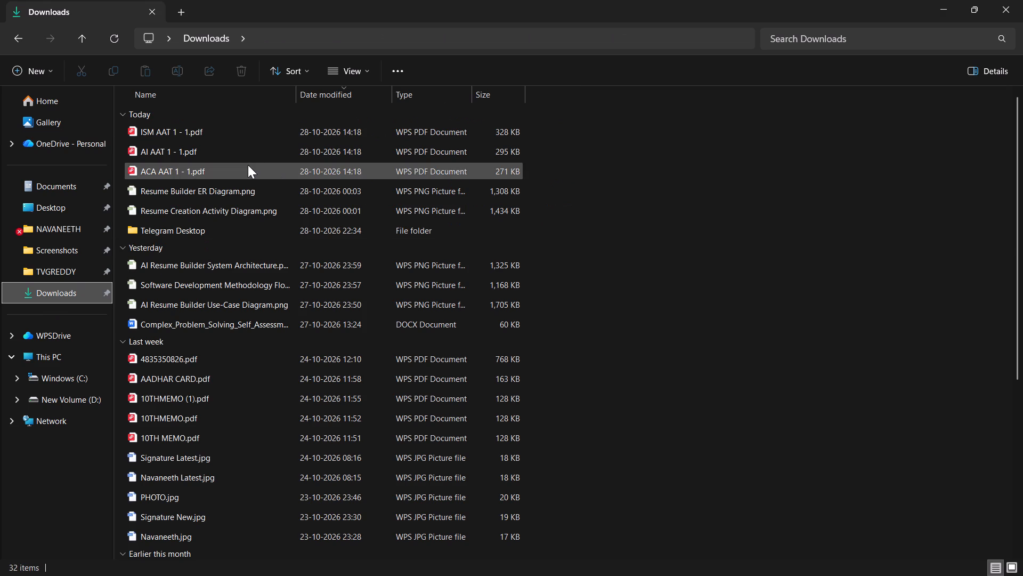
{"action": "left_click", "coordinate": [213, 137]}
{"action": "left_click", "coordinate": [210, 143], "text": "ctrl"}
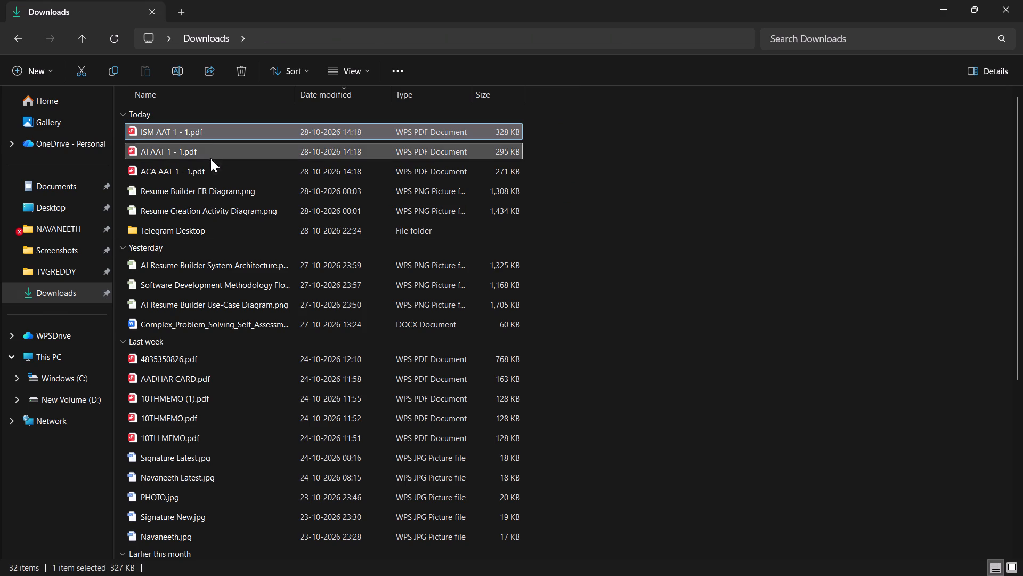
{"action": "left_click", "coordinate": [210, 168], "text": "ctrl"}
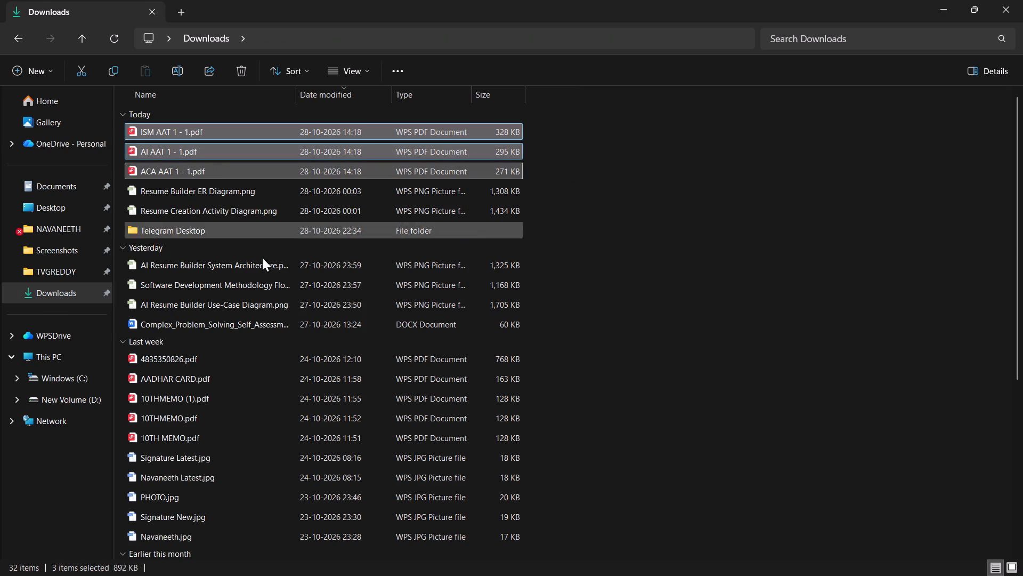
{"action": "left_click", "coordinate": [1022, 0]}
Switch to WPS Office, place the cursor at the start of the blank page after Chapter 2, and save JFSD Report.docx.
{"action": "left_click", "coordinate": [690, 205]}
{"action": "left_click", "coordinate": [466, 426]}
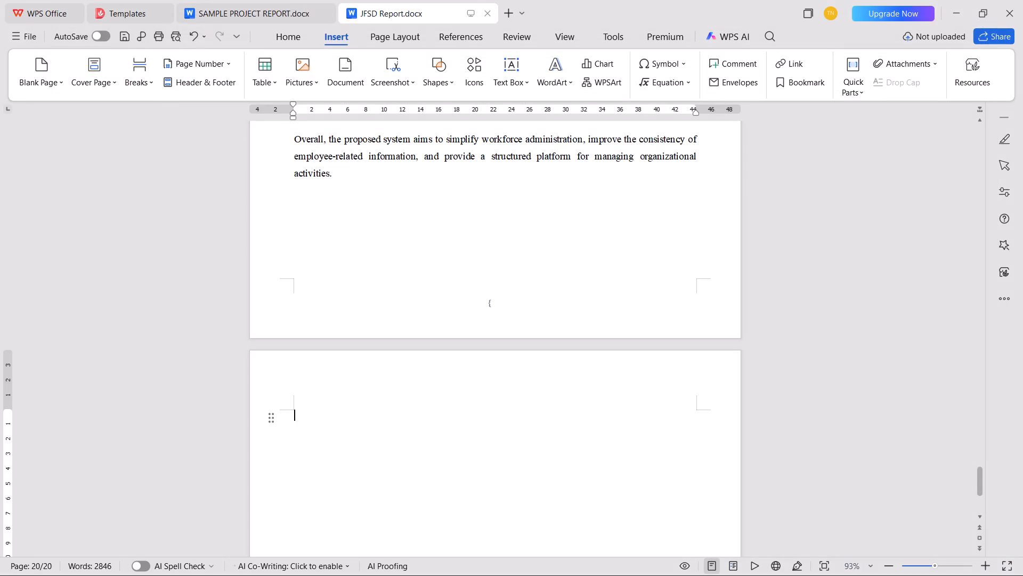
{"action": "key", "text": "ctrl+s"}
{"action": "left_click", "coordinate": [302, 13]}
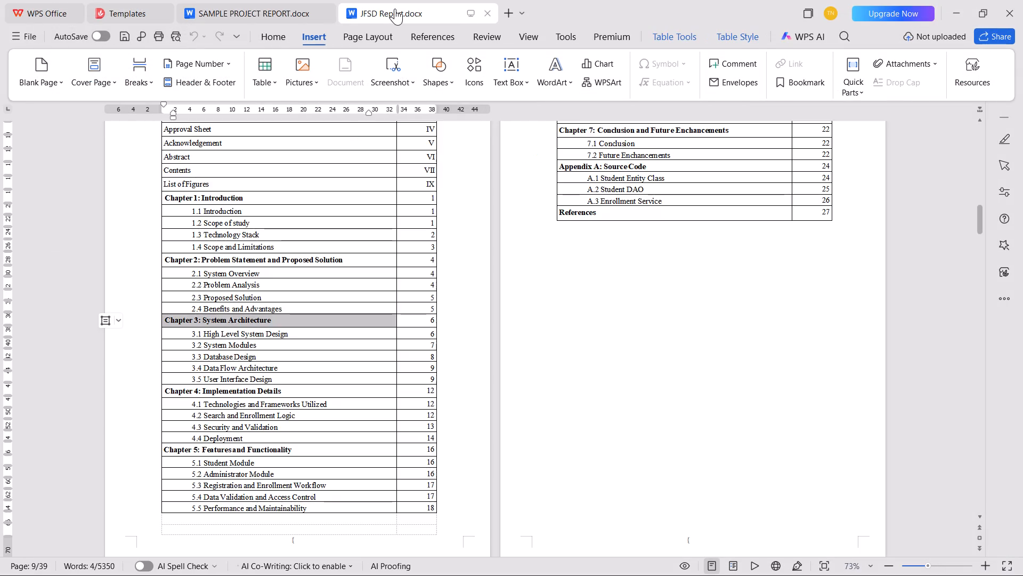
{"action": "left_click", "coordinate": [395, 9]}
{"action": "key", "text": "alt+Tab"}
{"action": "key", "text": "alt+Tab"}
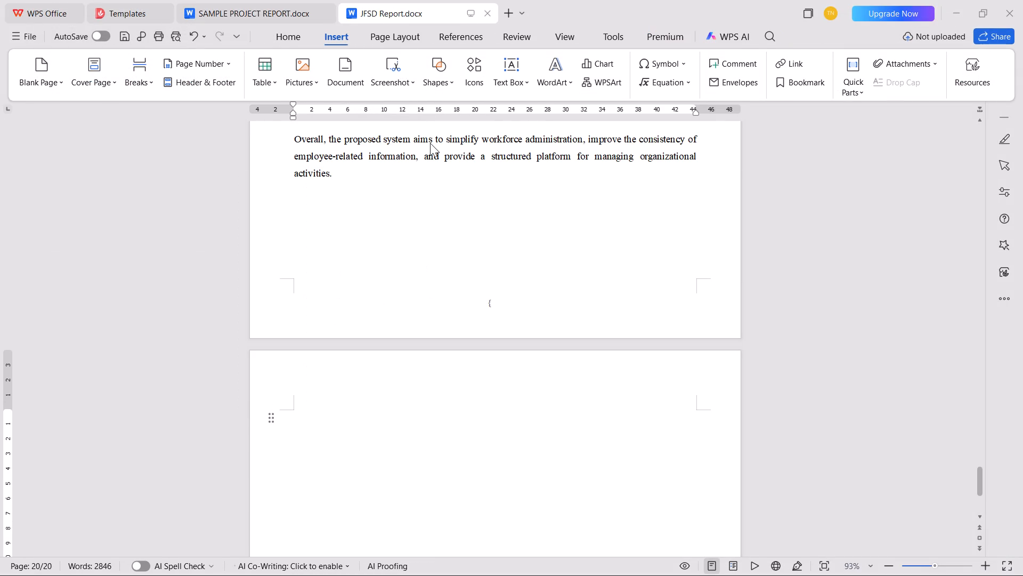